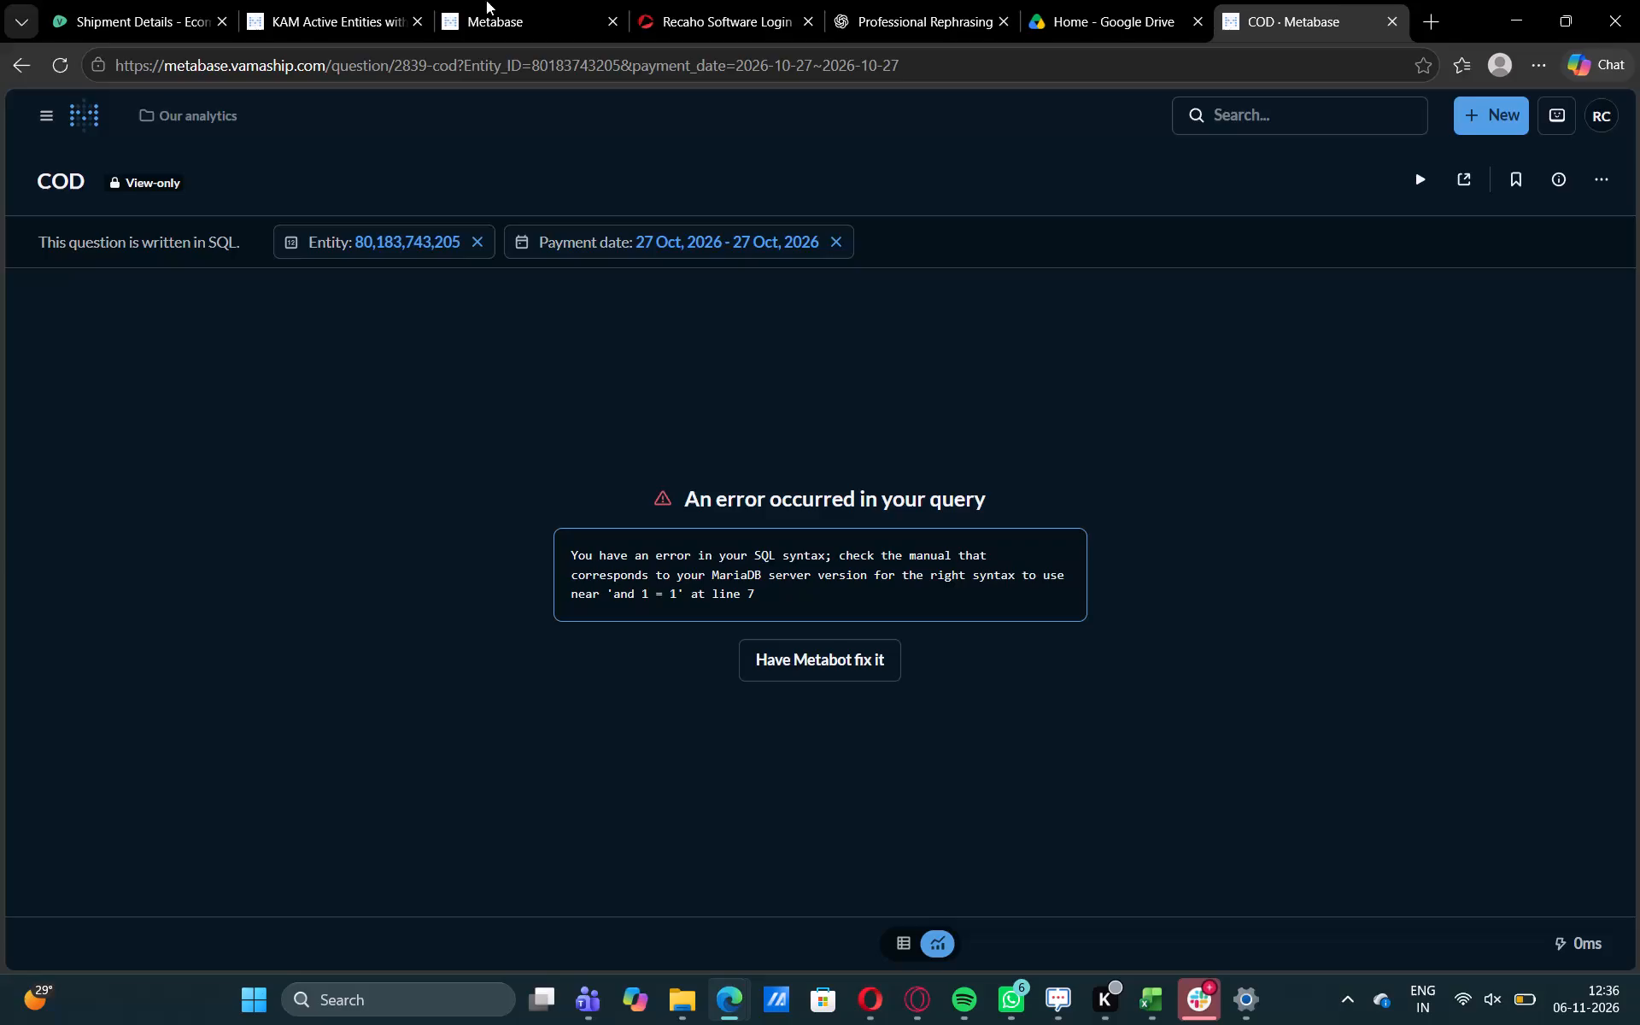
Close the COD Metabase page in the browser.
left_click(1395, 19)
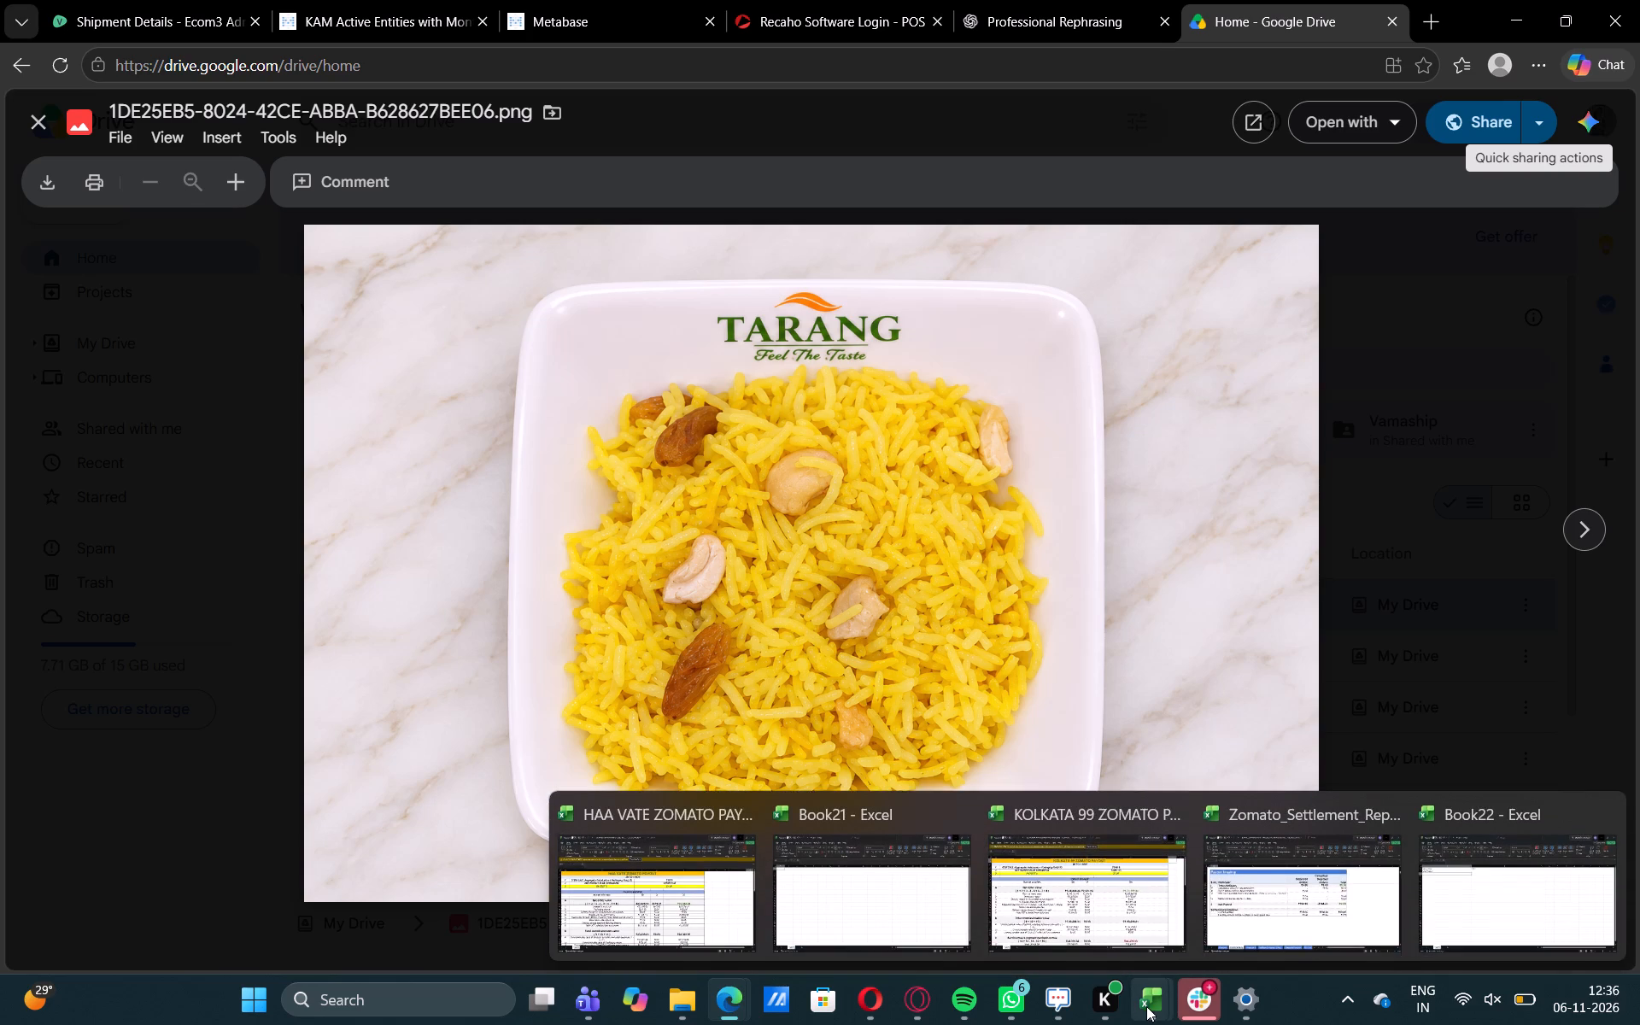
Close the HAA VATE Zomato payout, Book21, KOLKATA 99 Zomato and Zomato_Settlement_Rep workbooks, keeping Book22 open.
left_click(744, 815)
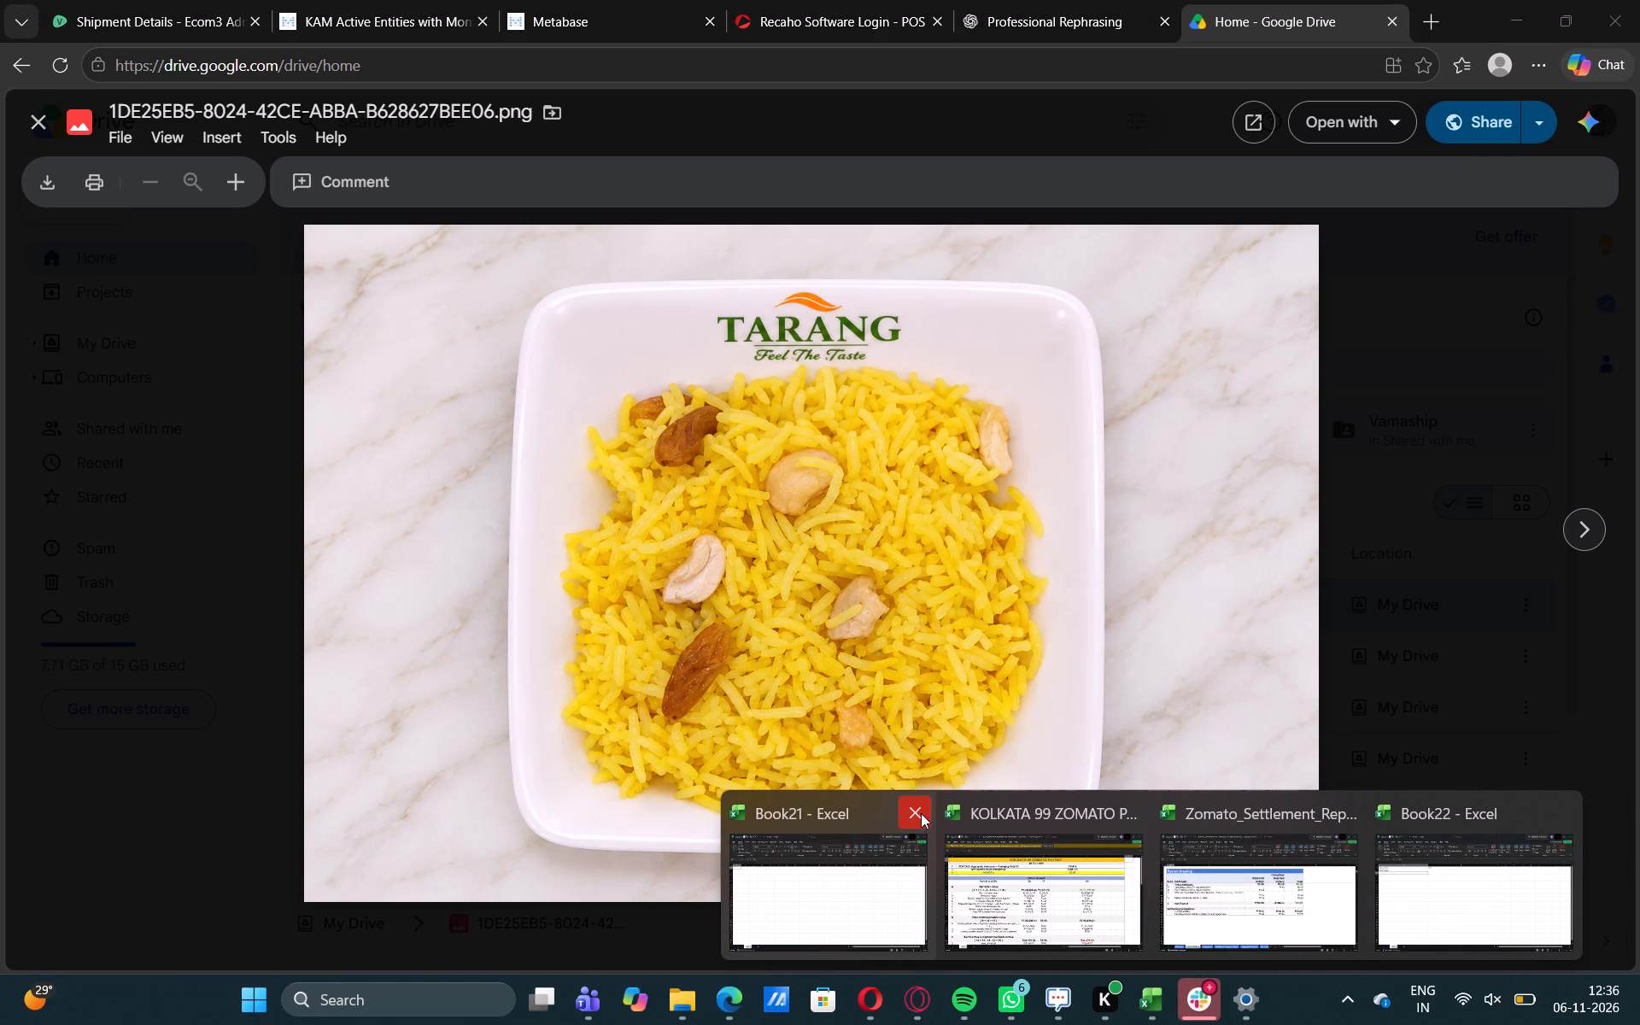
left_click(921, 813)
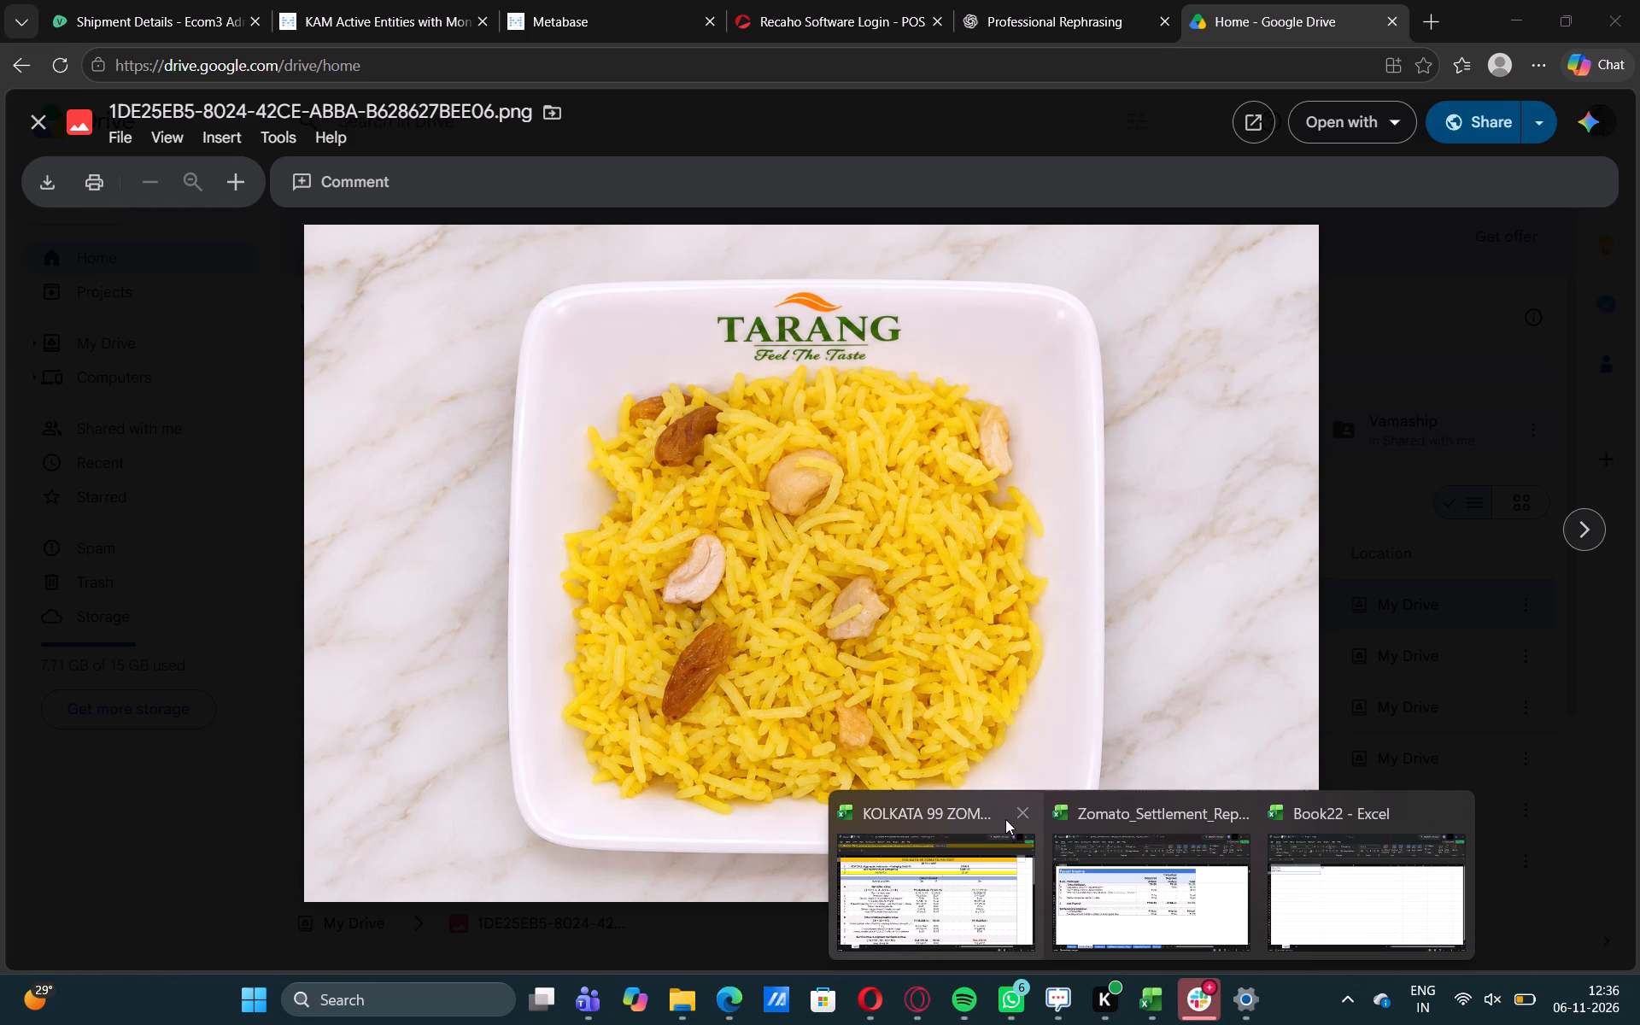
left_click(1032, 810)
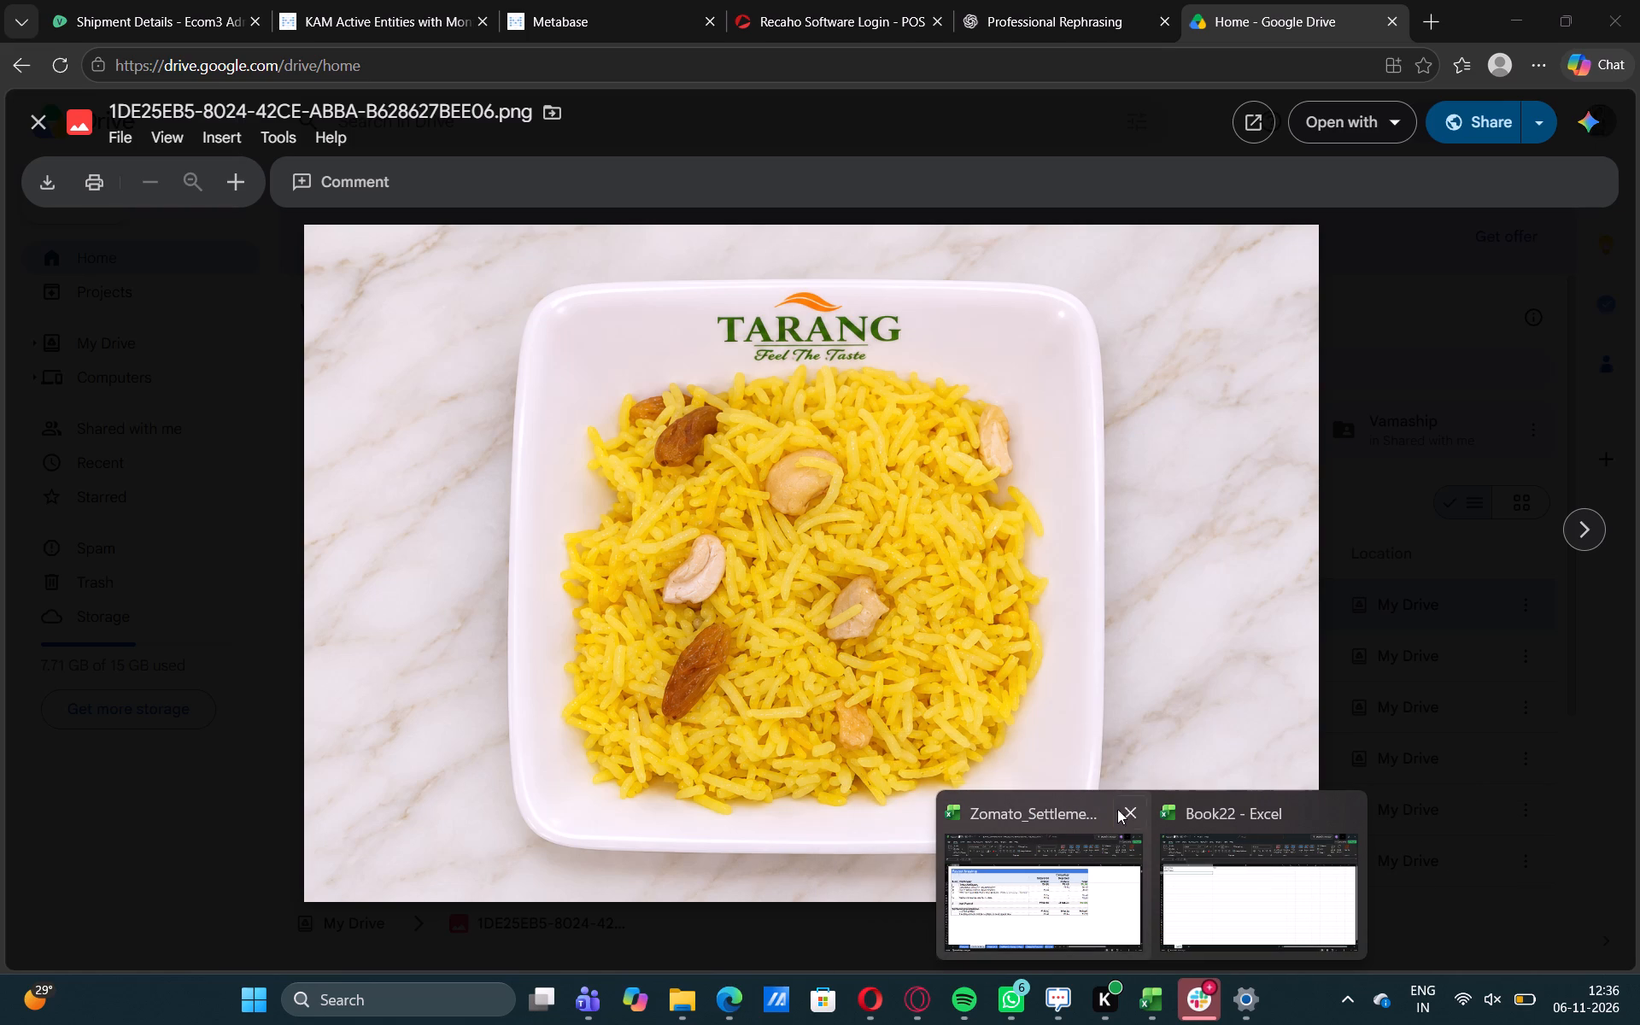
left_click(1129, 811)
Copy the Google Drive share link of the opened yellow rice image into Book22 cell B2, beside Basanti pulao in Excel.
left_click(1122, 891)
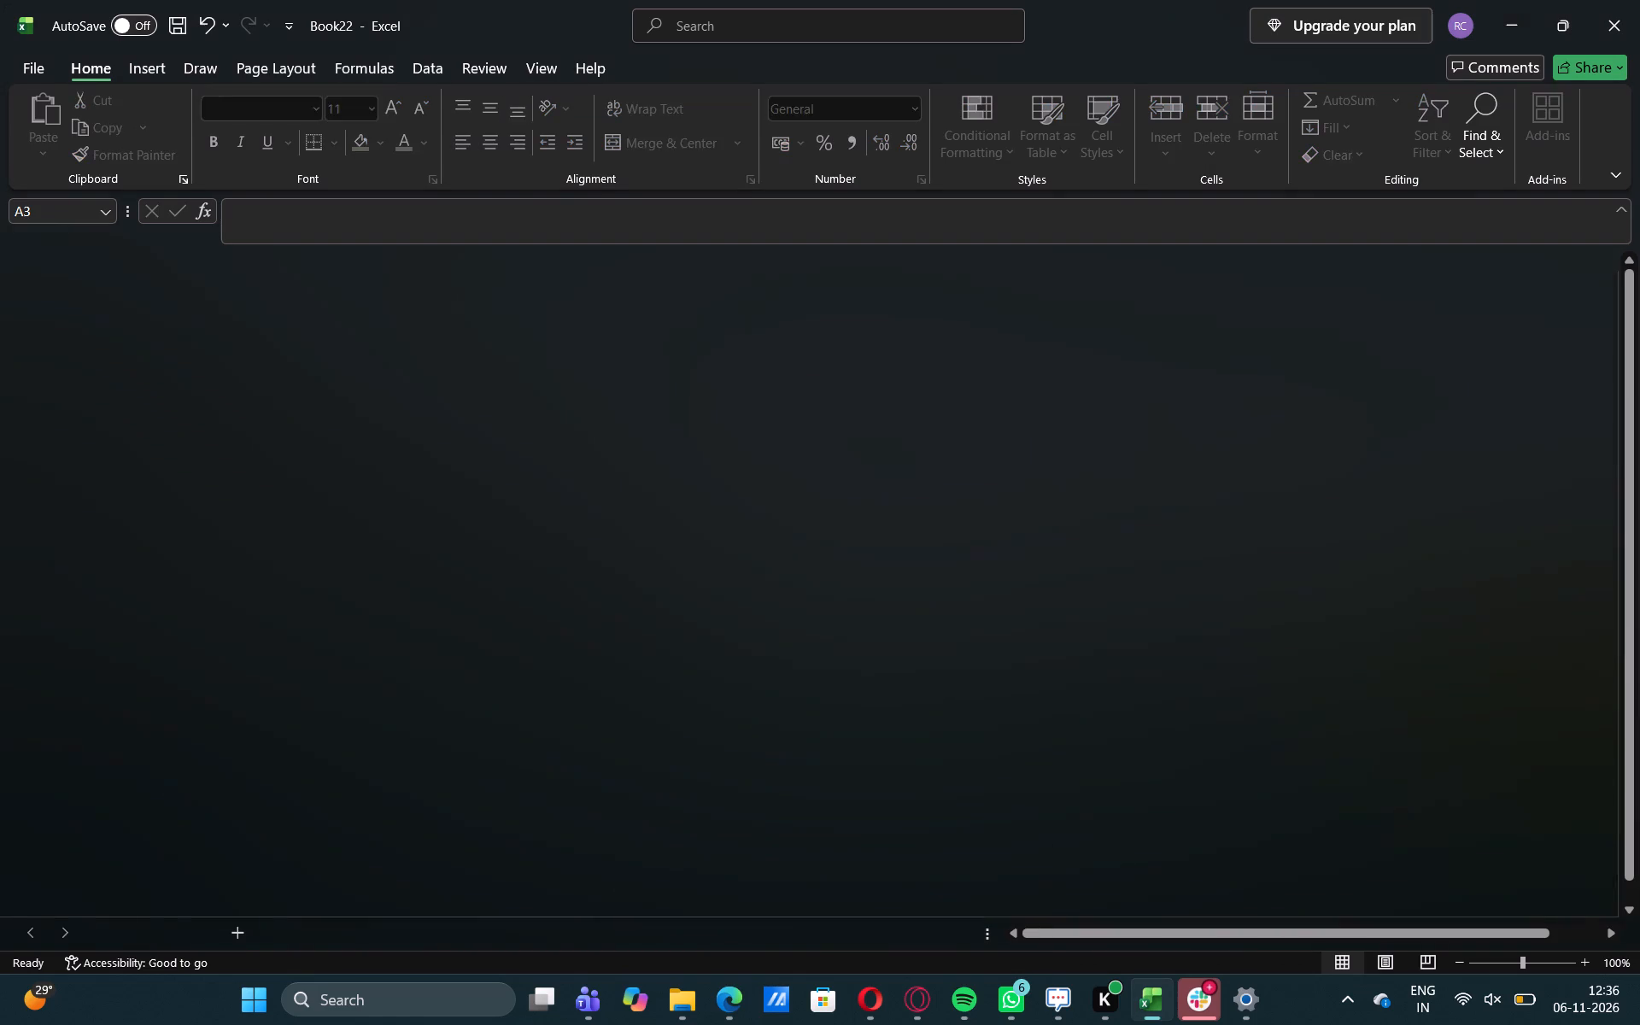
left_click(491, 304)
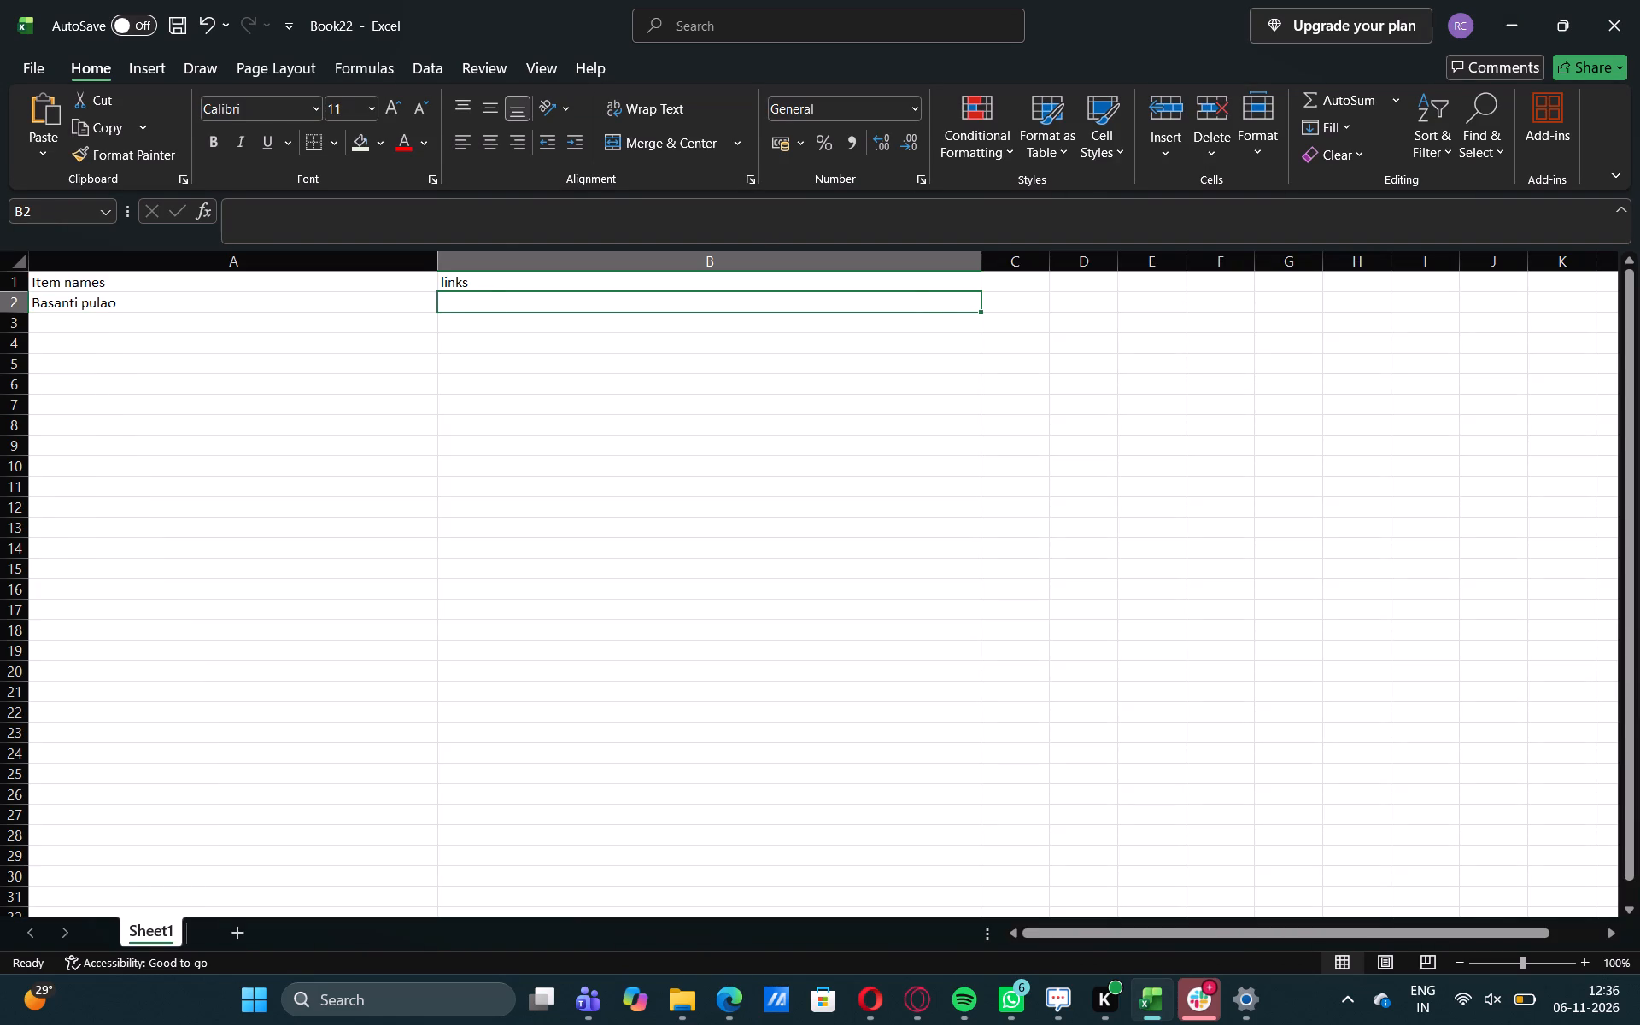
key("ctrl+v")
key("BackSpace")
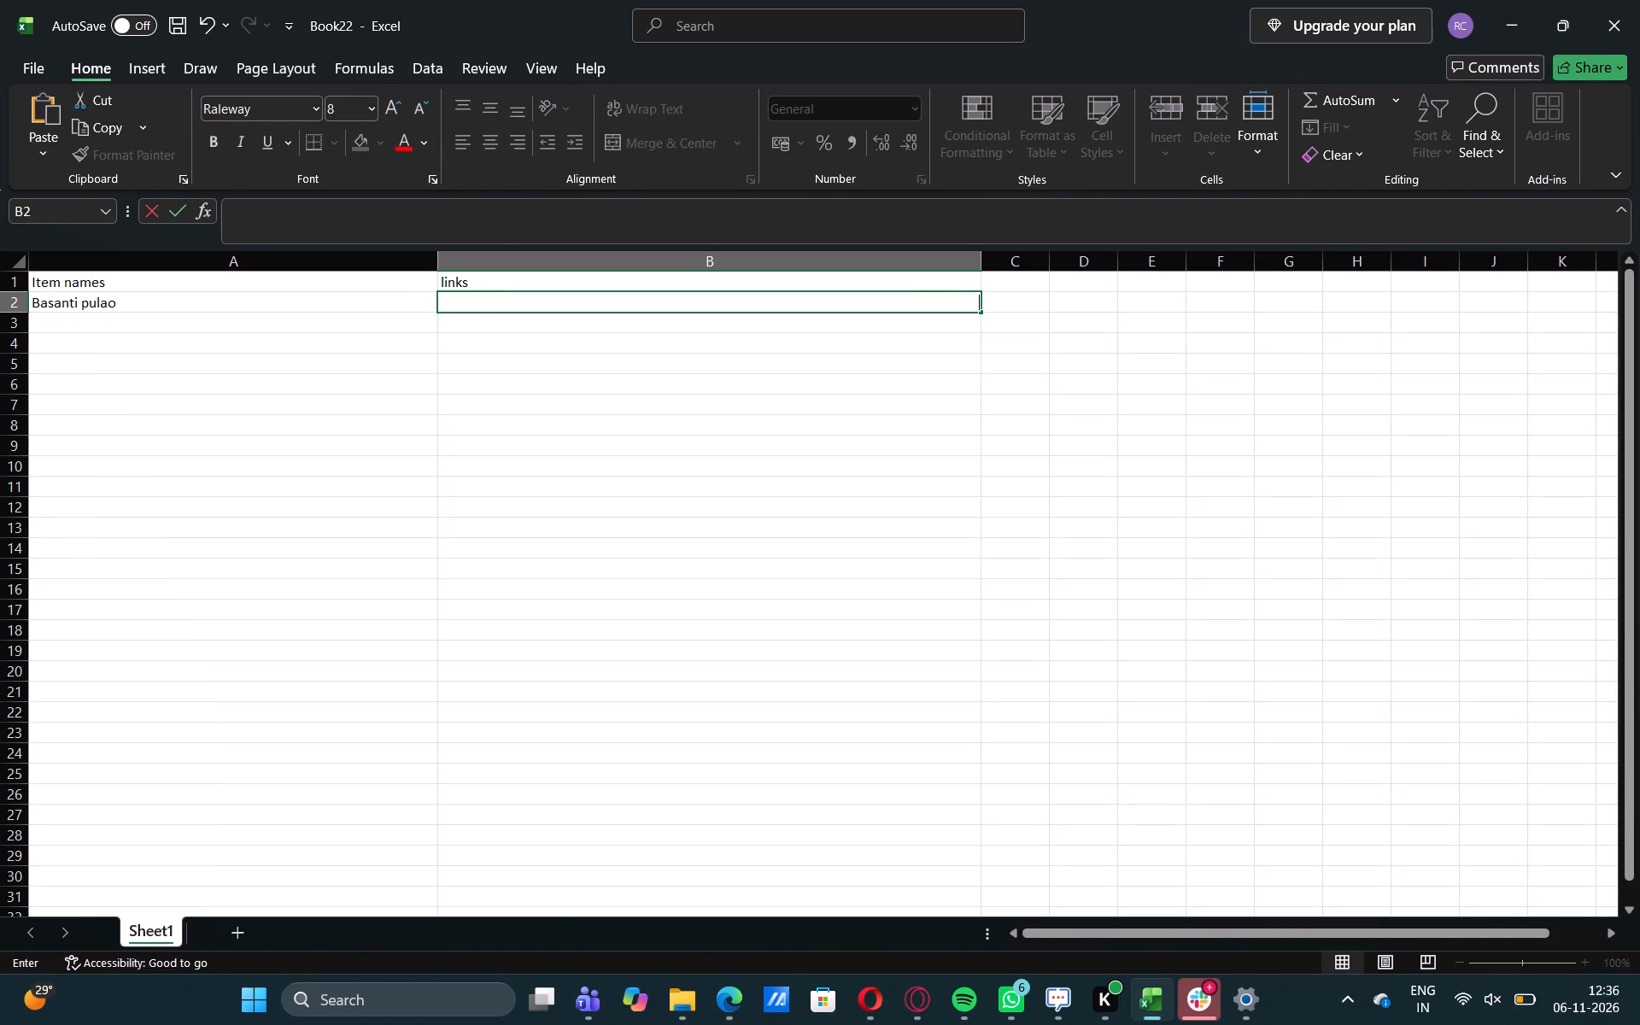
left_click(1507, 10)
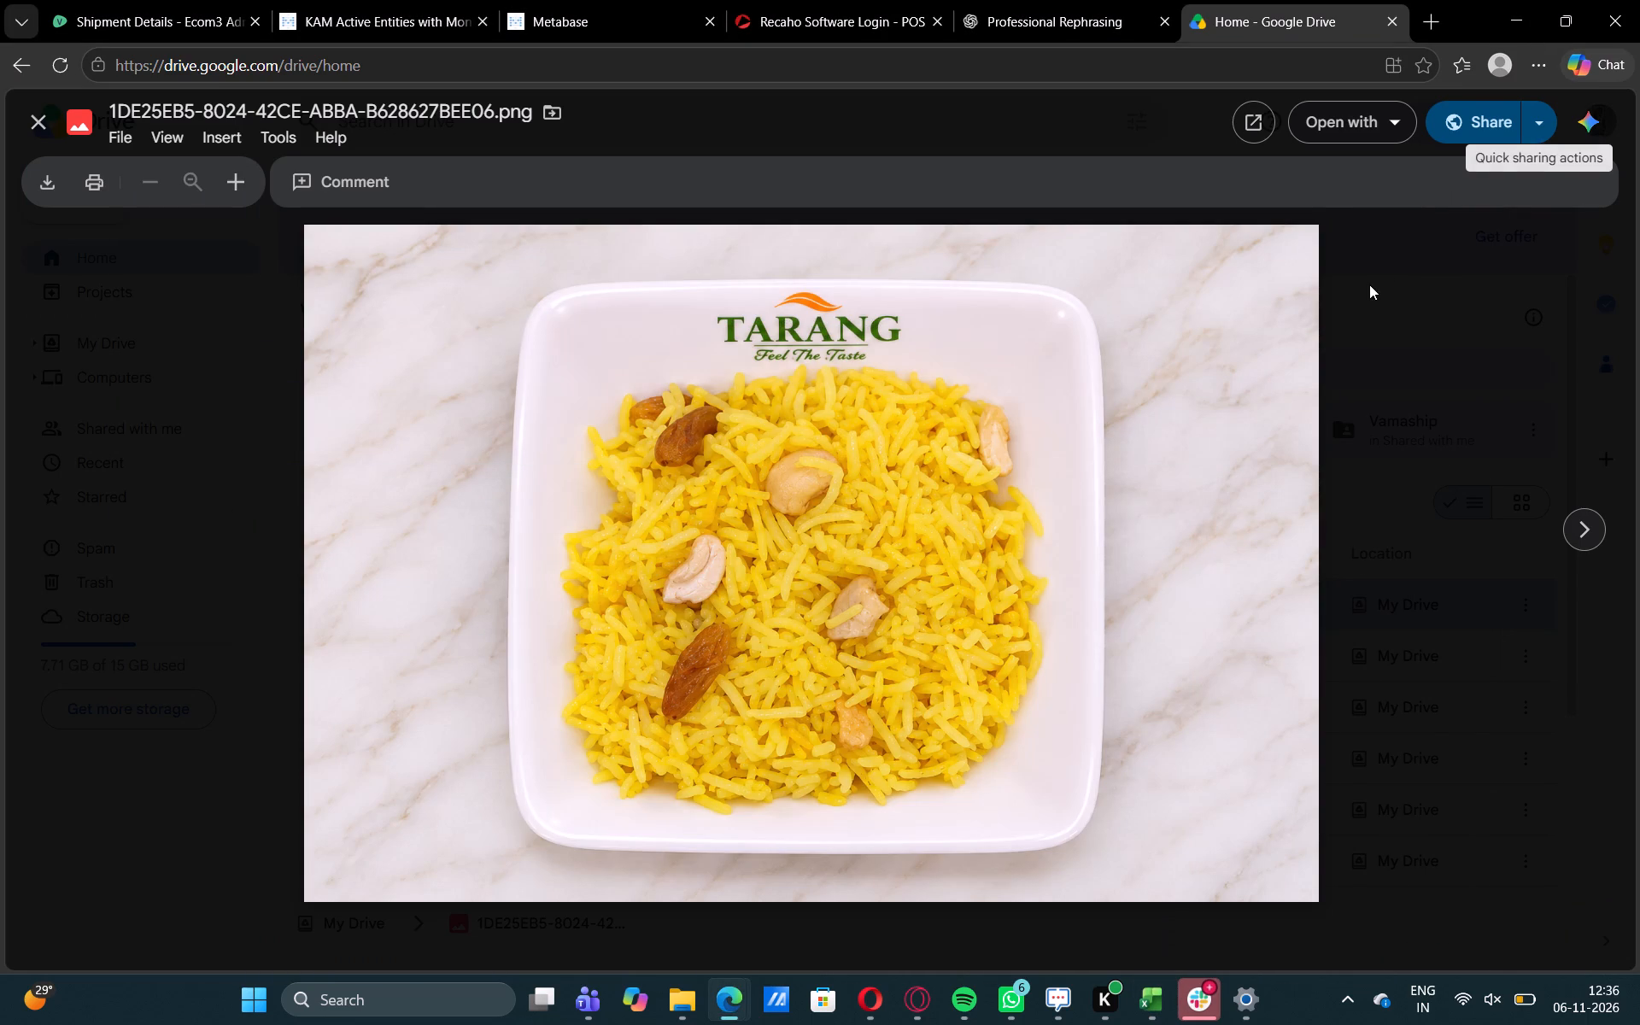
left_click(1537, 125)
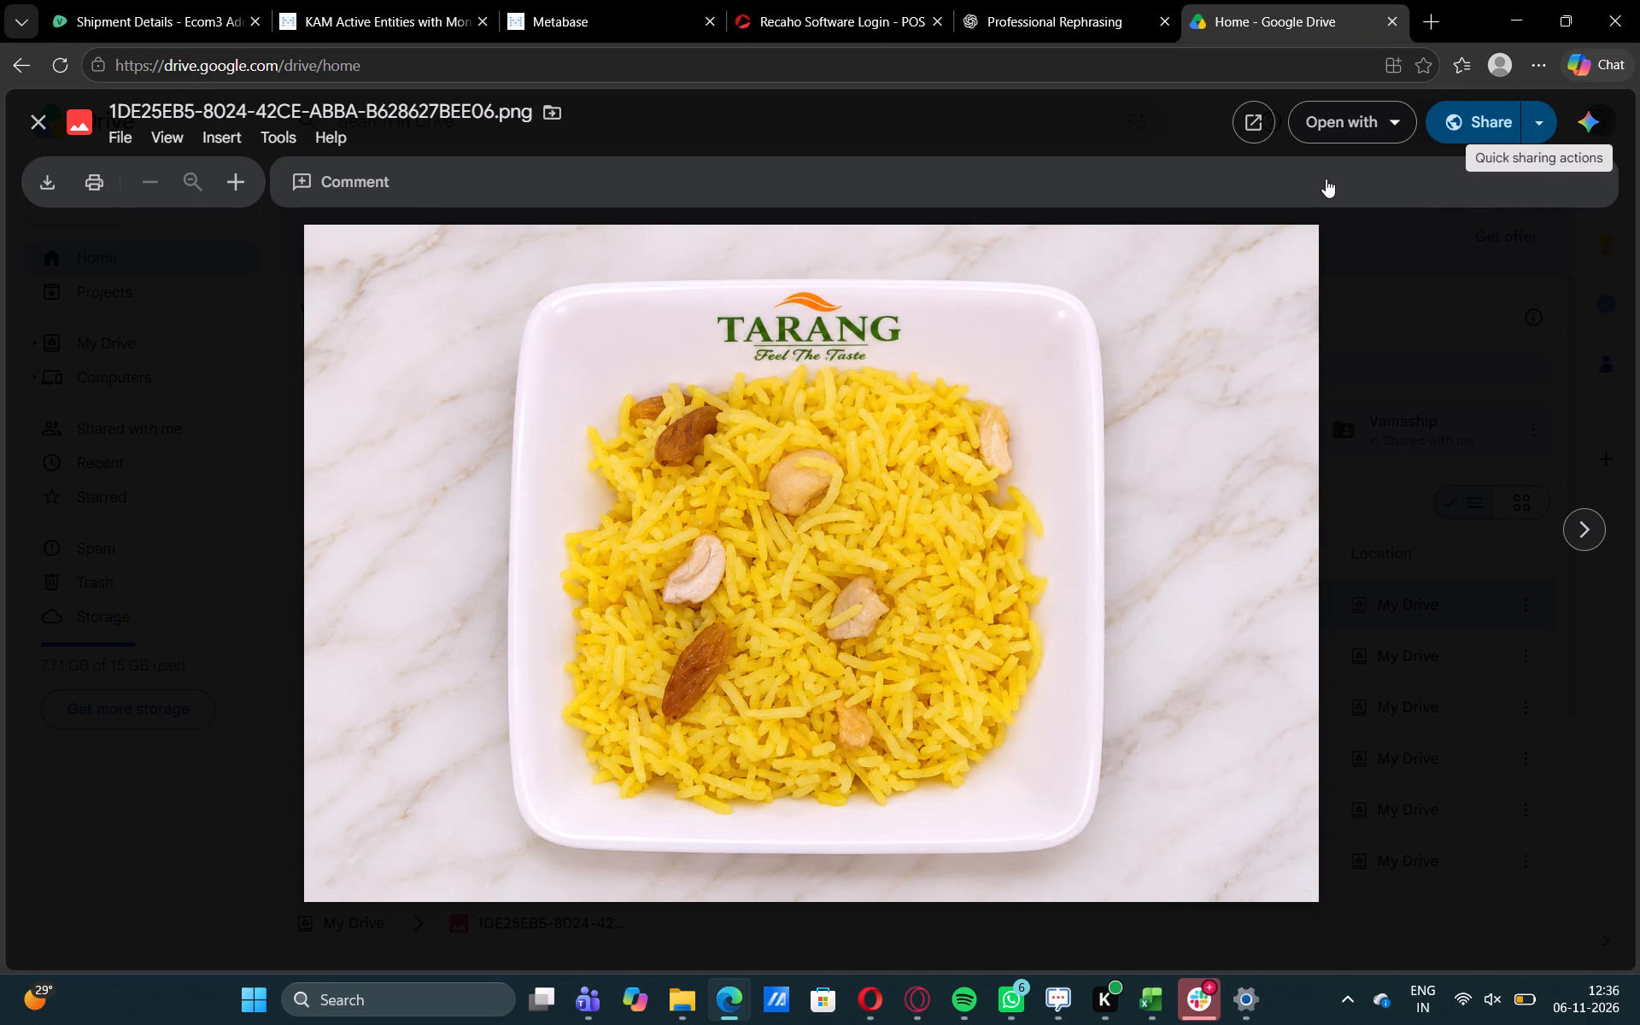
left_click(1324, 167)
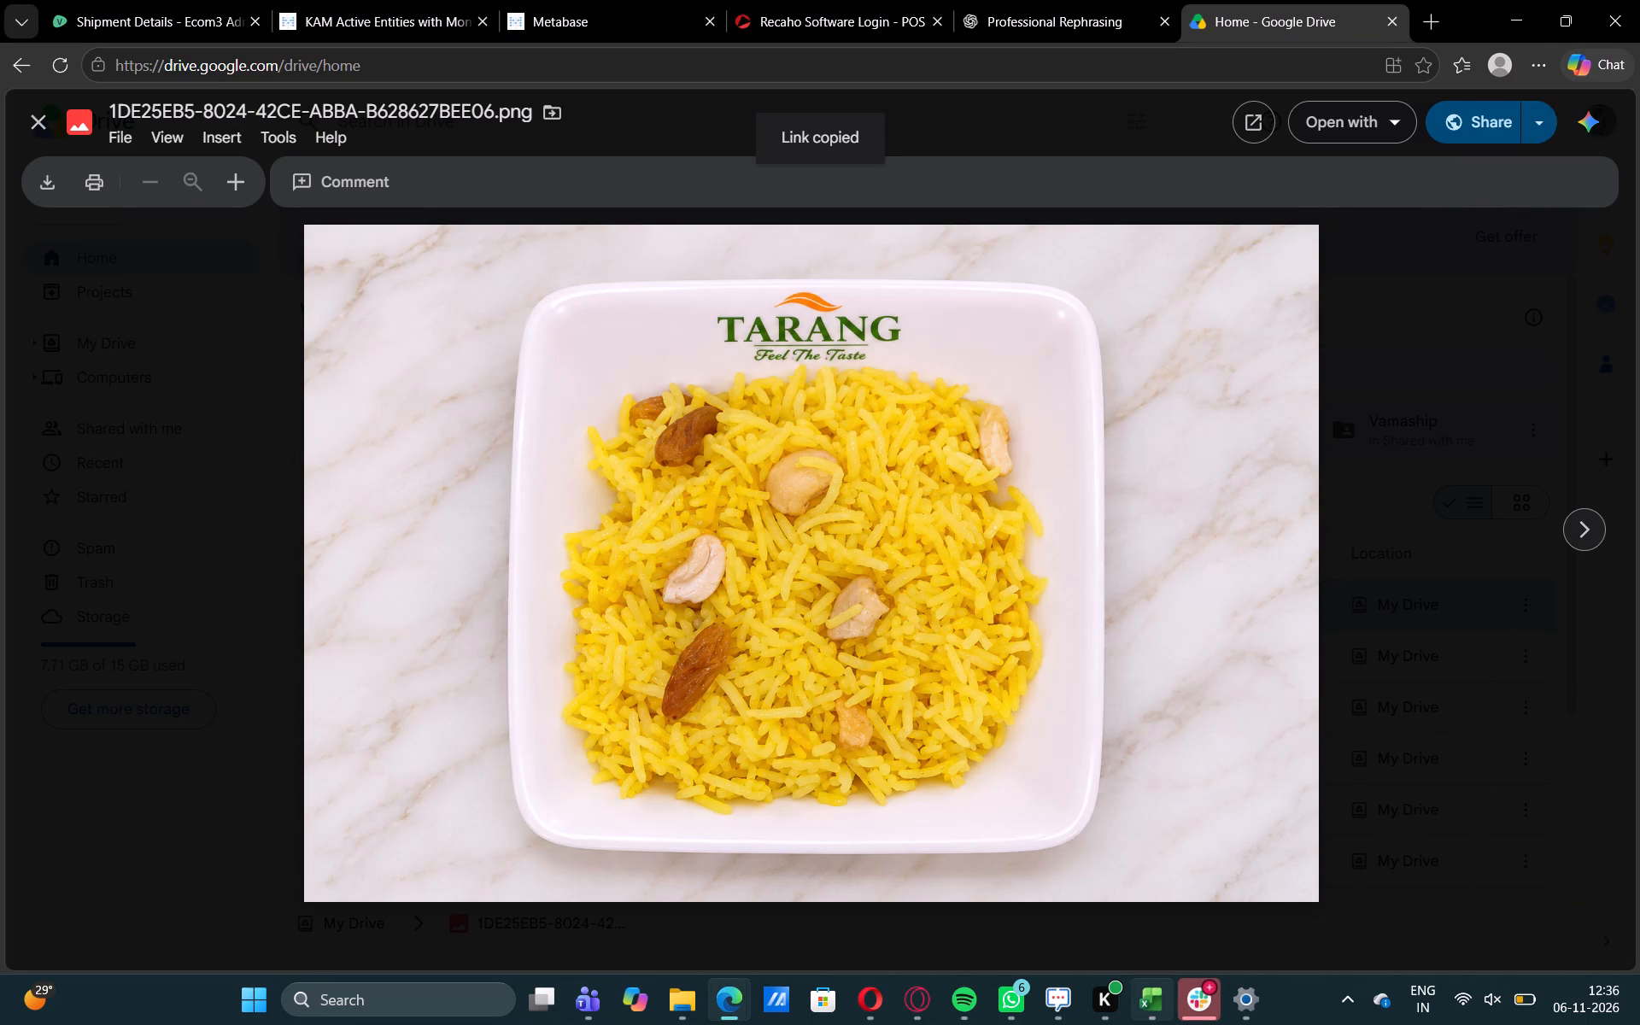
left_click(1112, 902)
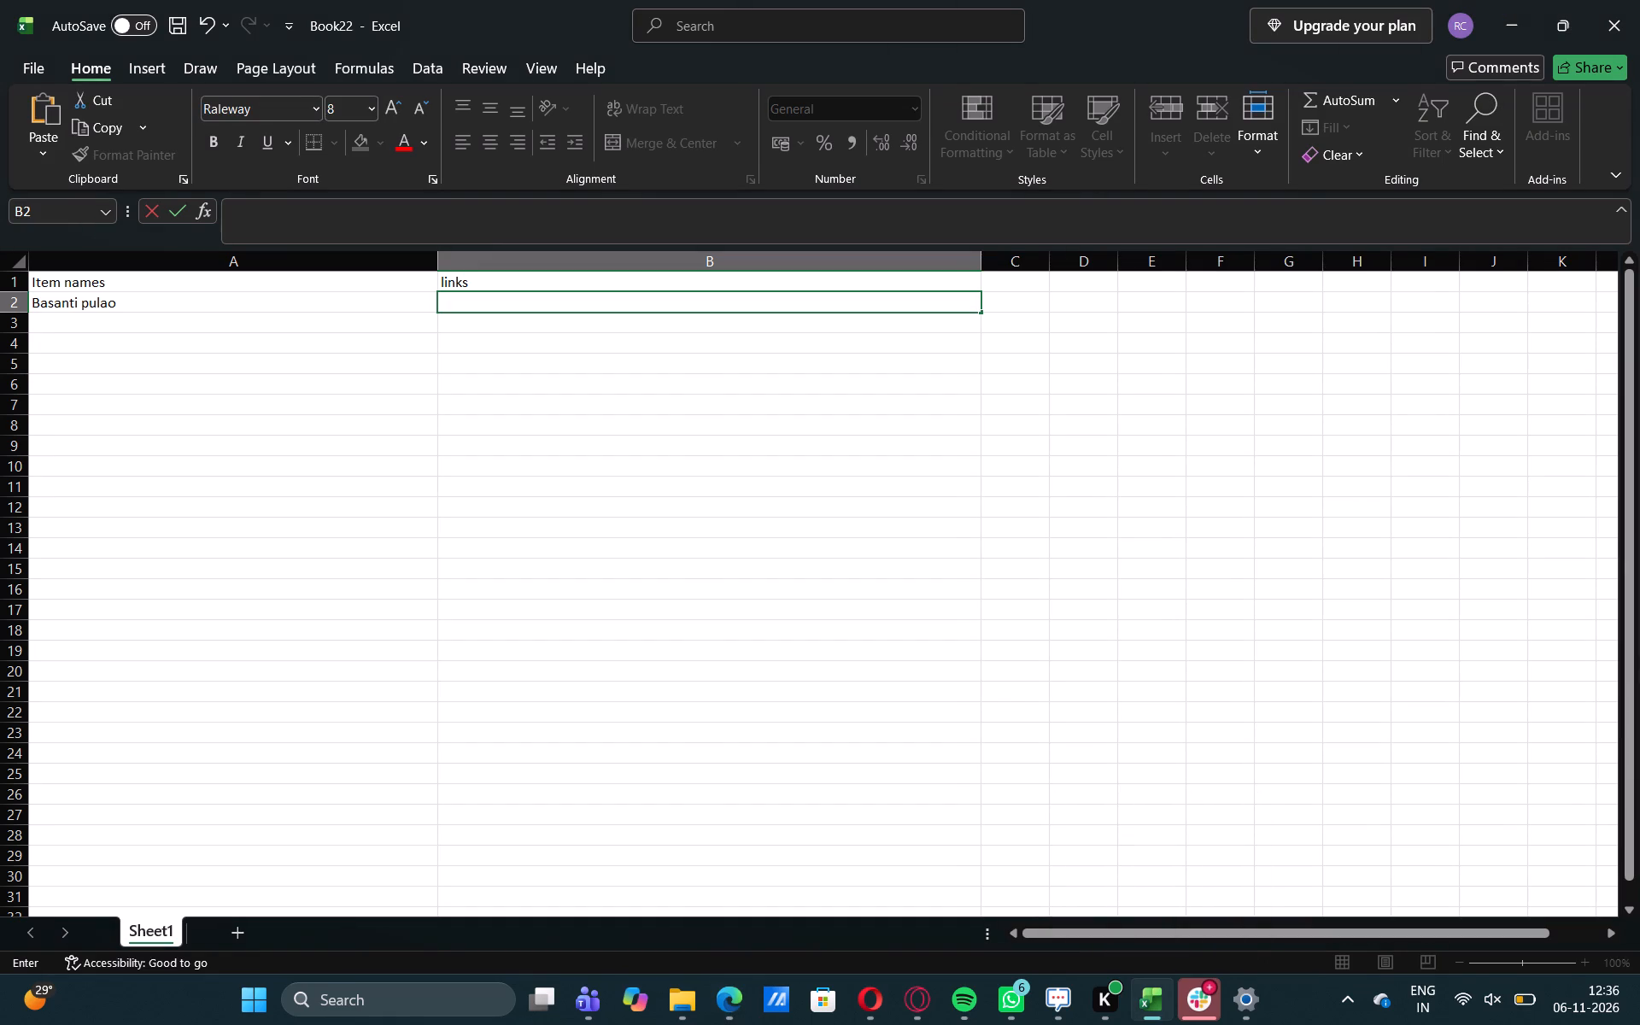
key("ctrl+v")
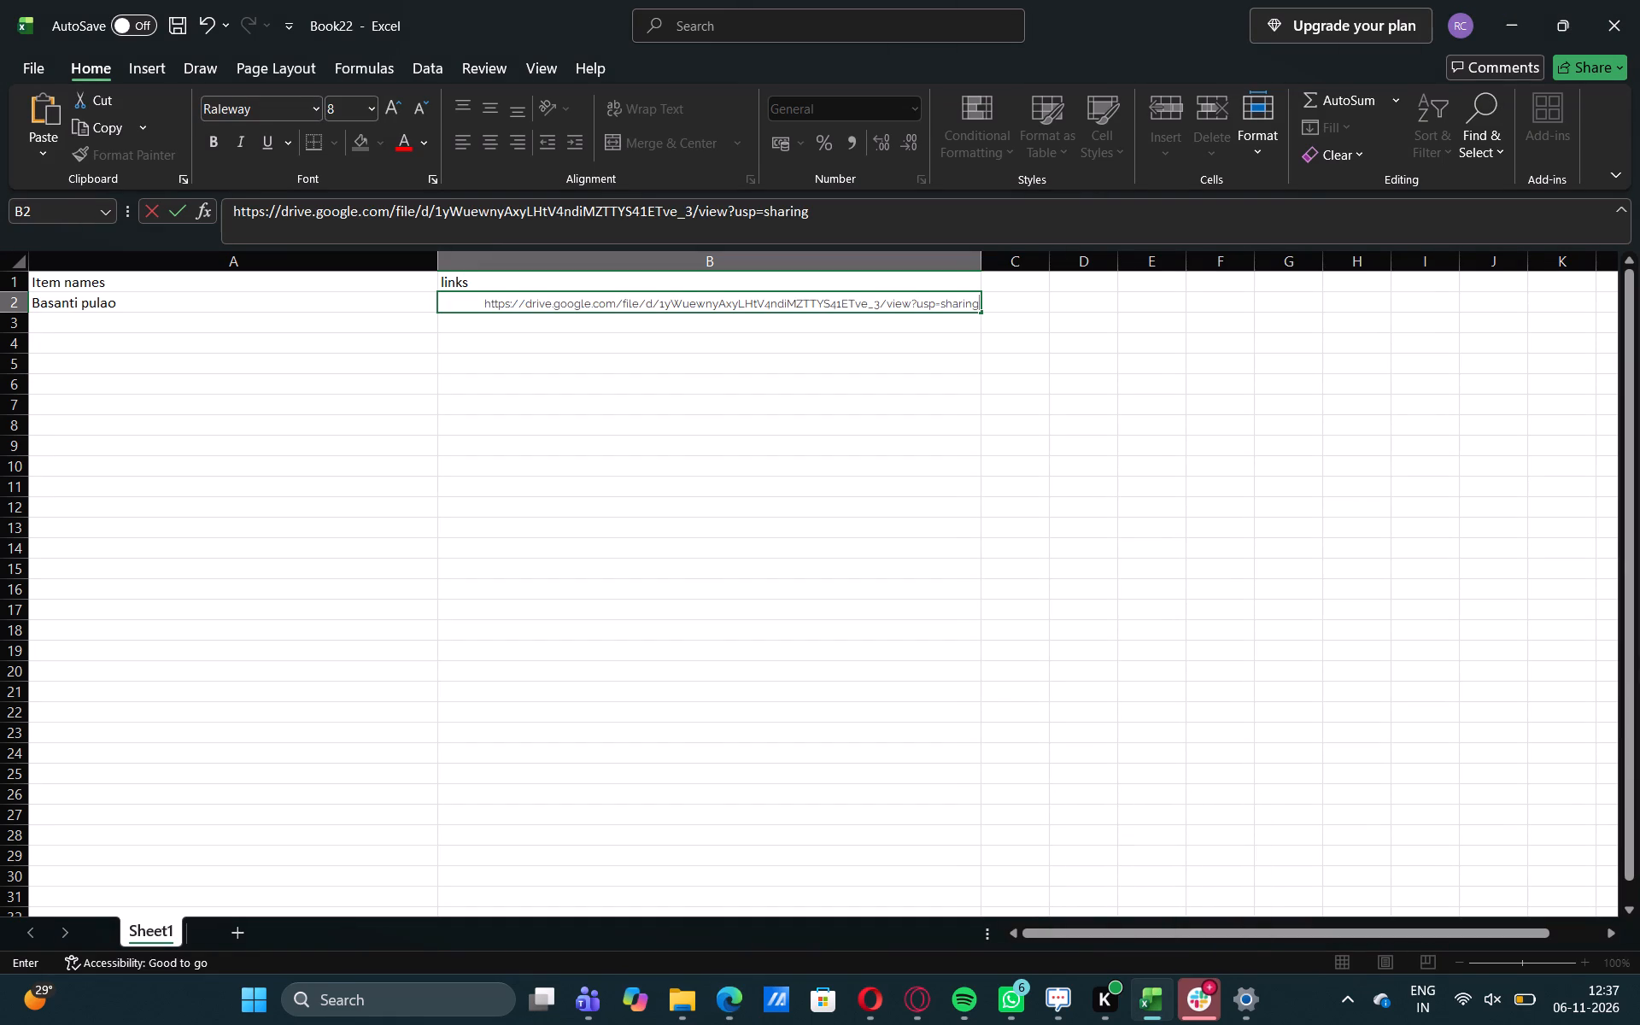
Enter "chicken biryani , chicken kosha" as the item name in cell A3.
left_click(237, 324)
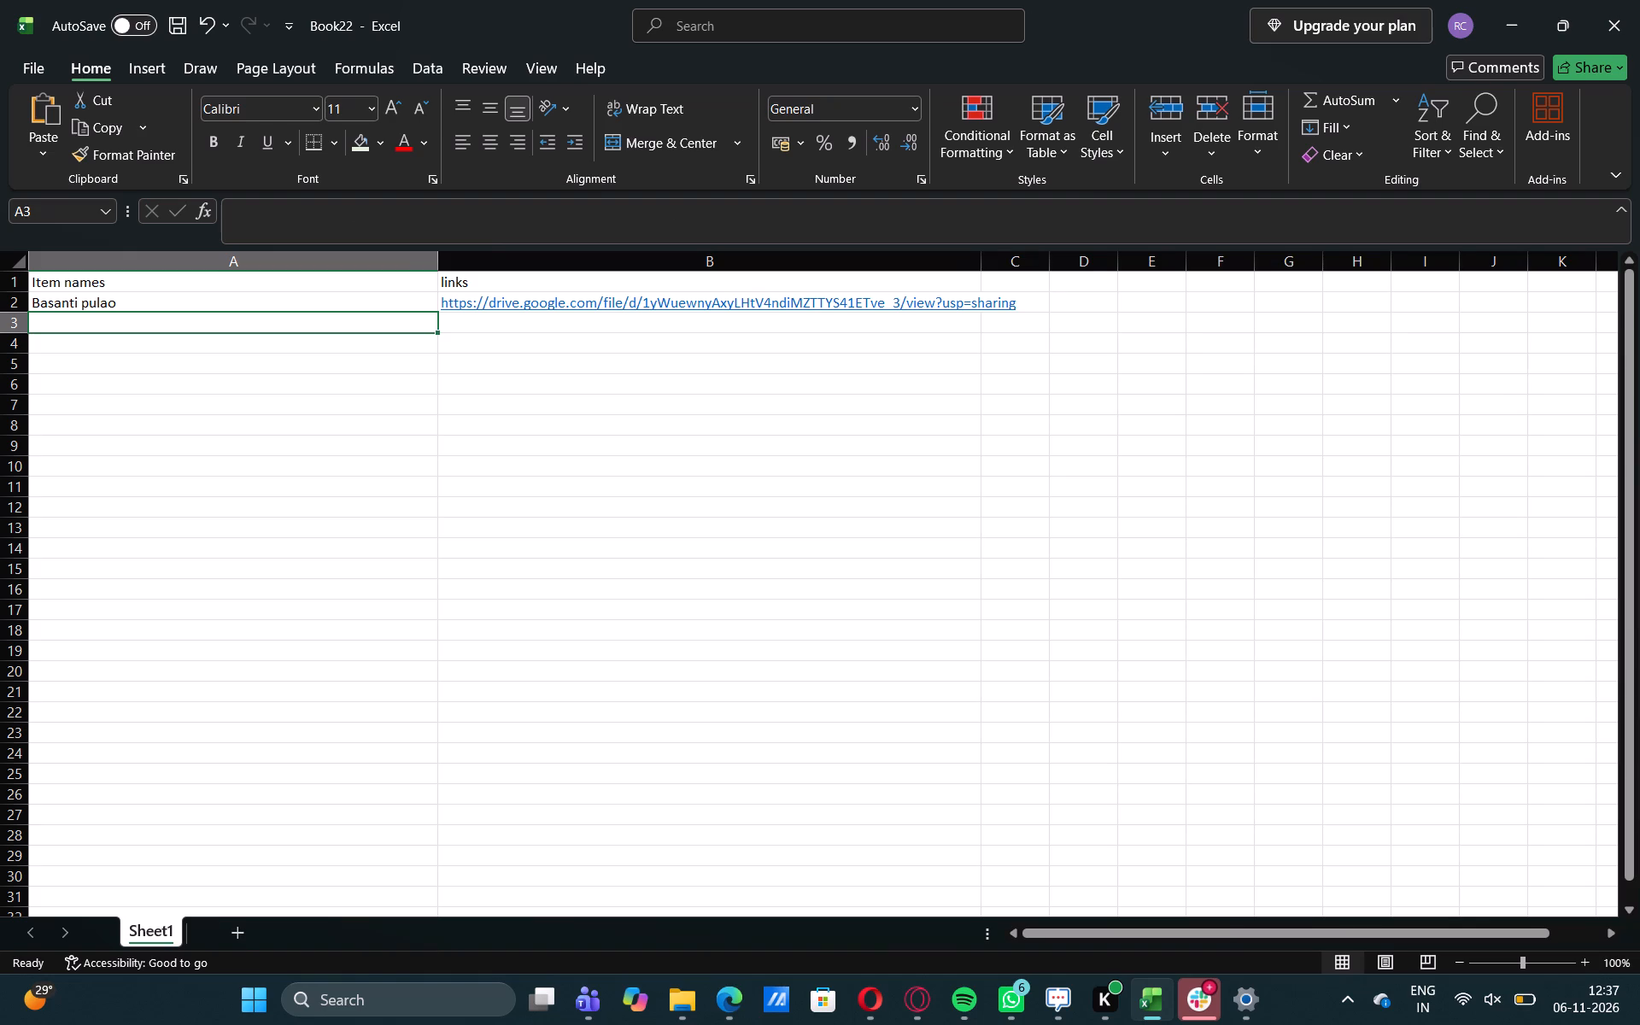
type("chicken biryani")
key("space")
type(", chicken kosha")
key("space")
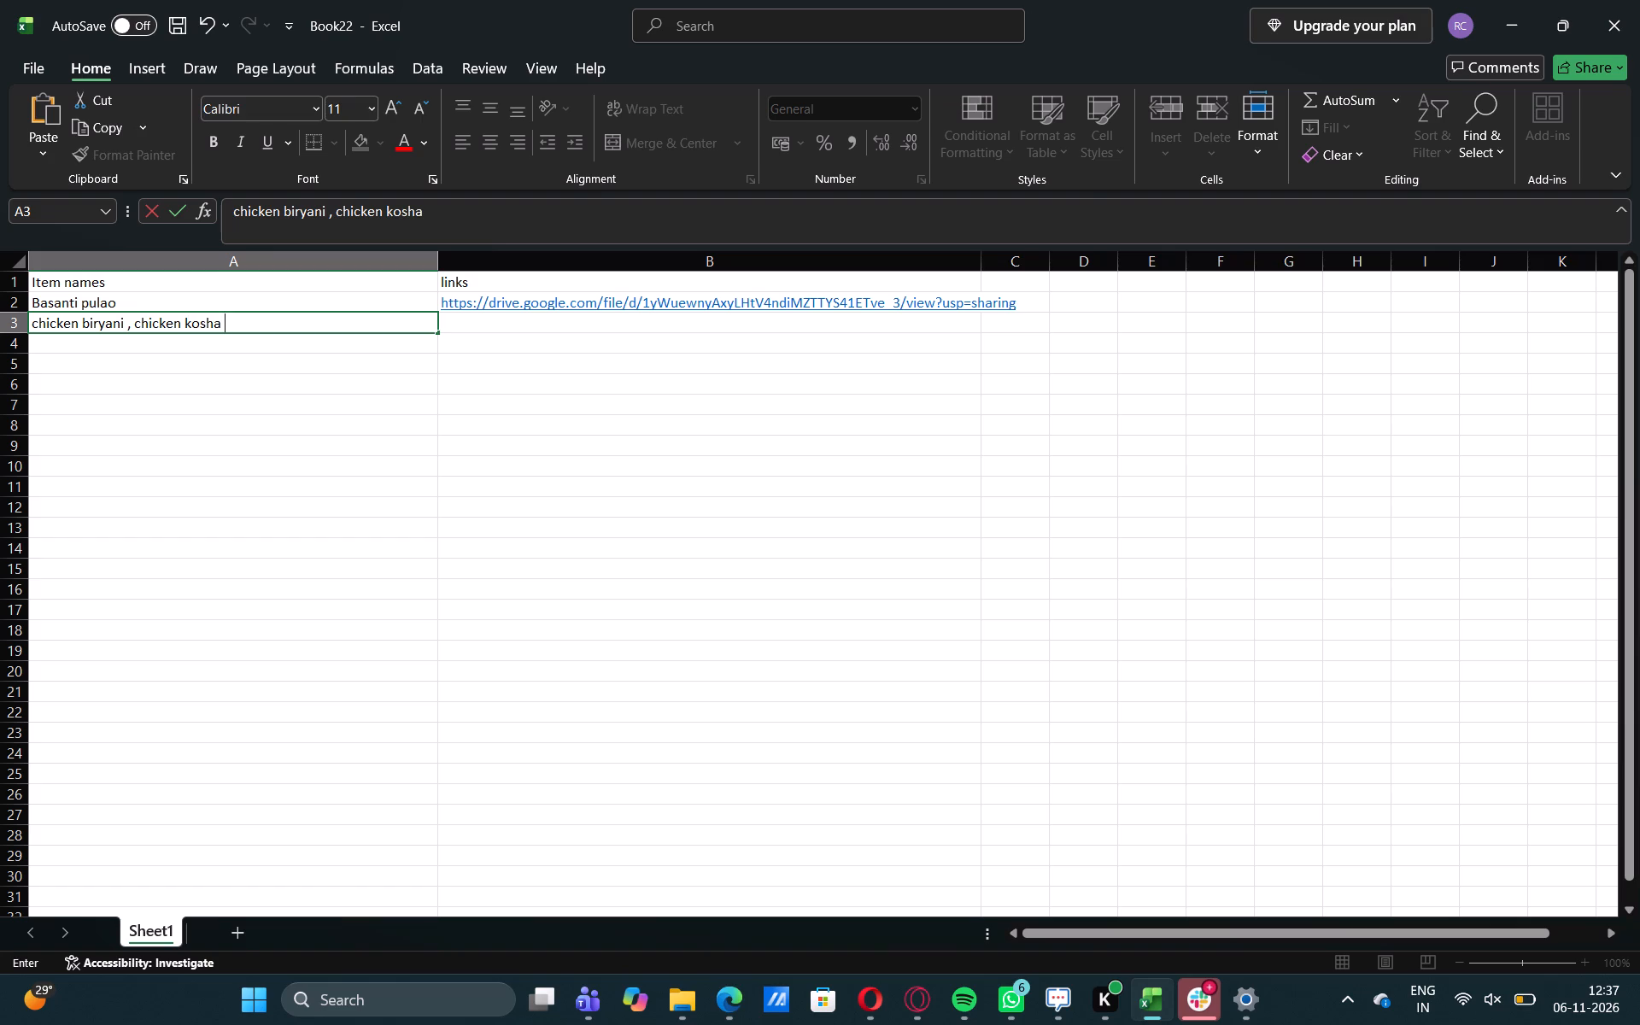
left_click(518, 321)
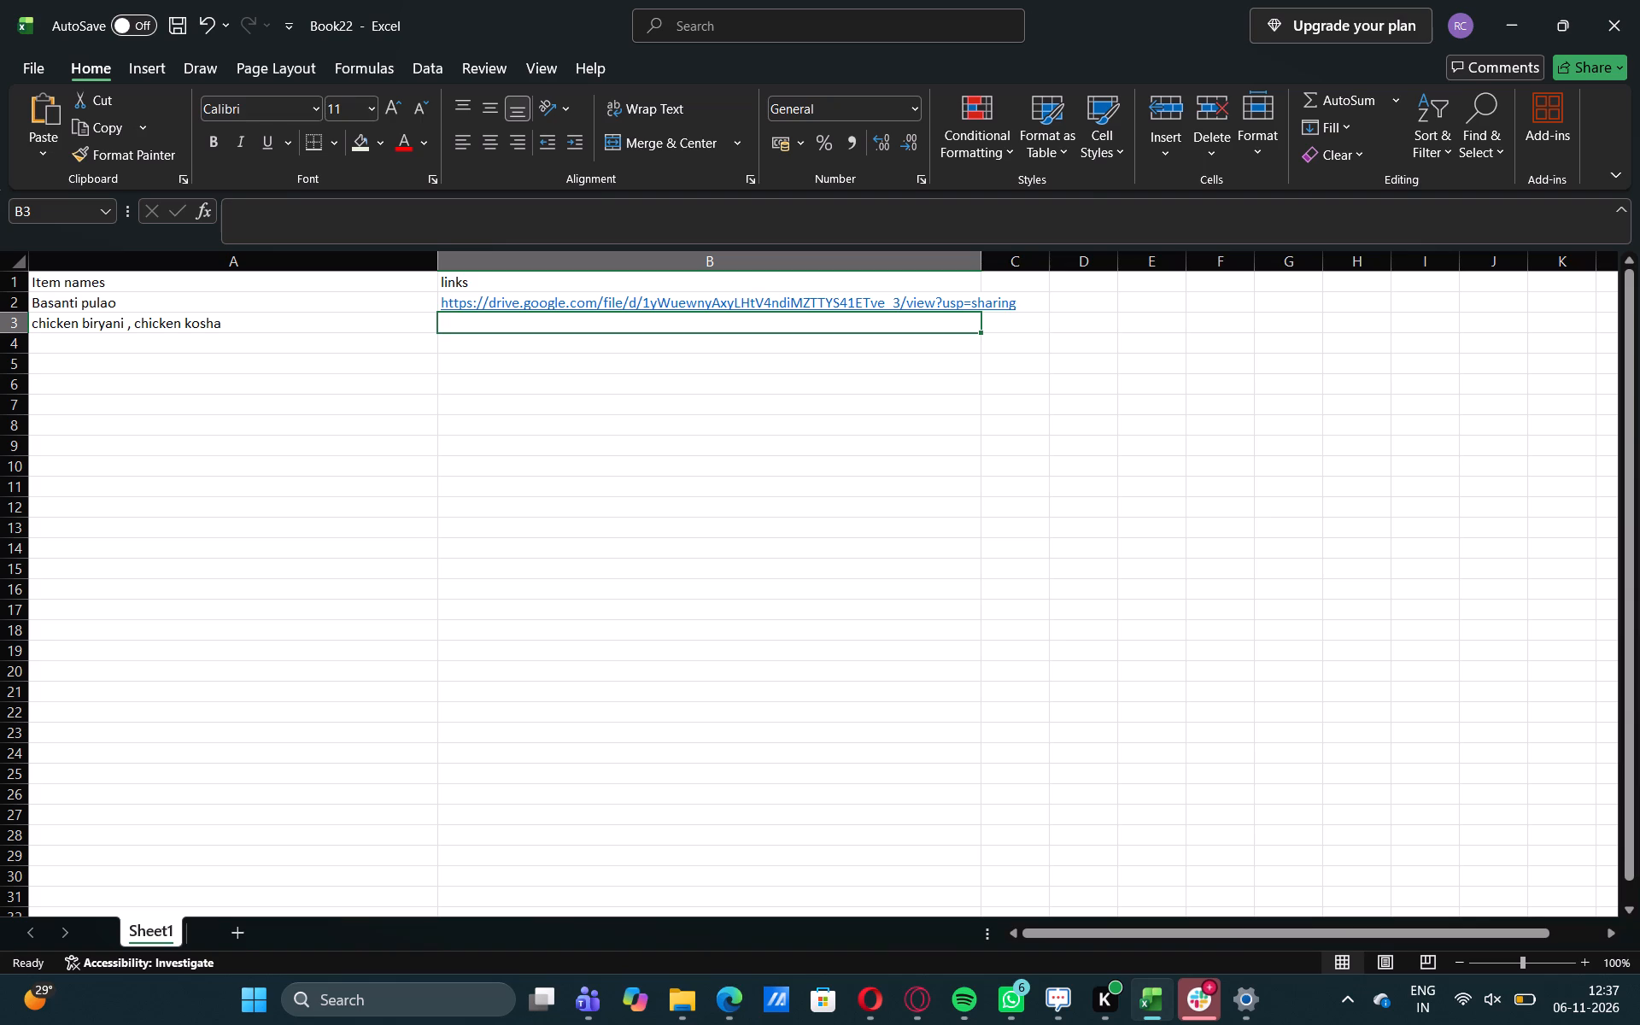
In Google Drive, advance to image 95CDAC8A-DBBD-4C25-A560-7264D2735FA7.png and set its general access to Anyone with the link.
left_click(1514, 13)
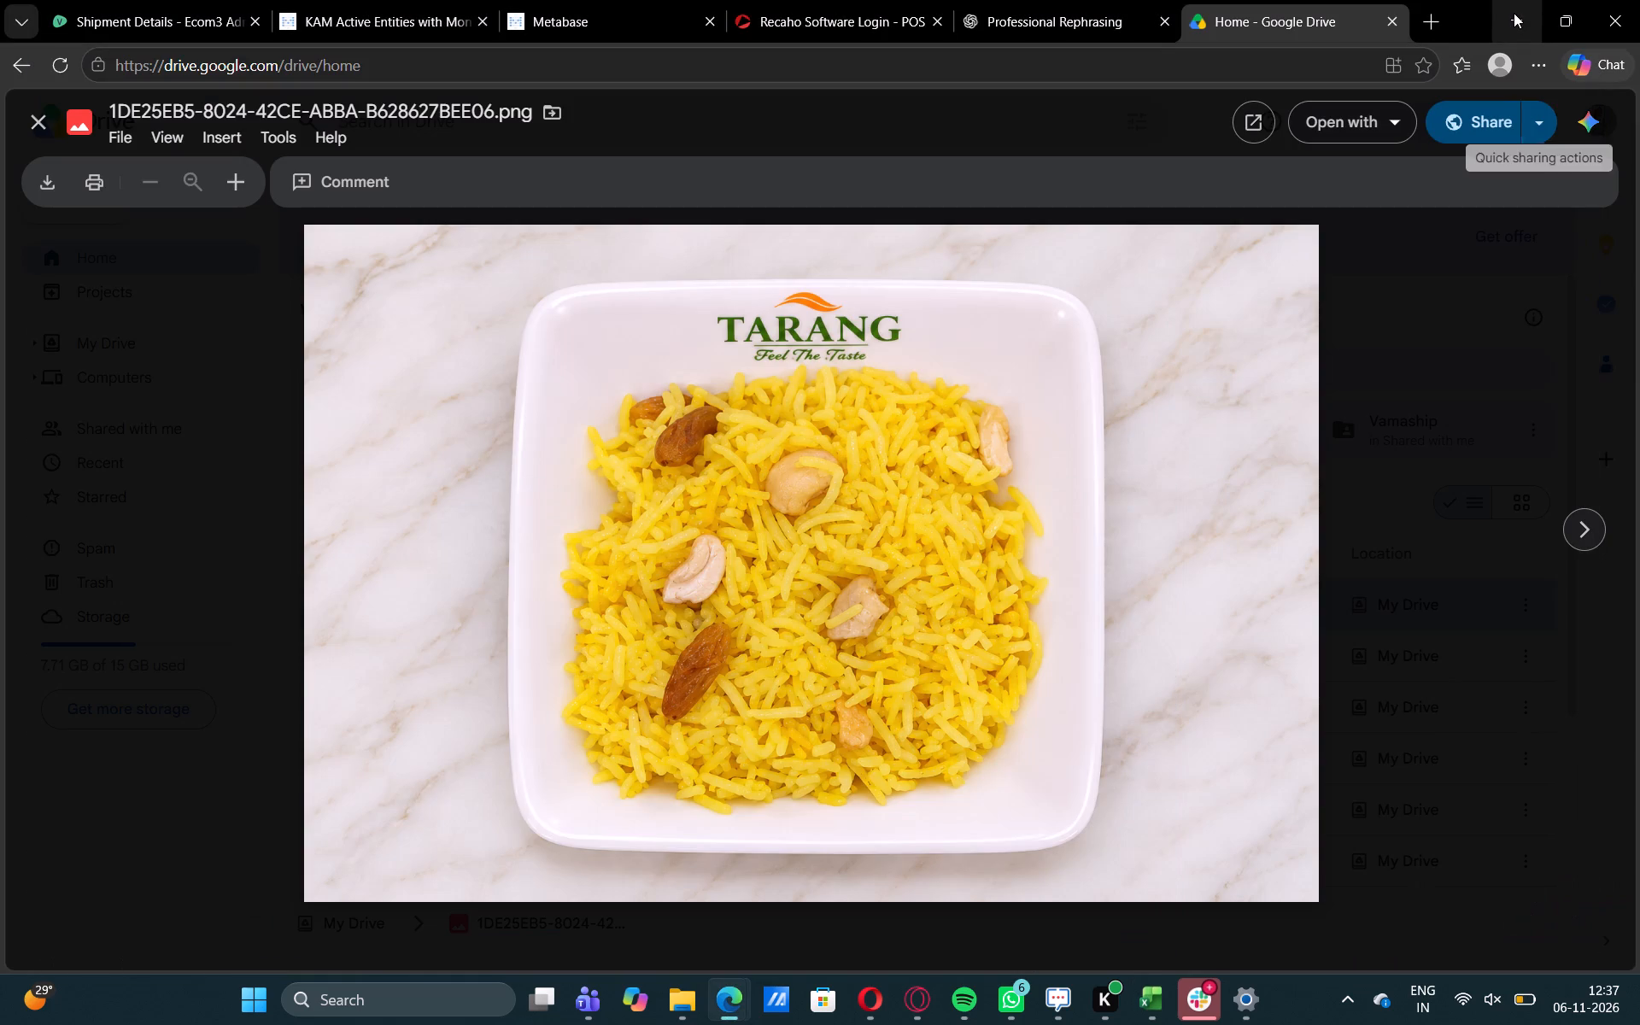
left_click(1590, 536)
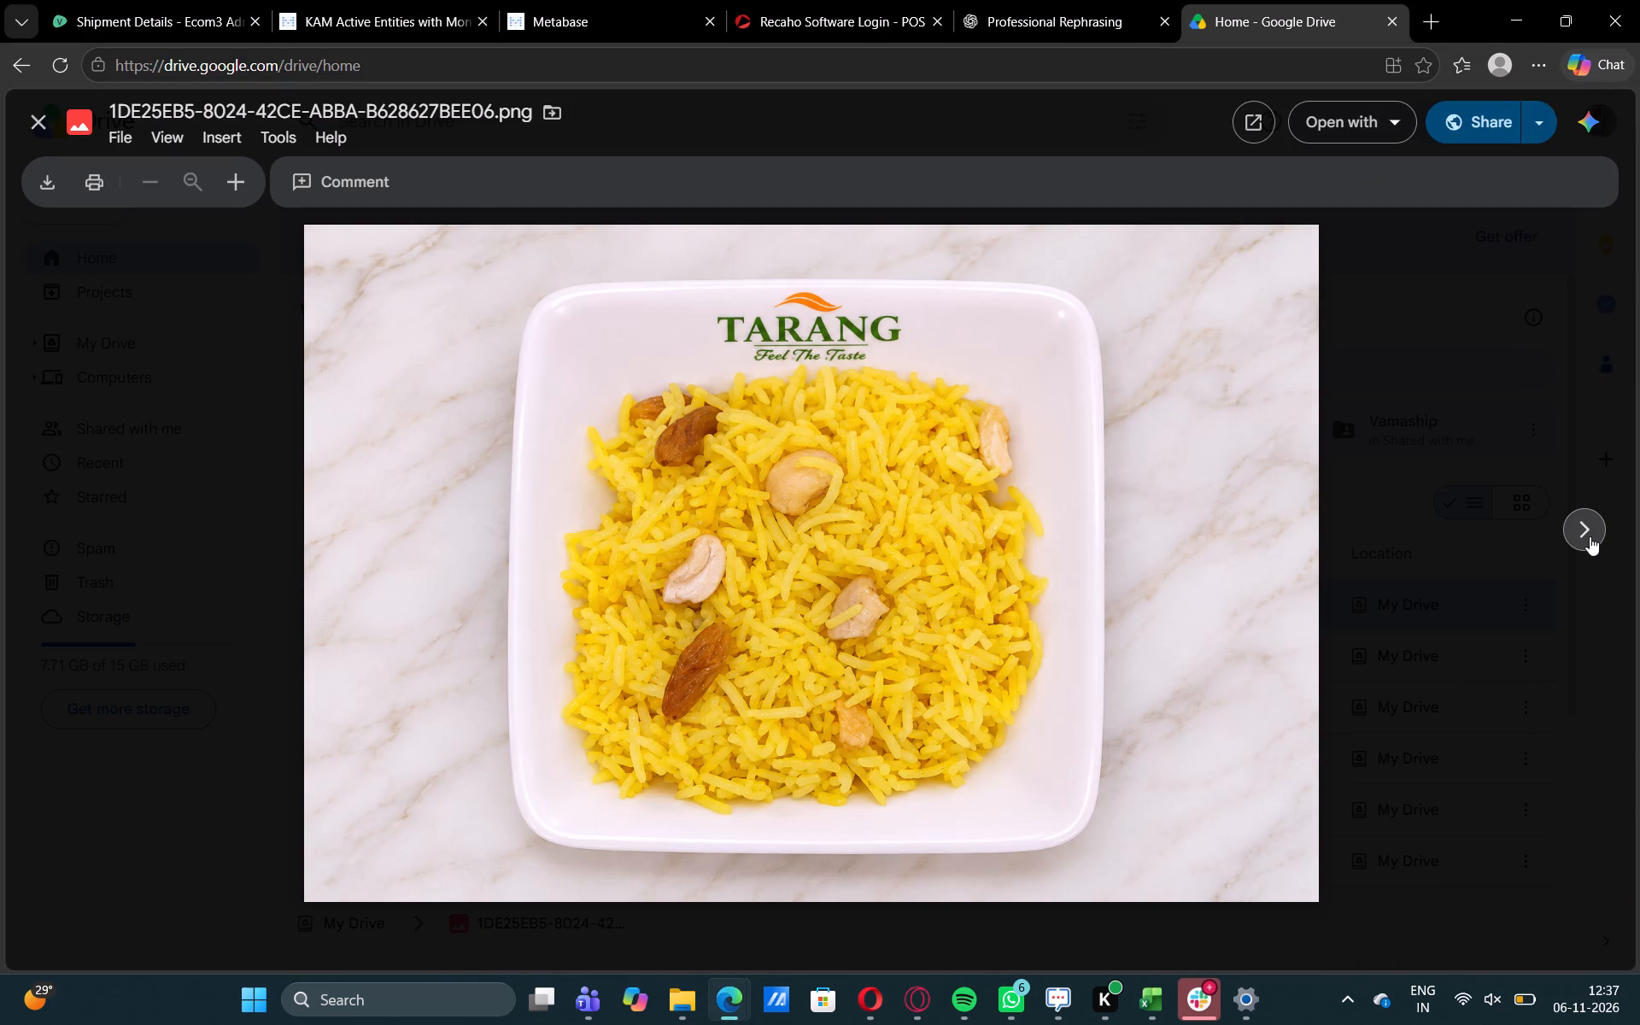
left_click(1590, 536)
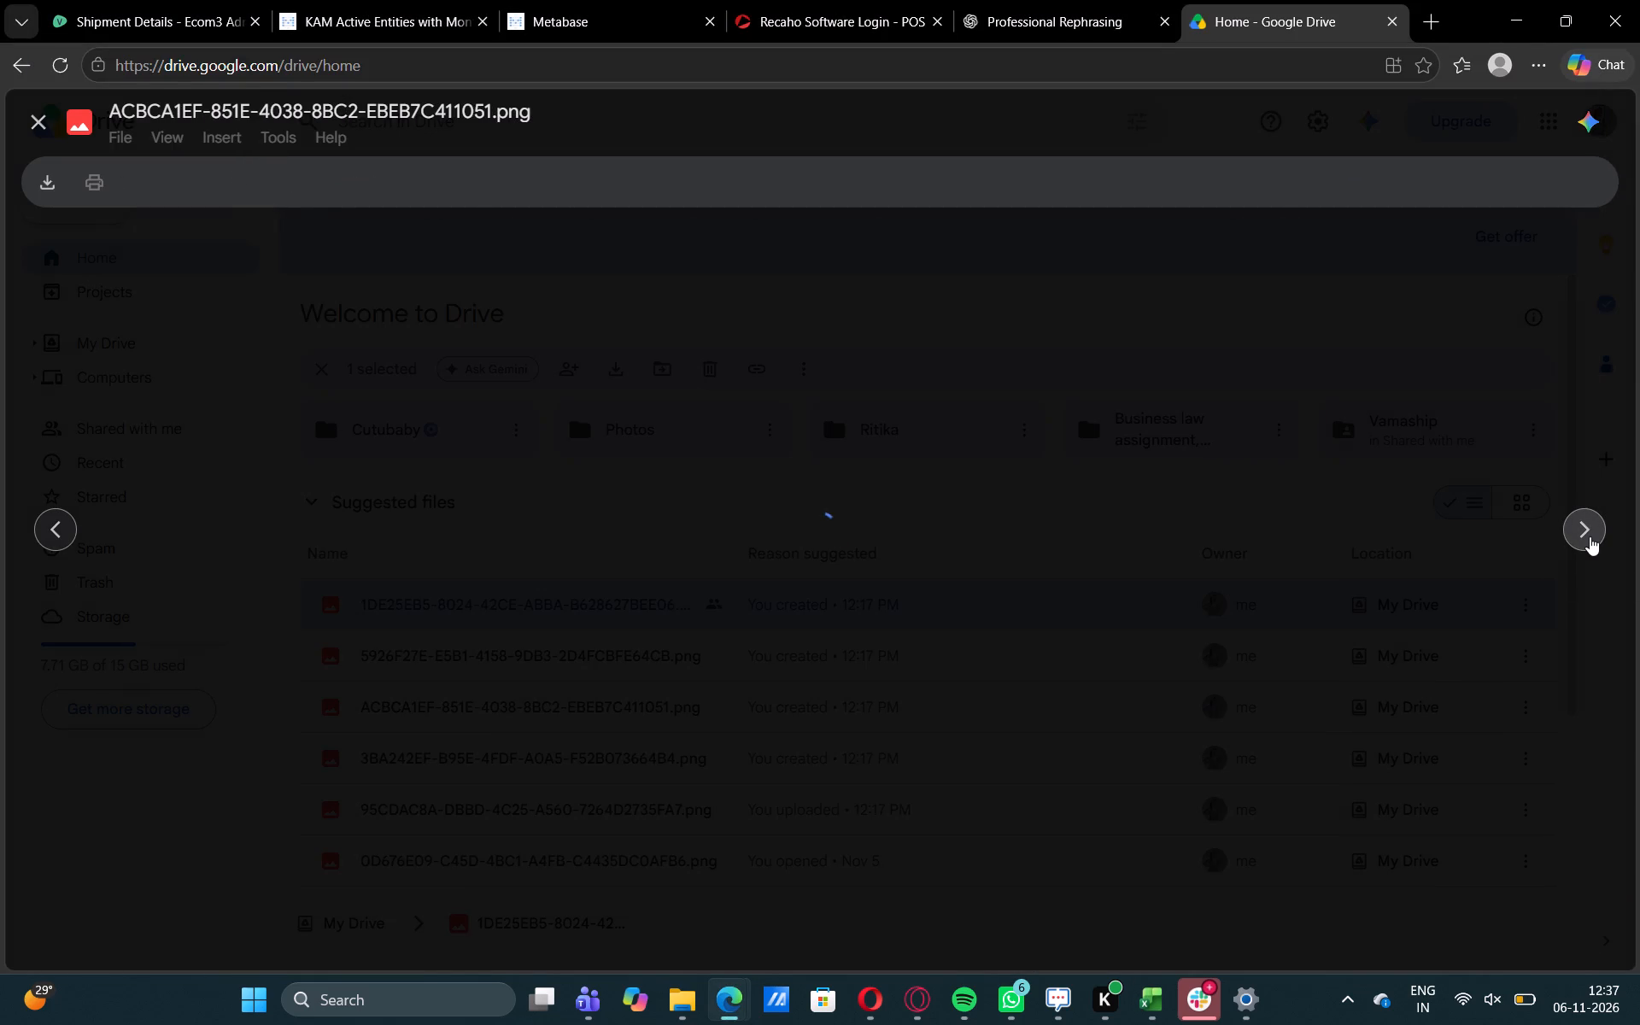
left_click(1590, 536)
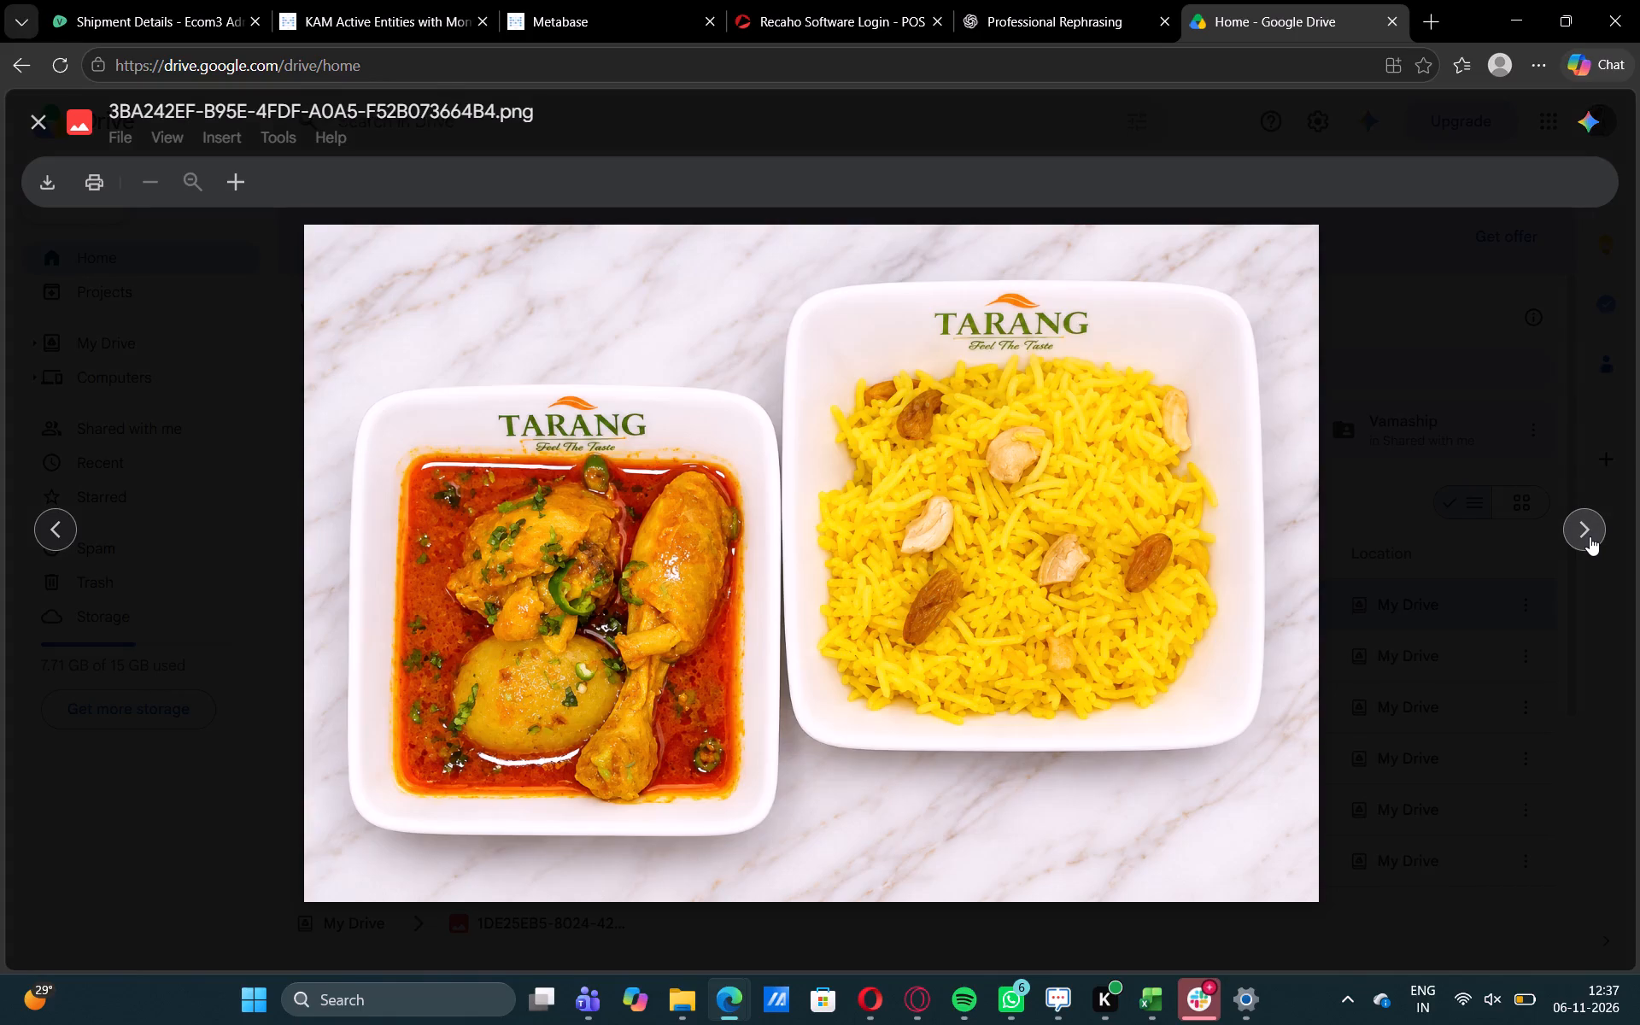
left_click(1590, 536)
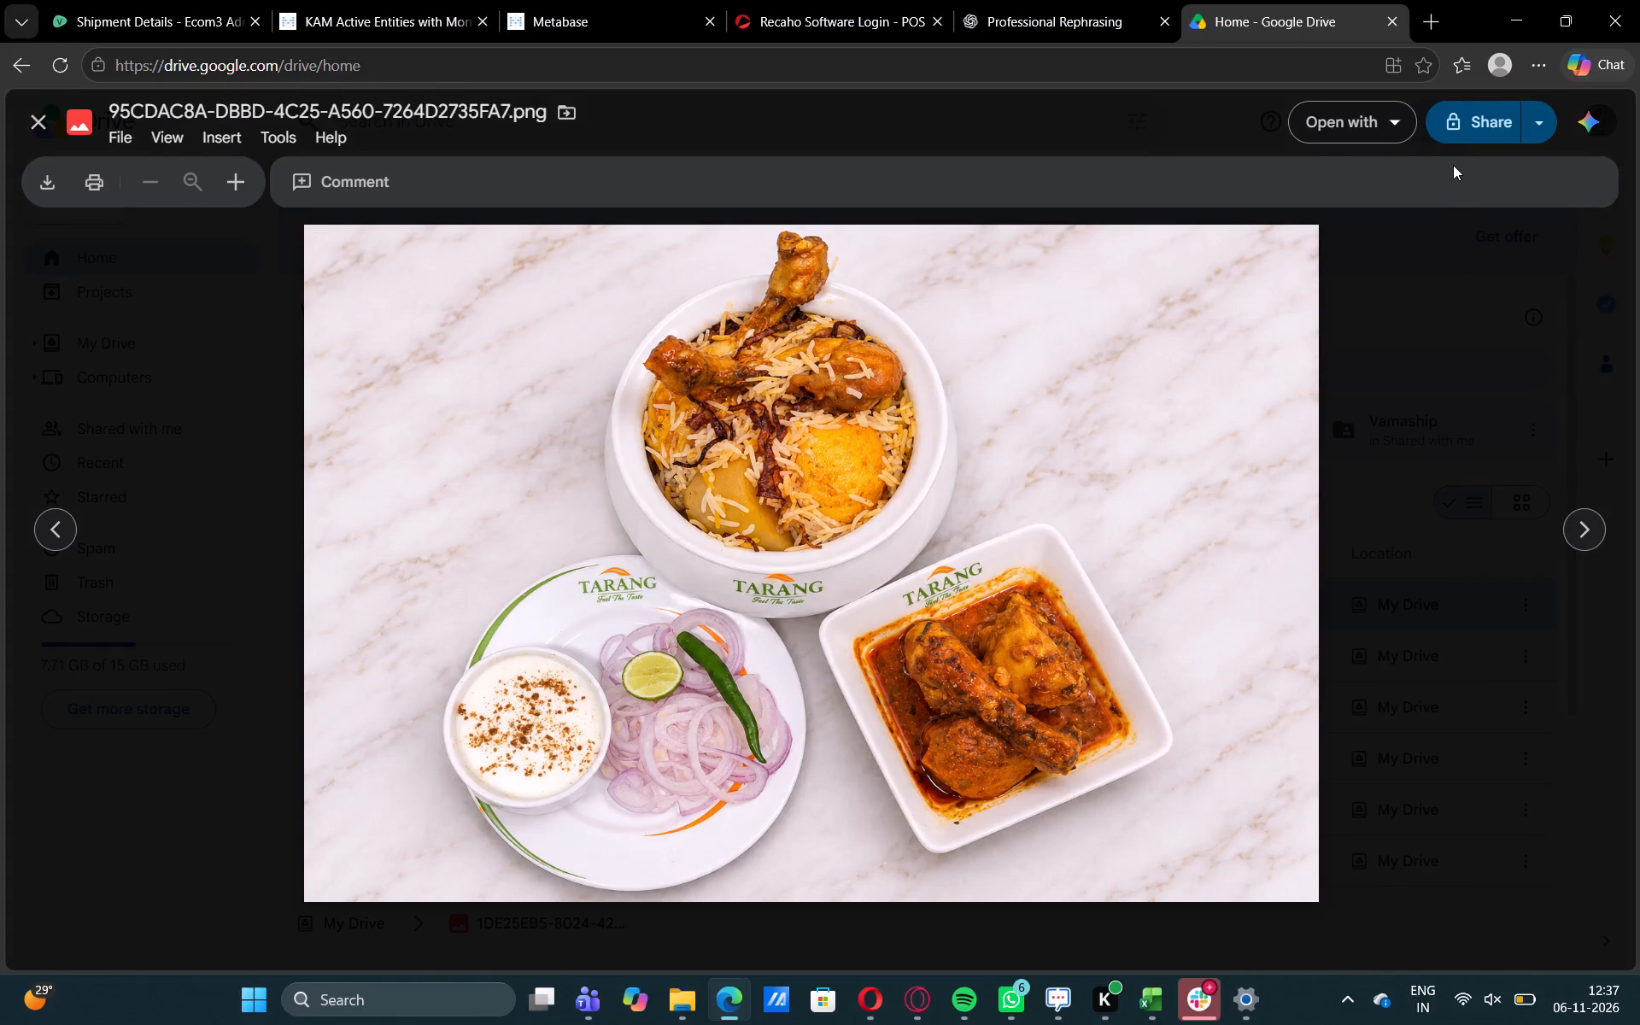
left_click(1455, 120)
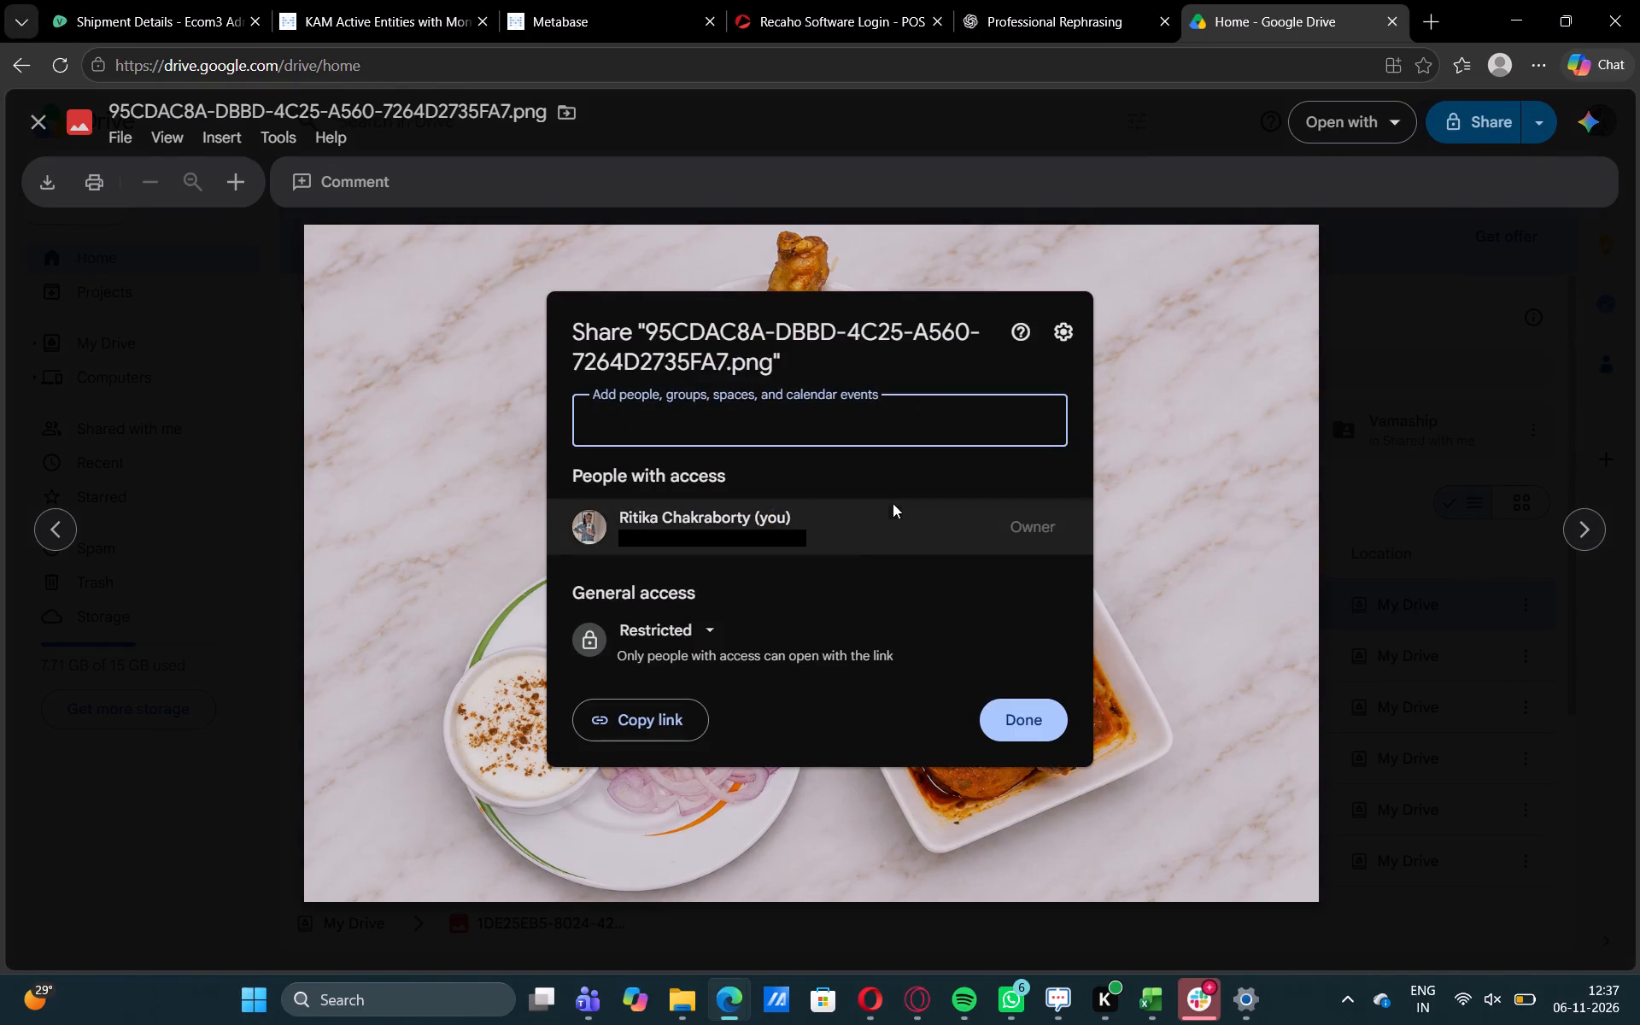
left_click(696, 689)
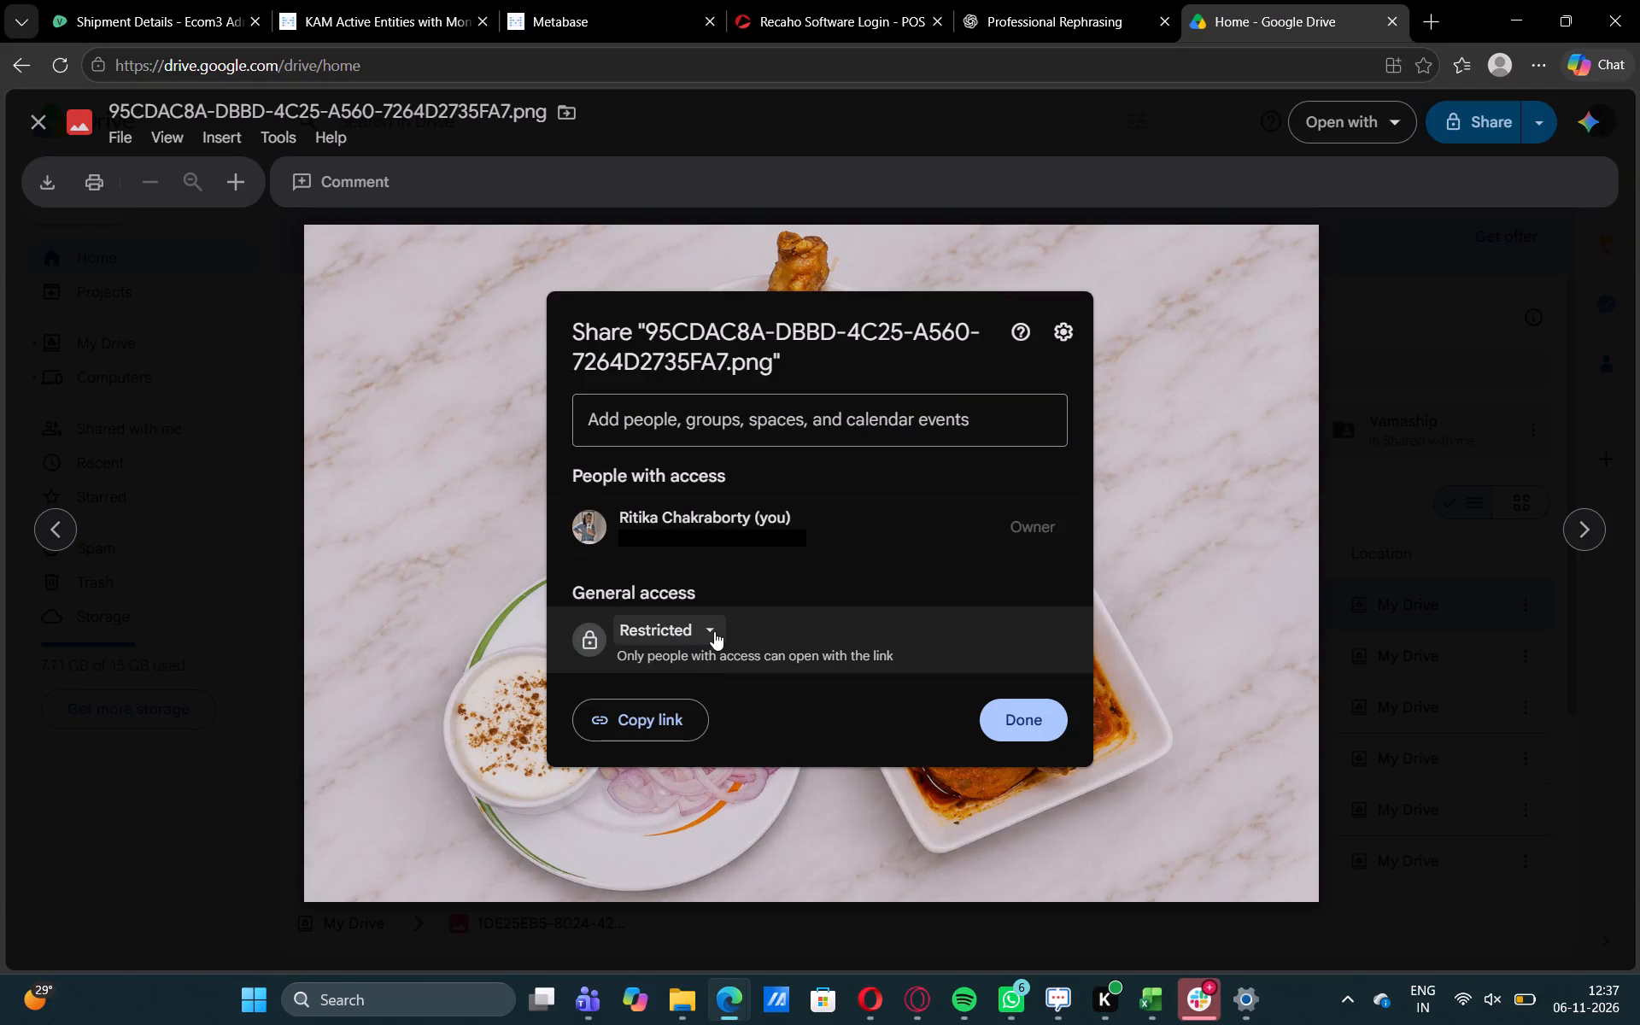
left_click(710, 632)
left_click(686, 724)
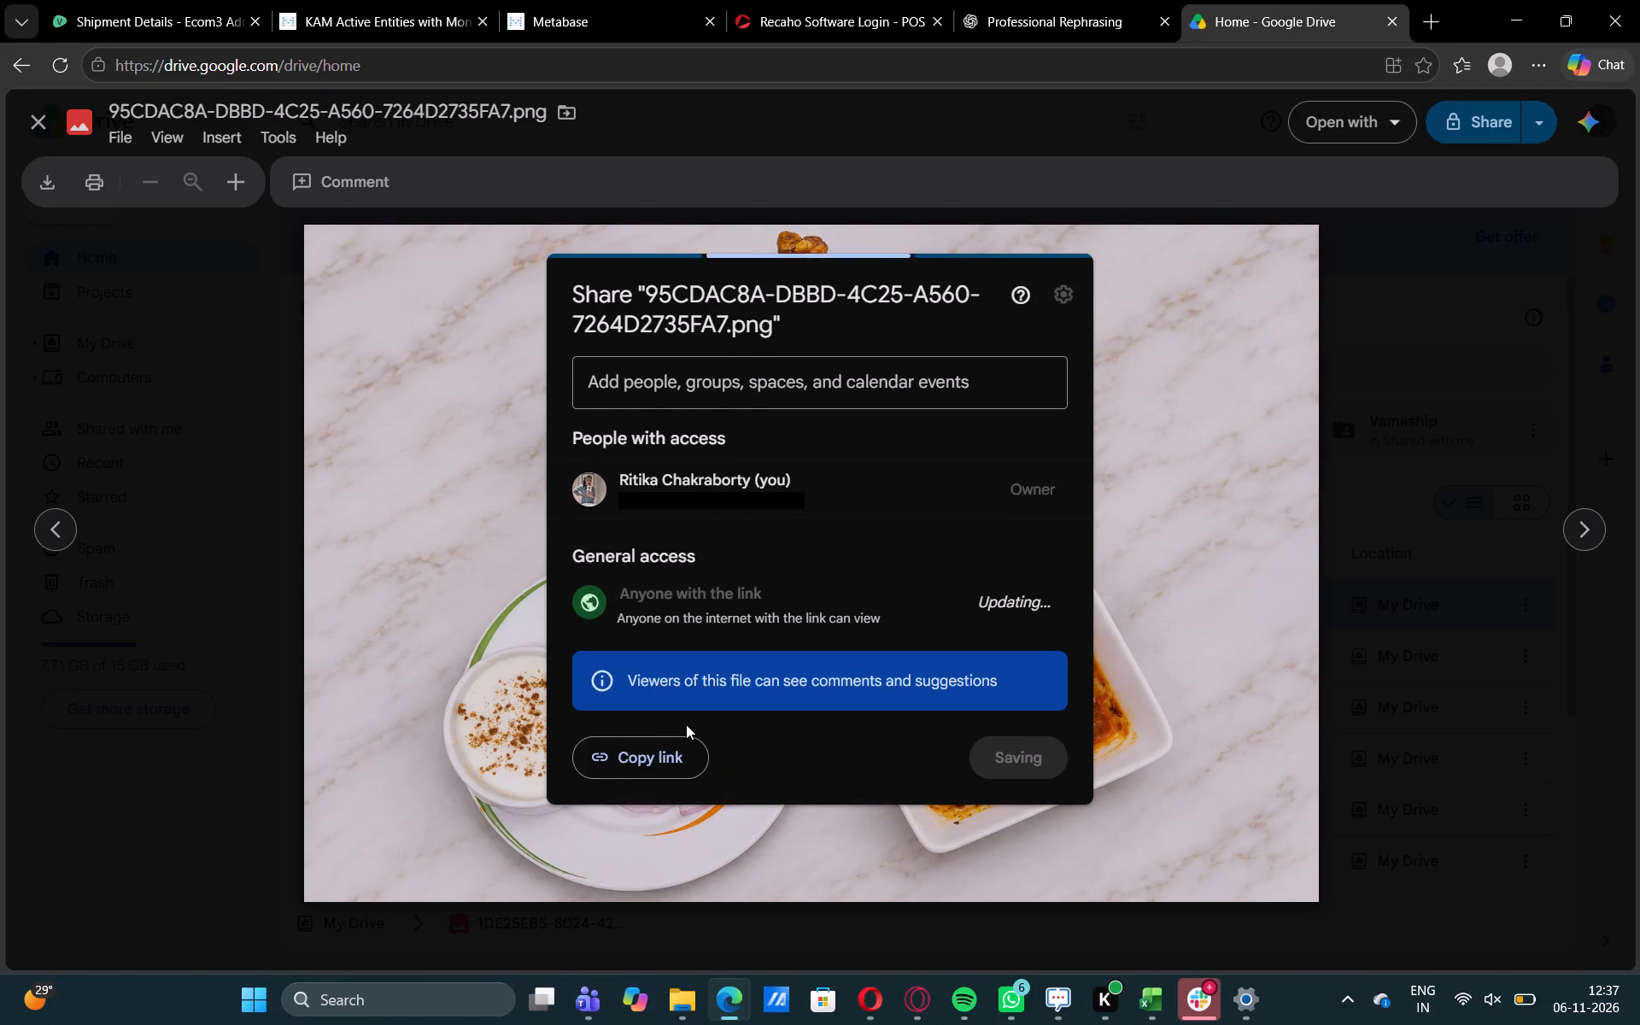
left_click(1038, 753)
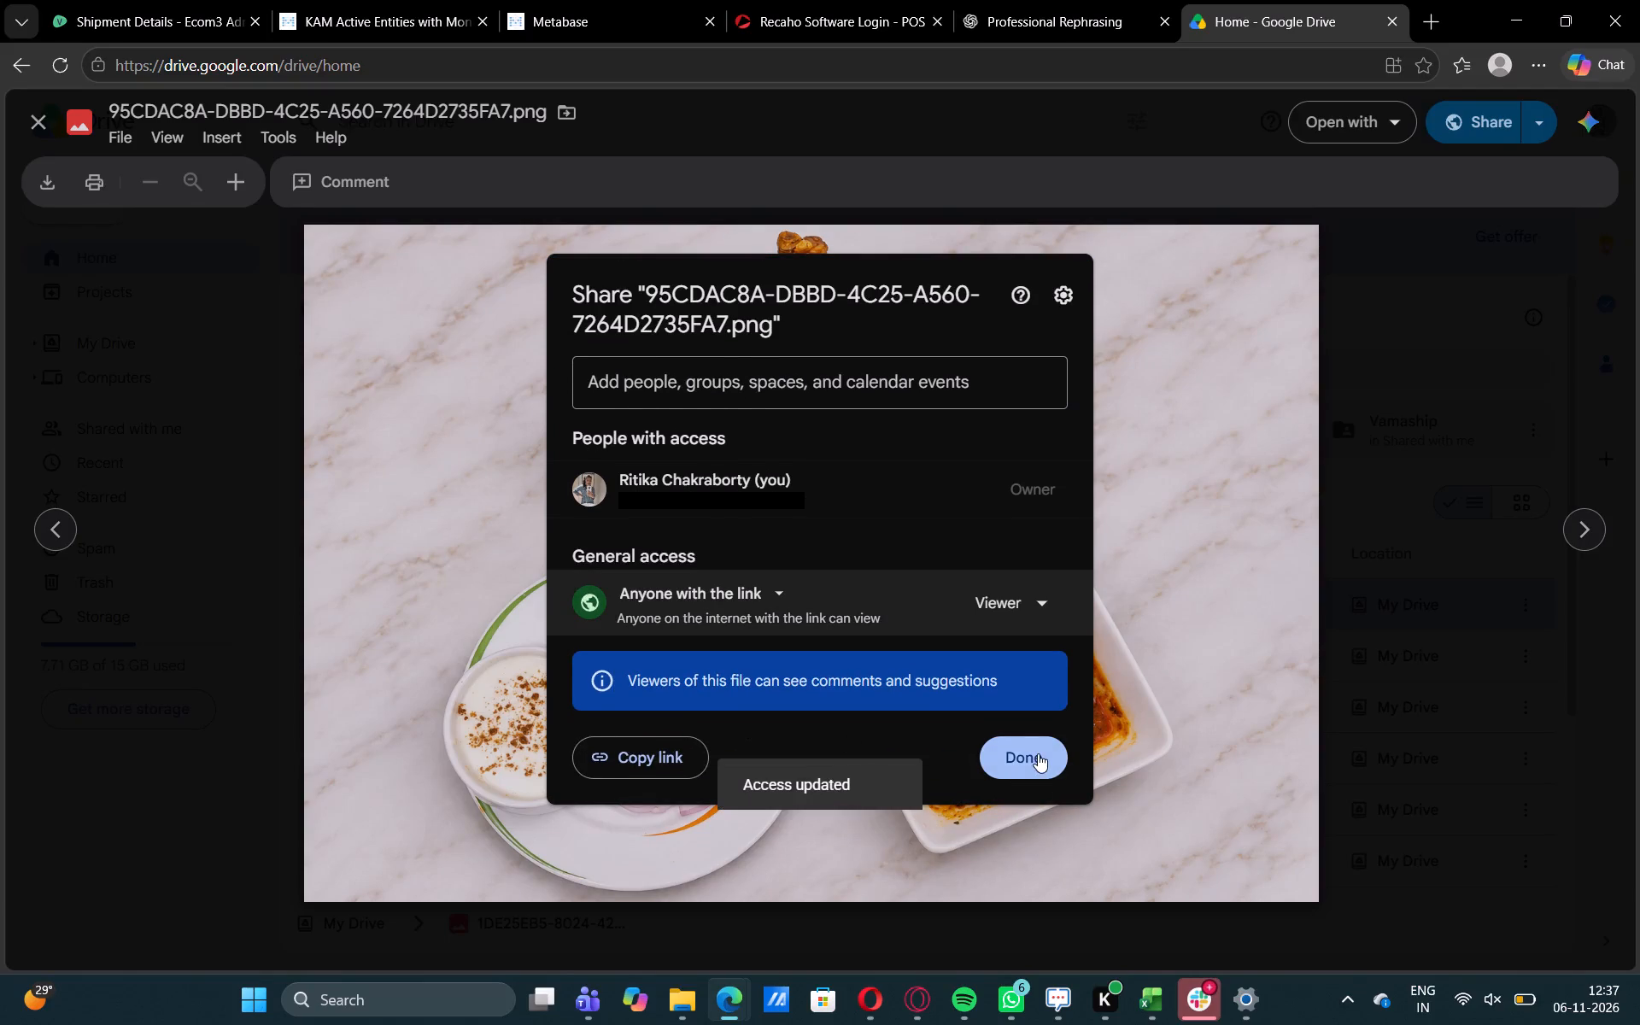
Copy the biryani and kosha image's share link into cell B3 of Book22 in Excel.
left_click(1397, 121)
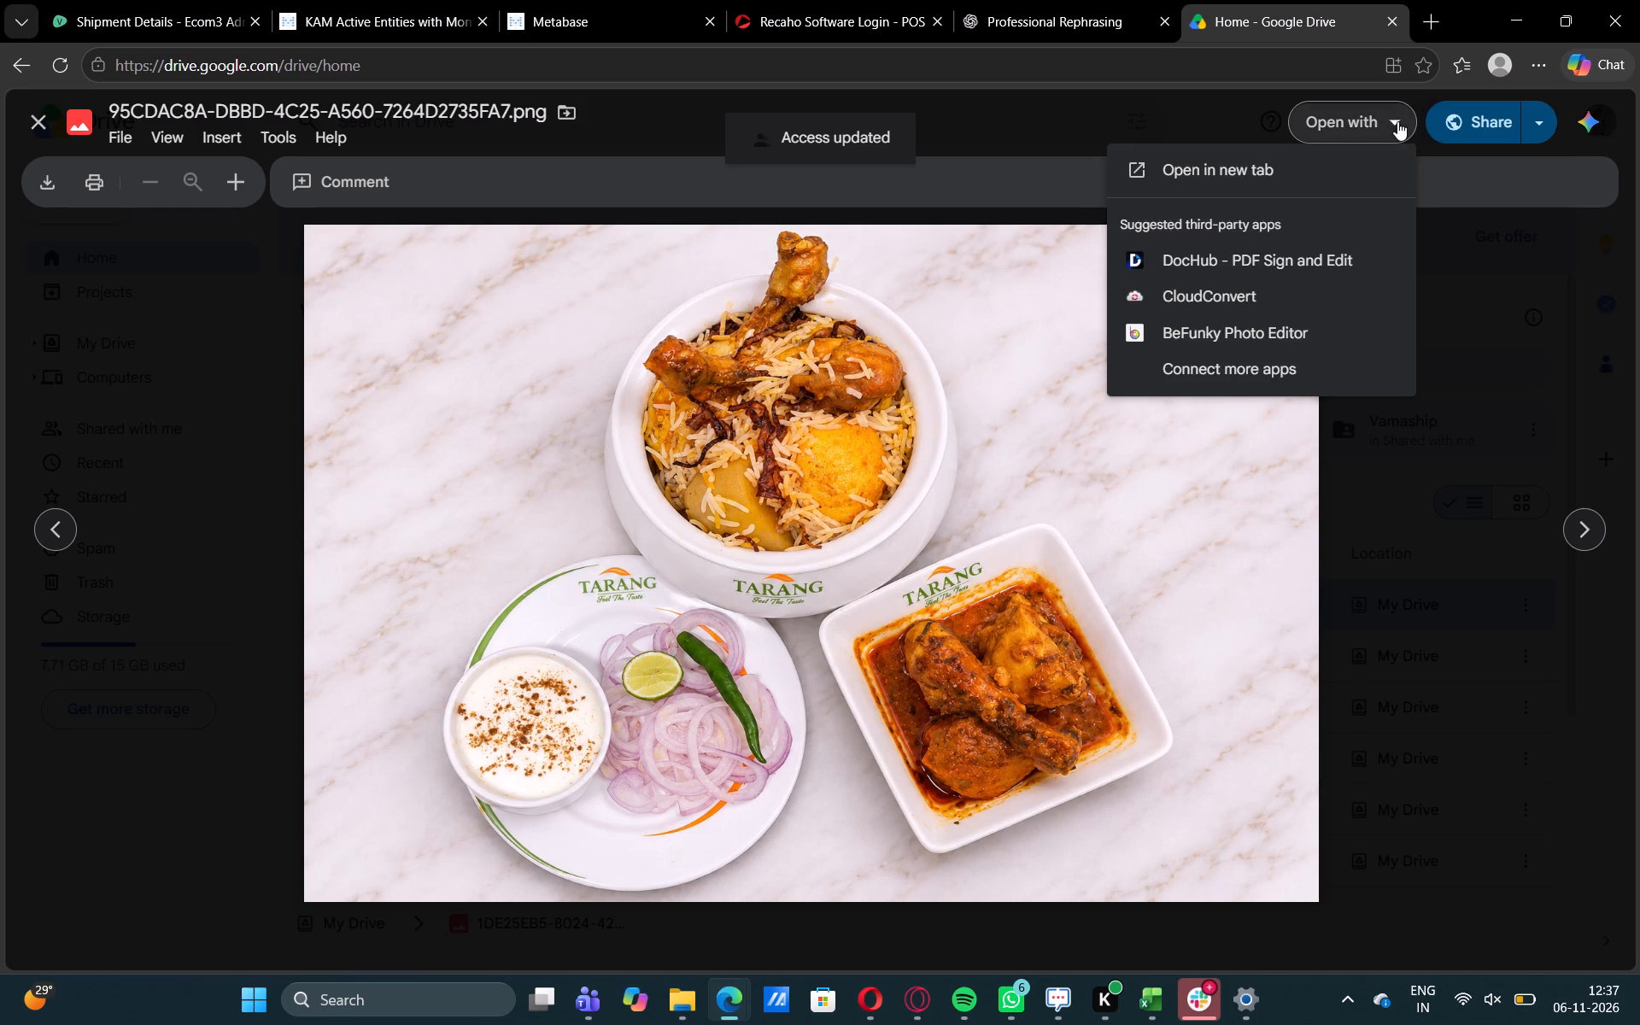
left_click(1491, 192)
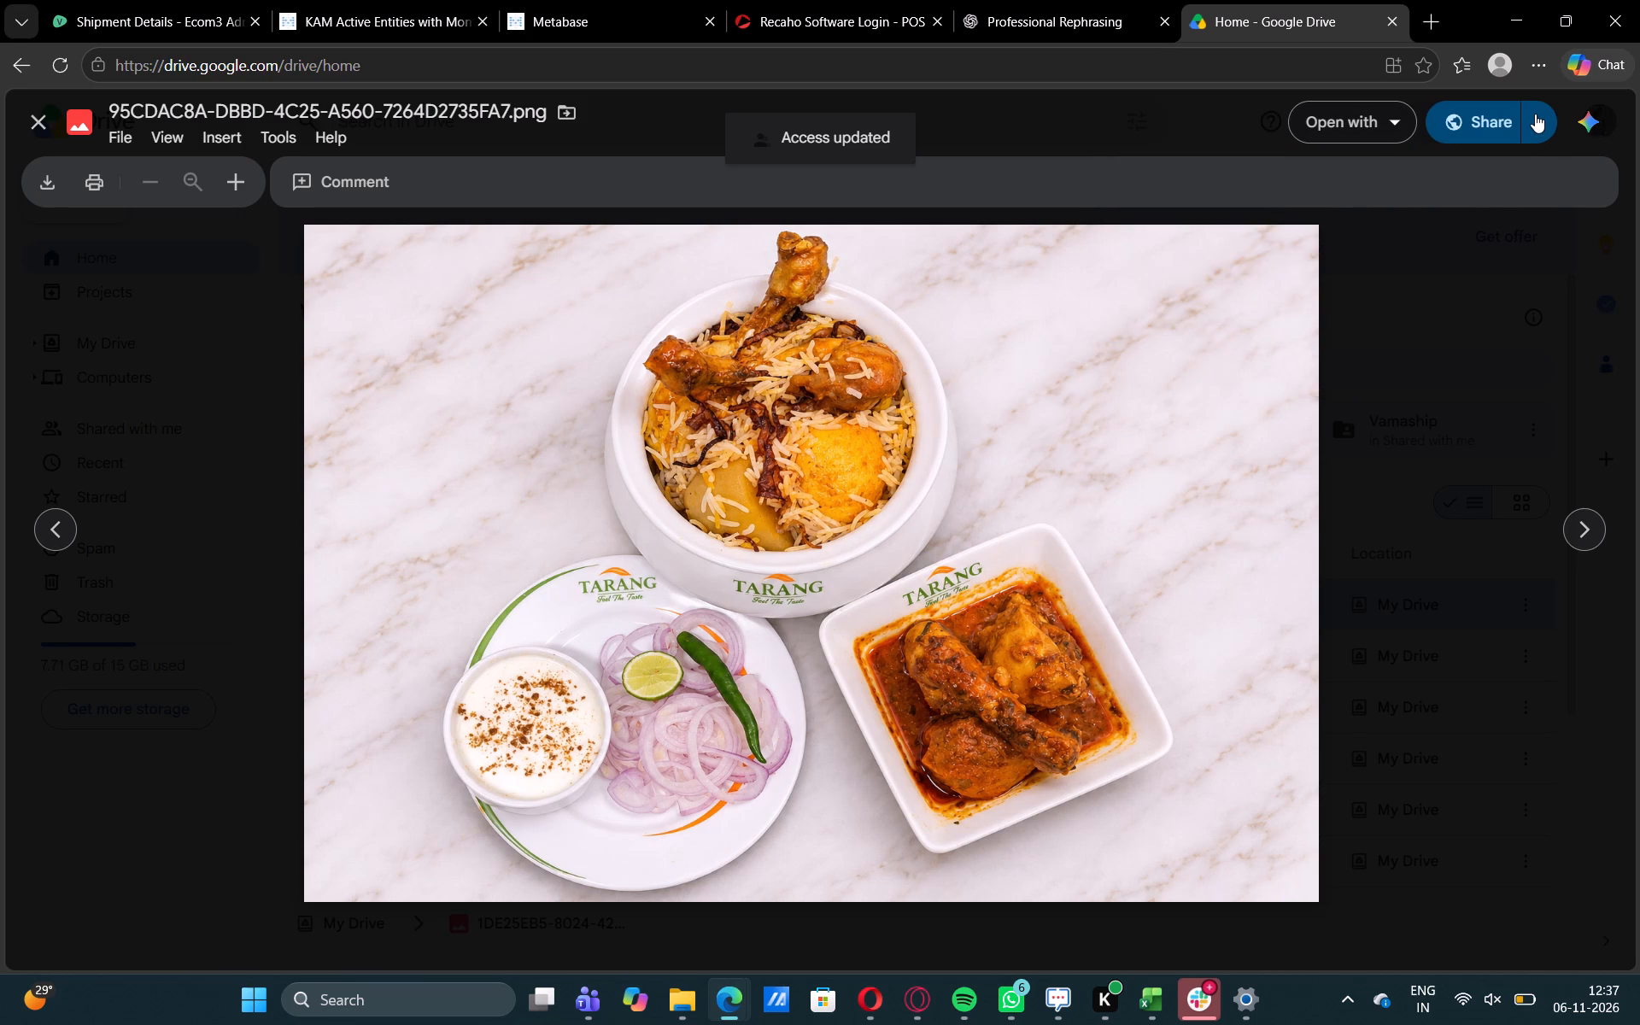
left_click(1535, 114)
left_click(1321, 175)
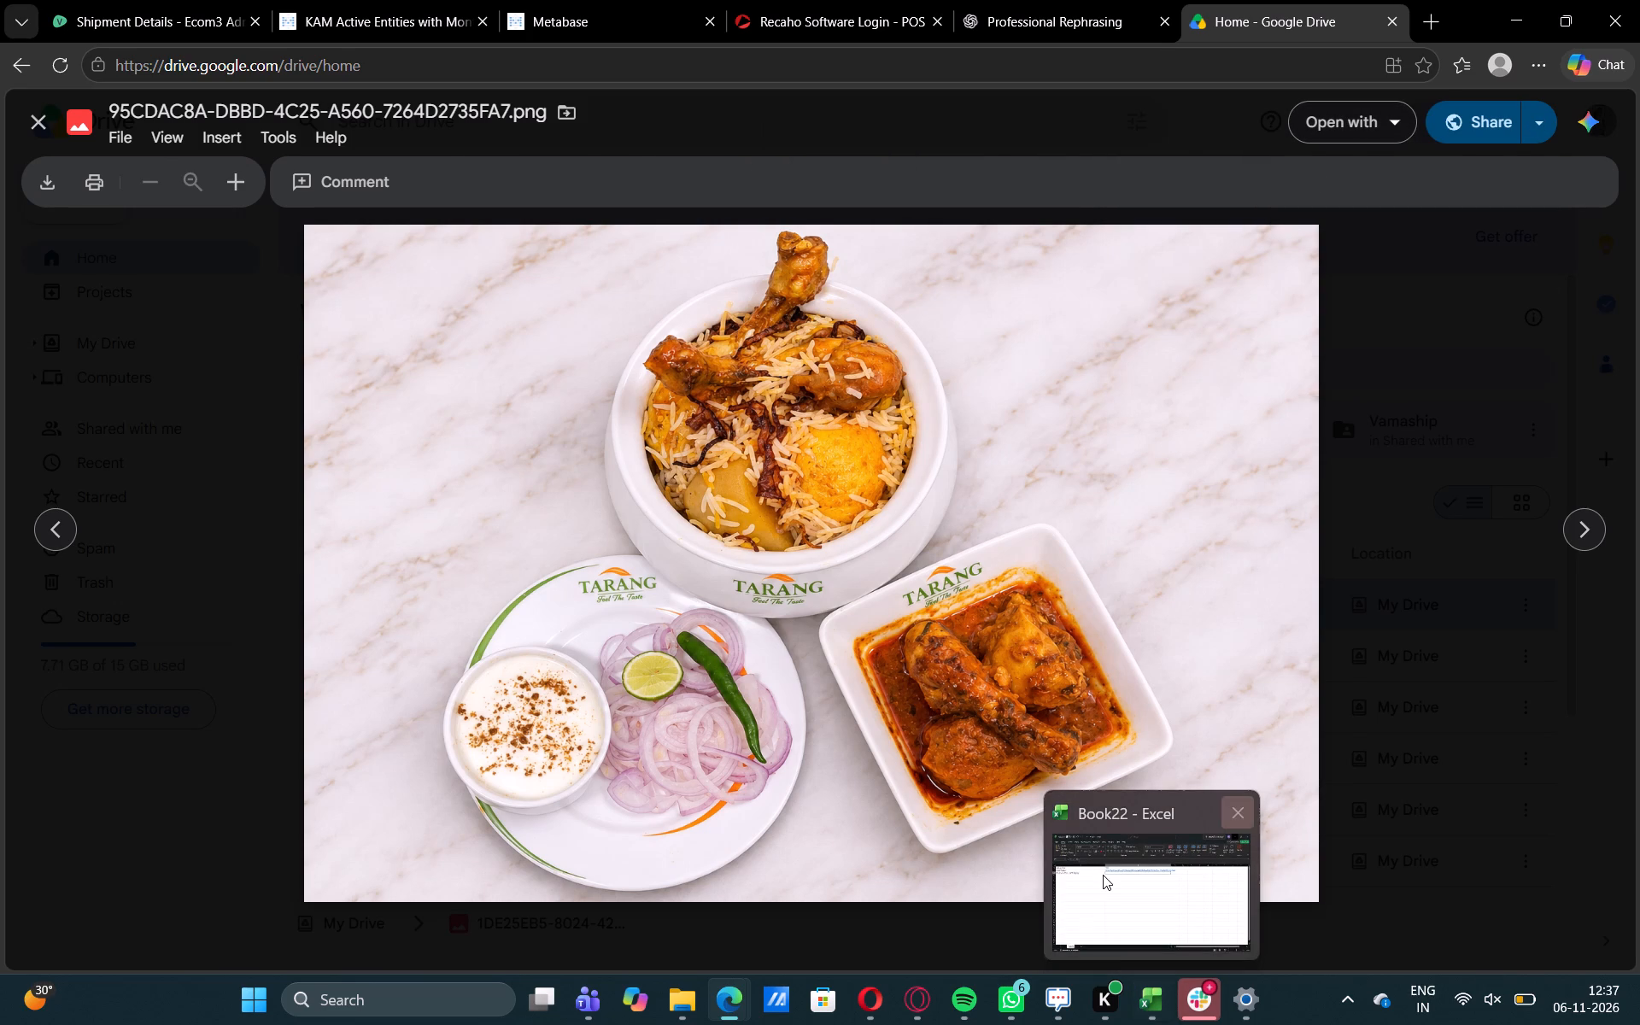
left_click(1103, 875)
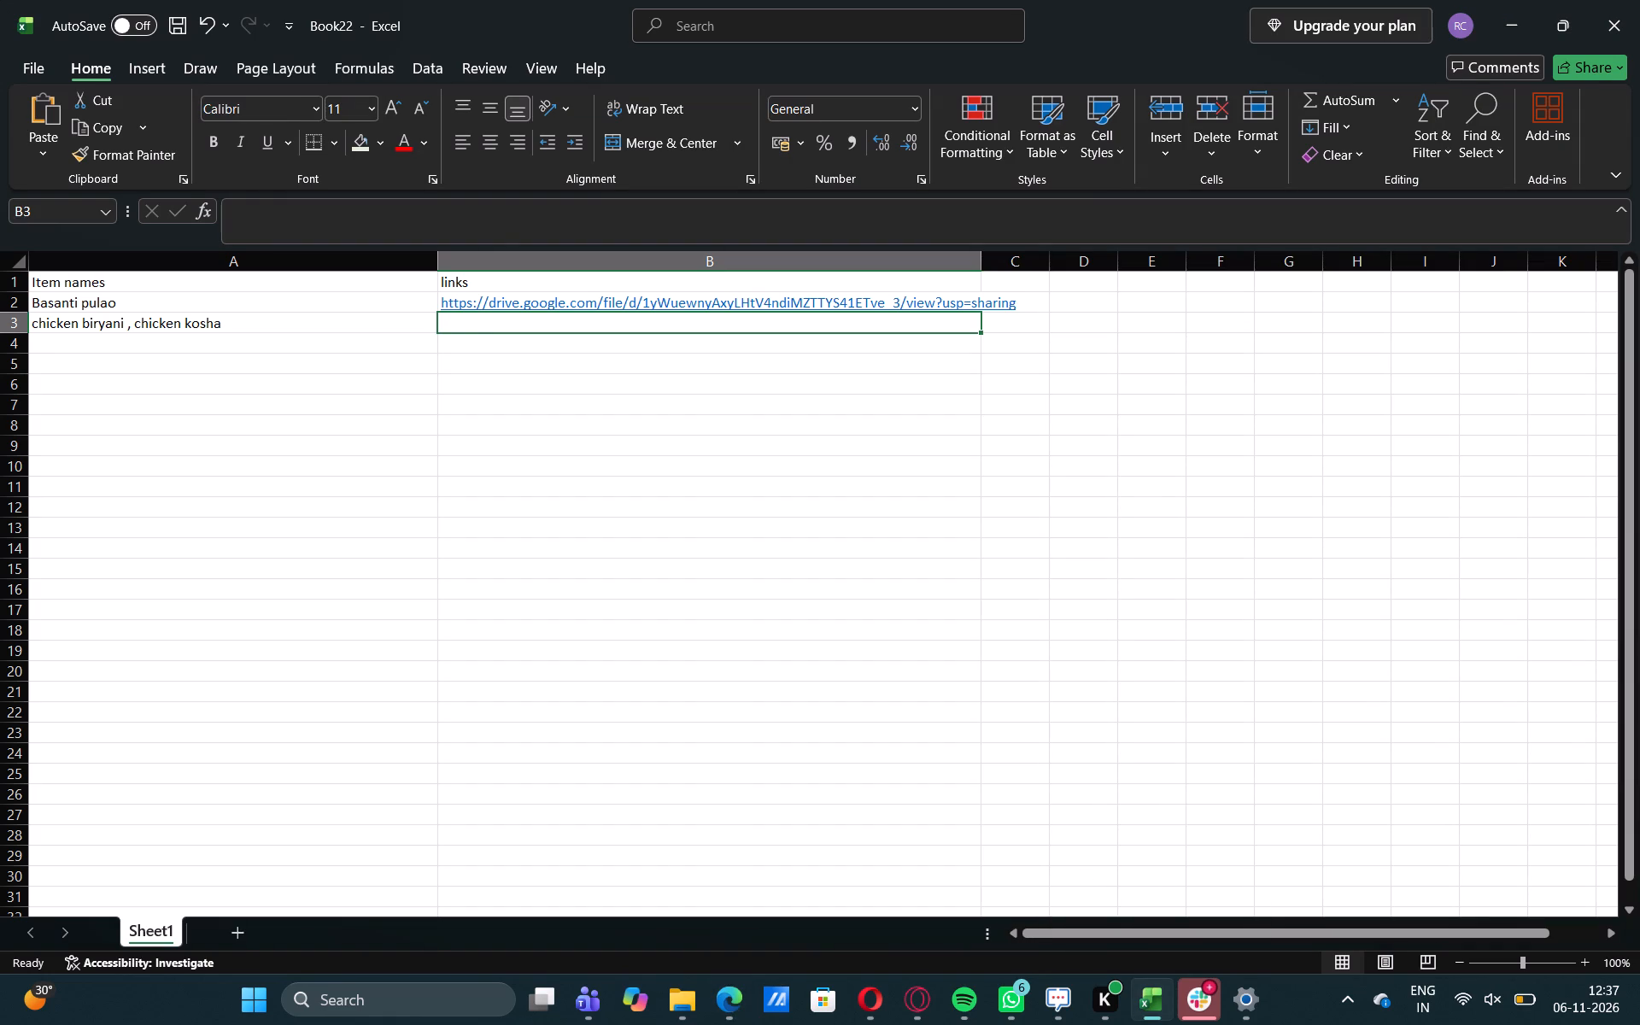
key("ctrl+v")
key("Return")
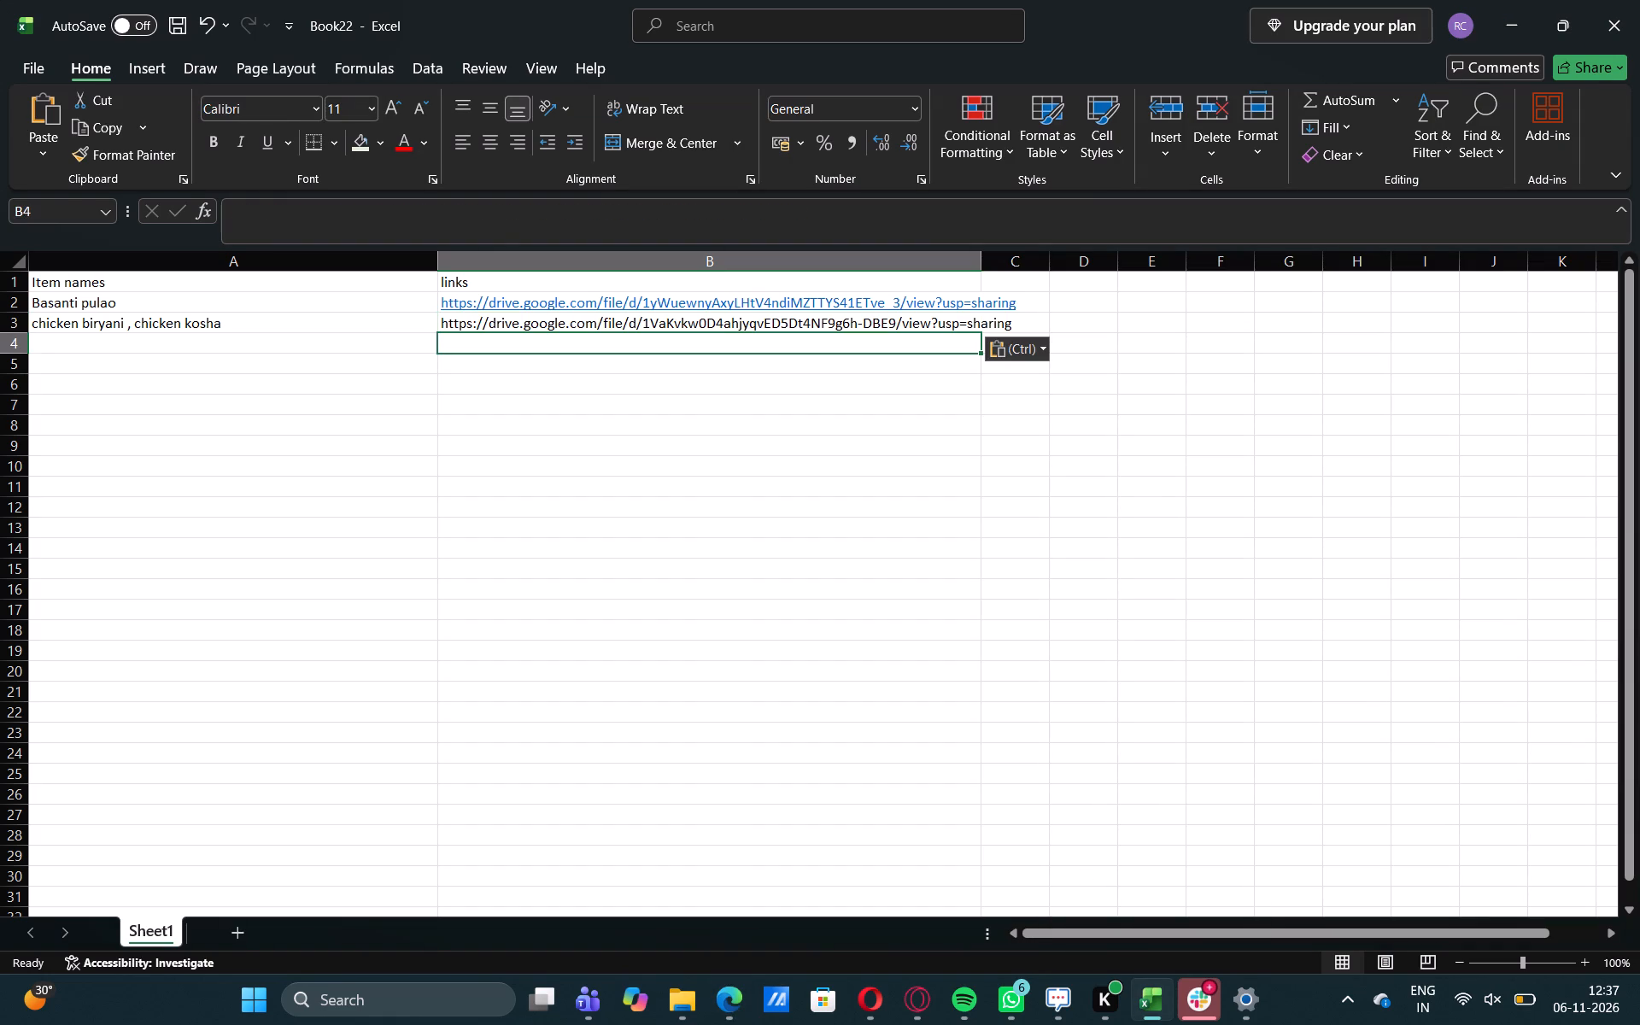
Select cell A4 in the Item names column.
left_click(214, 347)
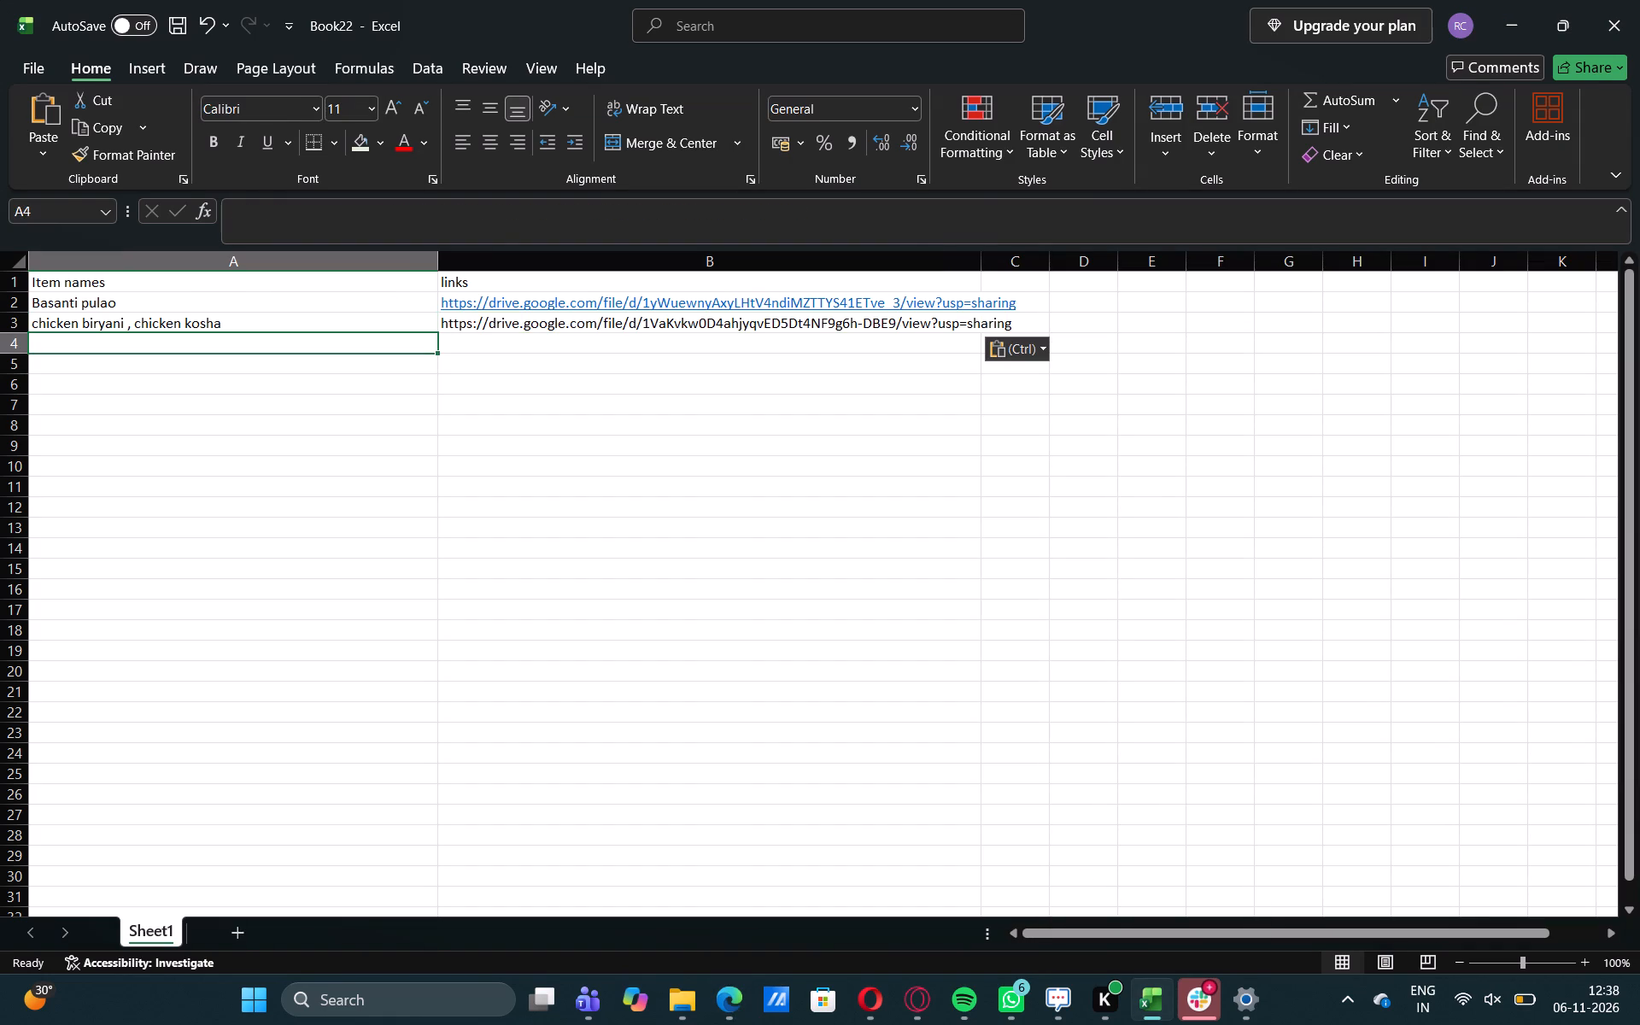
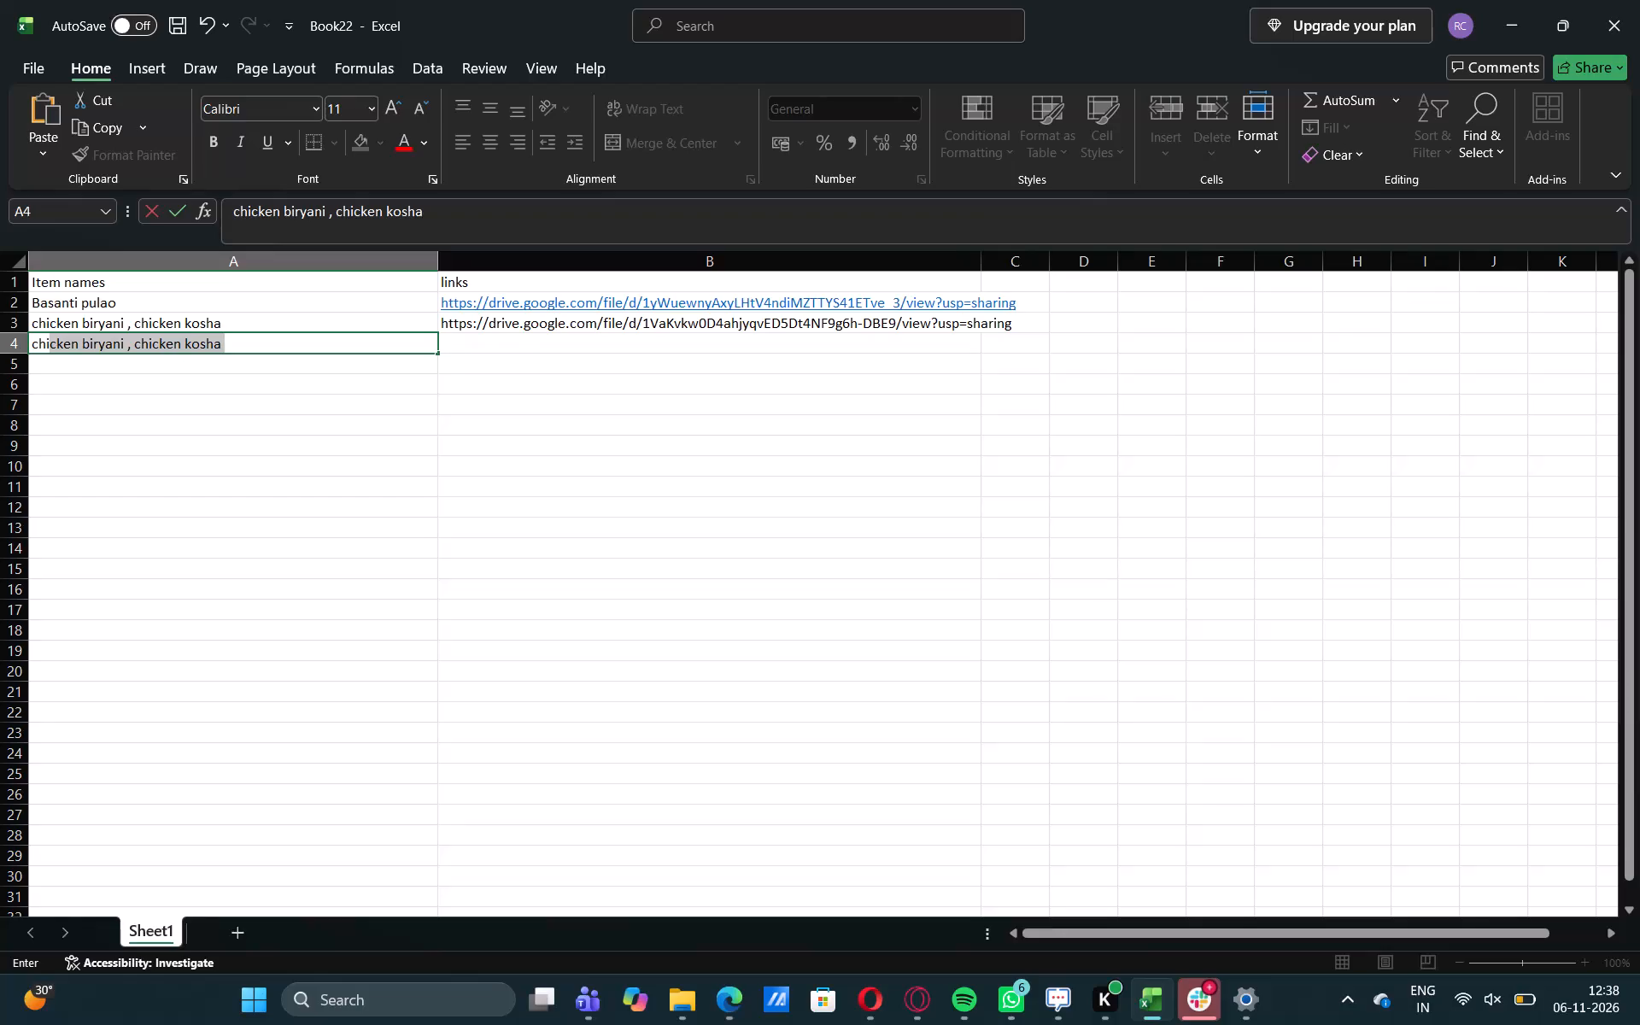
Enter "chicken curry, basanti pulao" as the item name in cell A4.
type("ckemn")
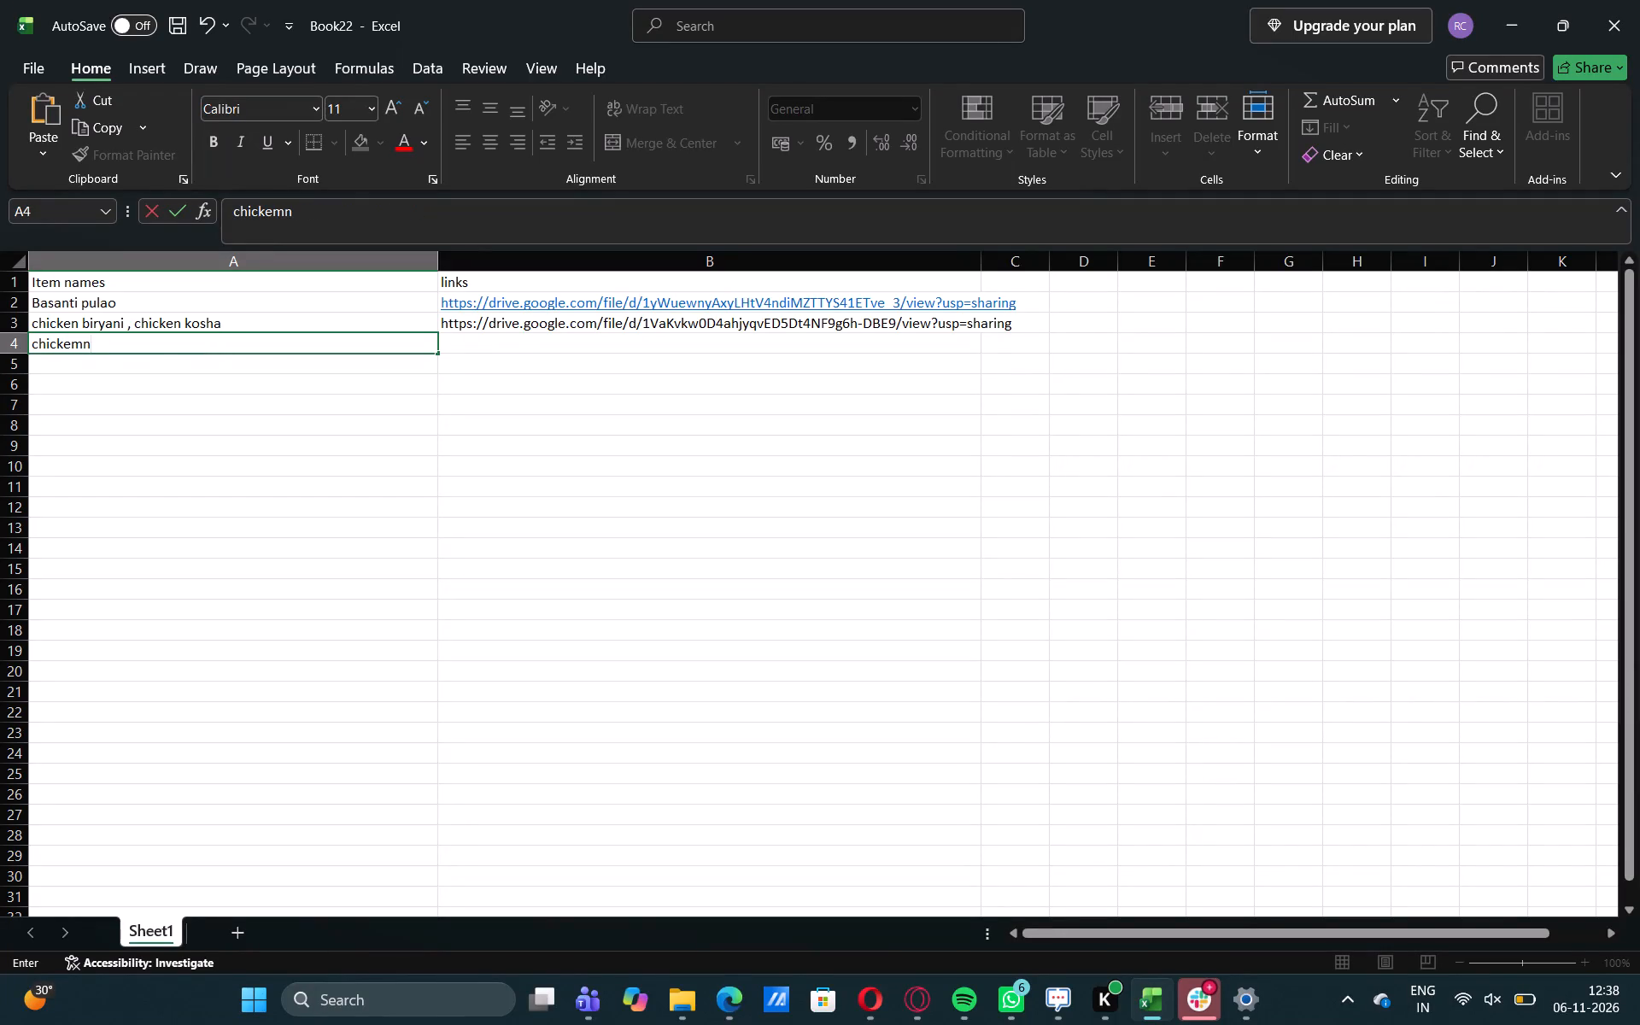
key("BackSpace")
key("BackSpace")
type("n curry")
key("BackSpace")
type("y, basanti")
key("space")
type("pulao")
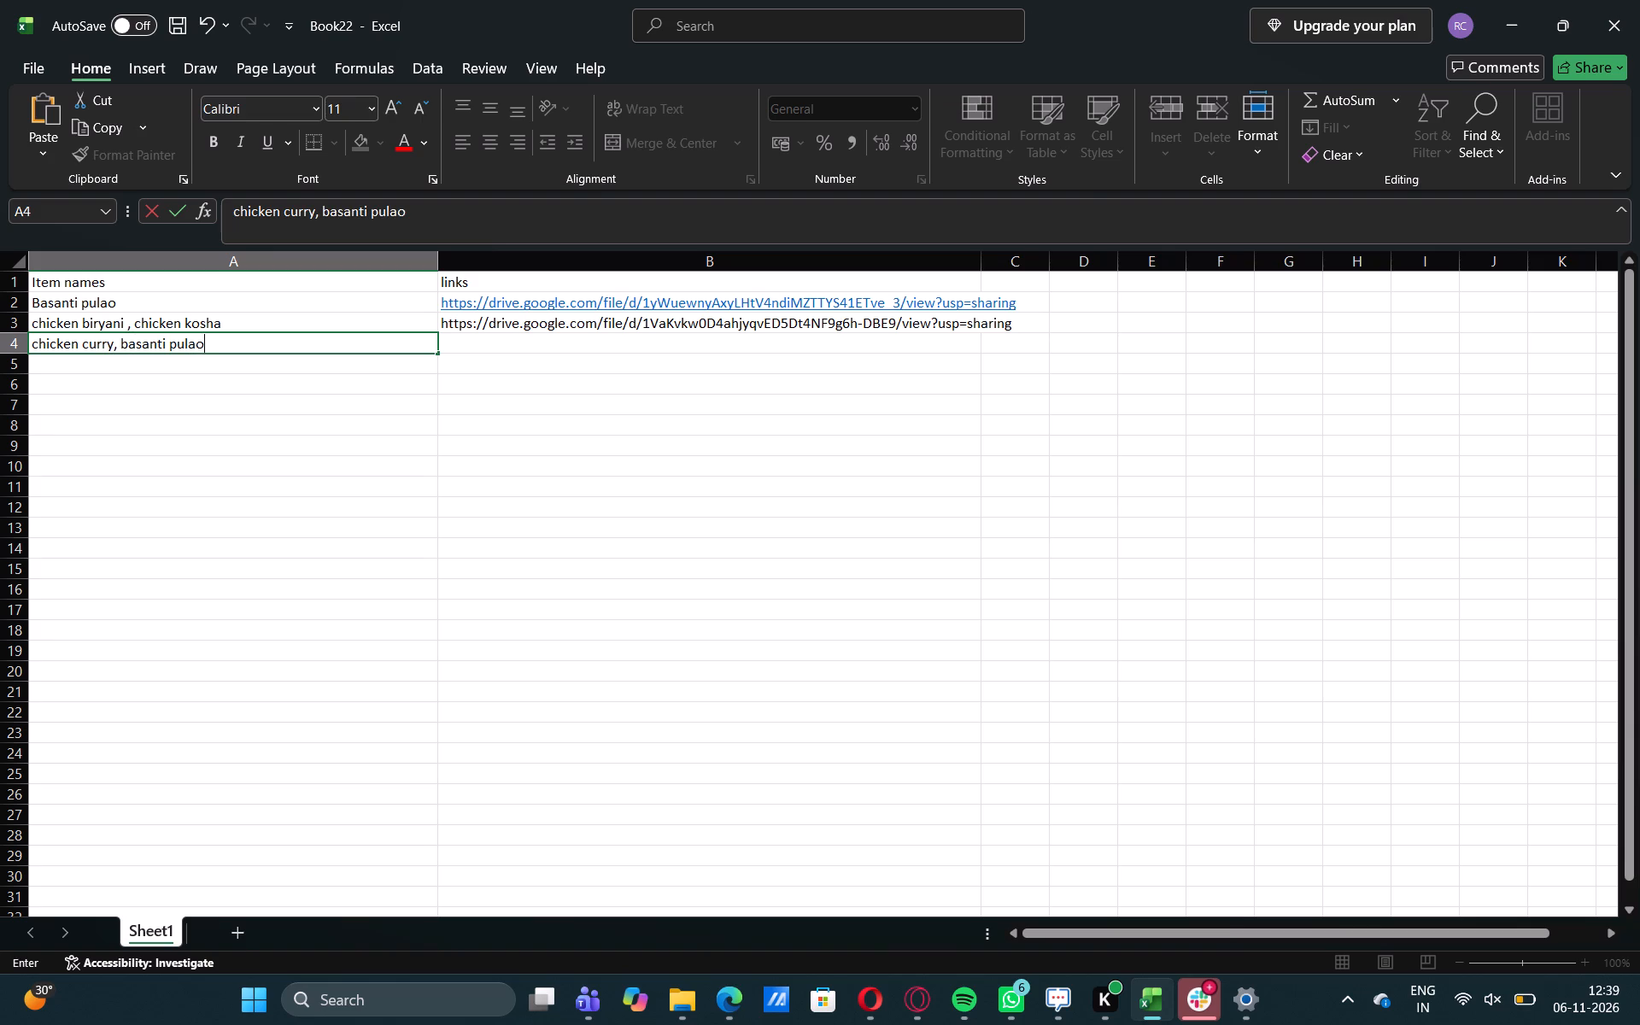
left_click(488, 349)
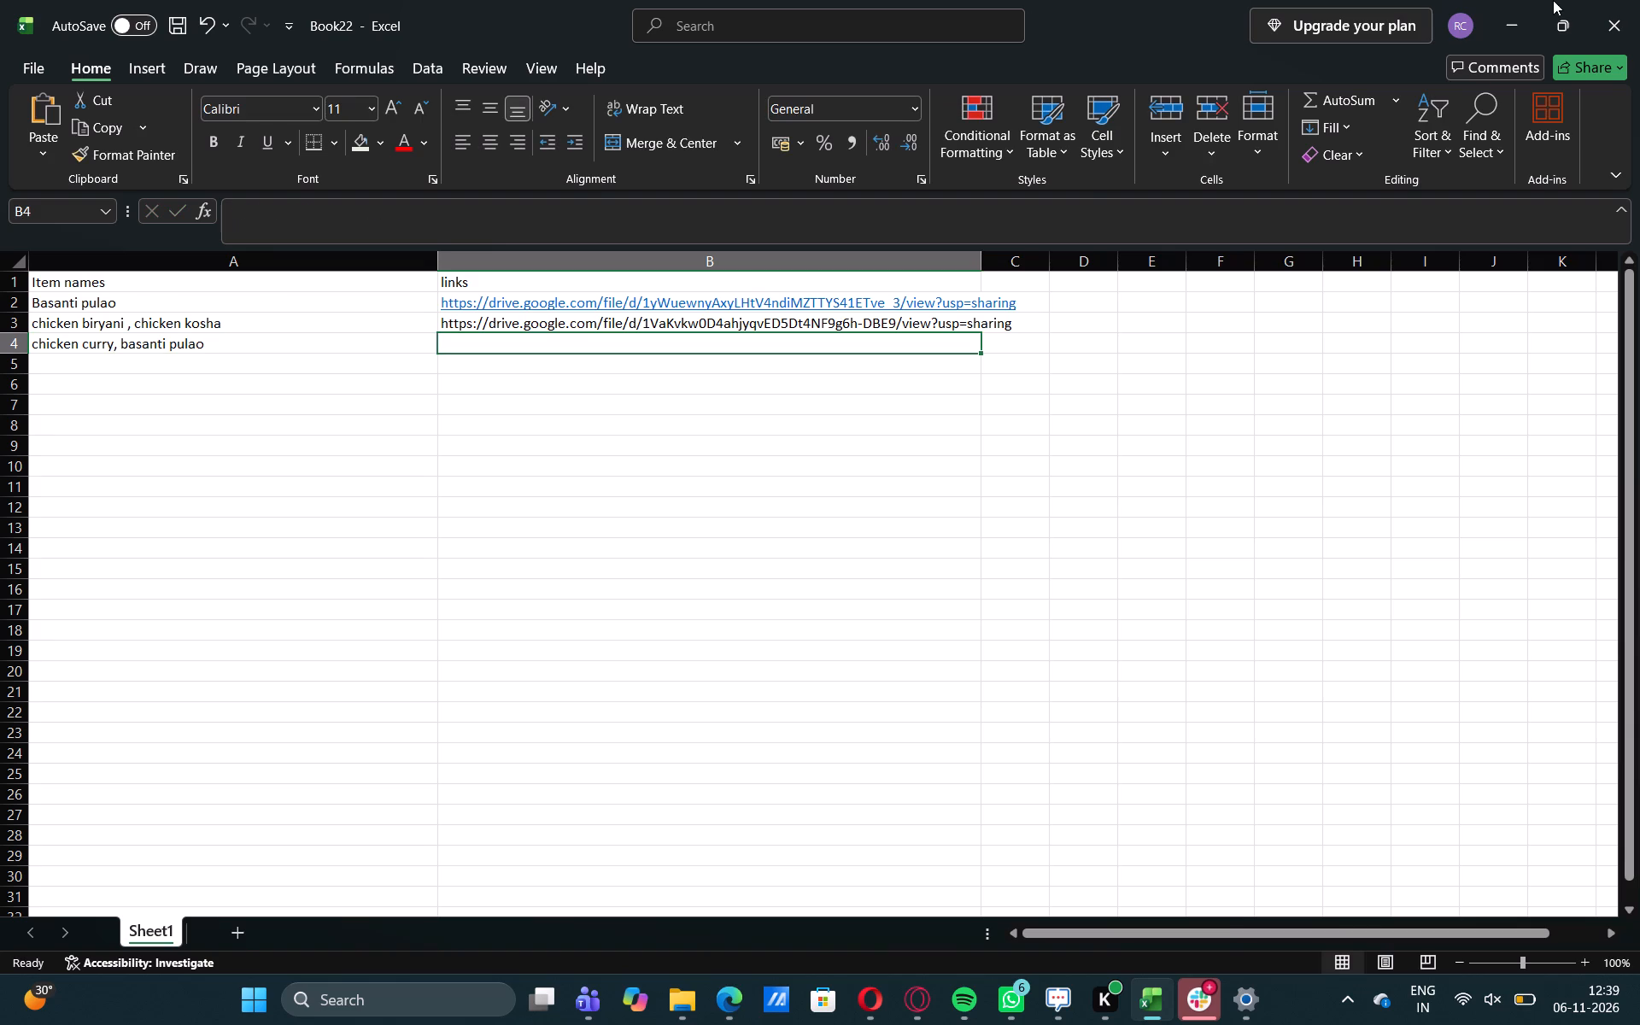
In Google Drive, go to image 3BA242EF-B95E-4FDF-A0A5-F52B073664B4.png and set its general access to Anyone with the link.
left_click(1519, 8)
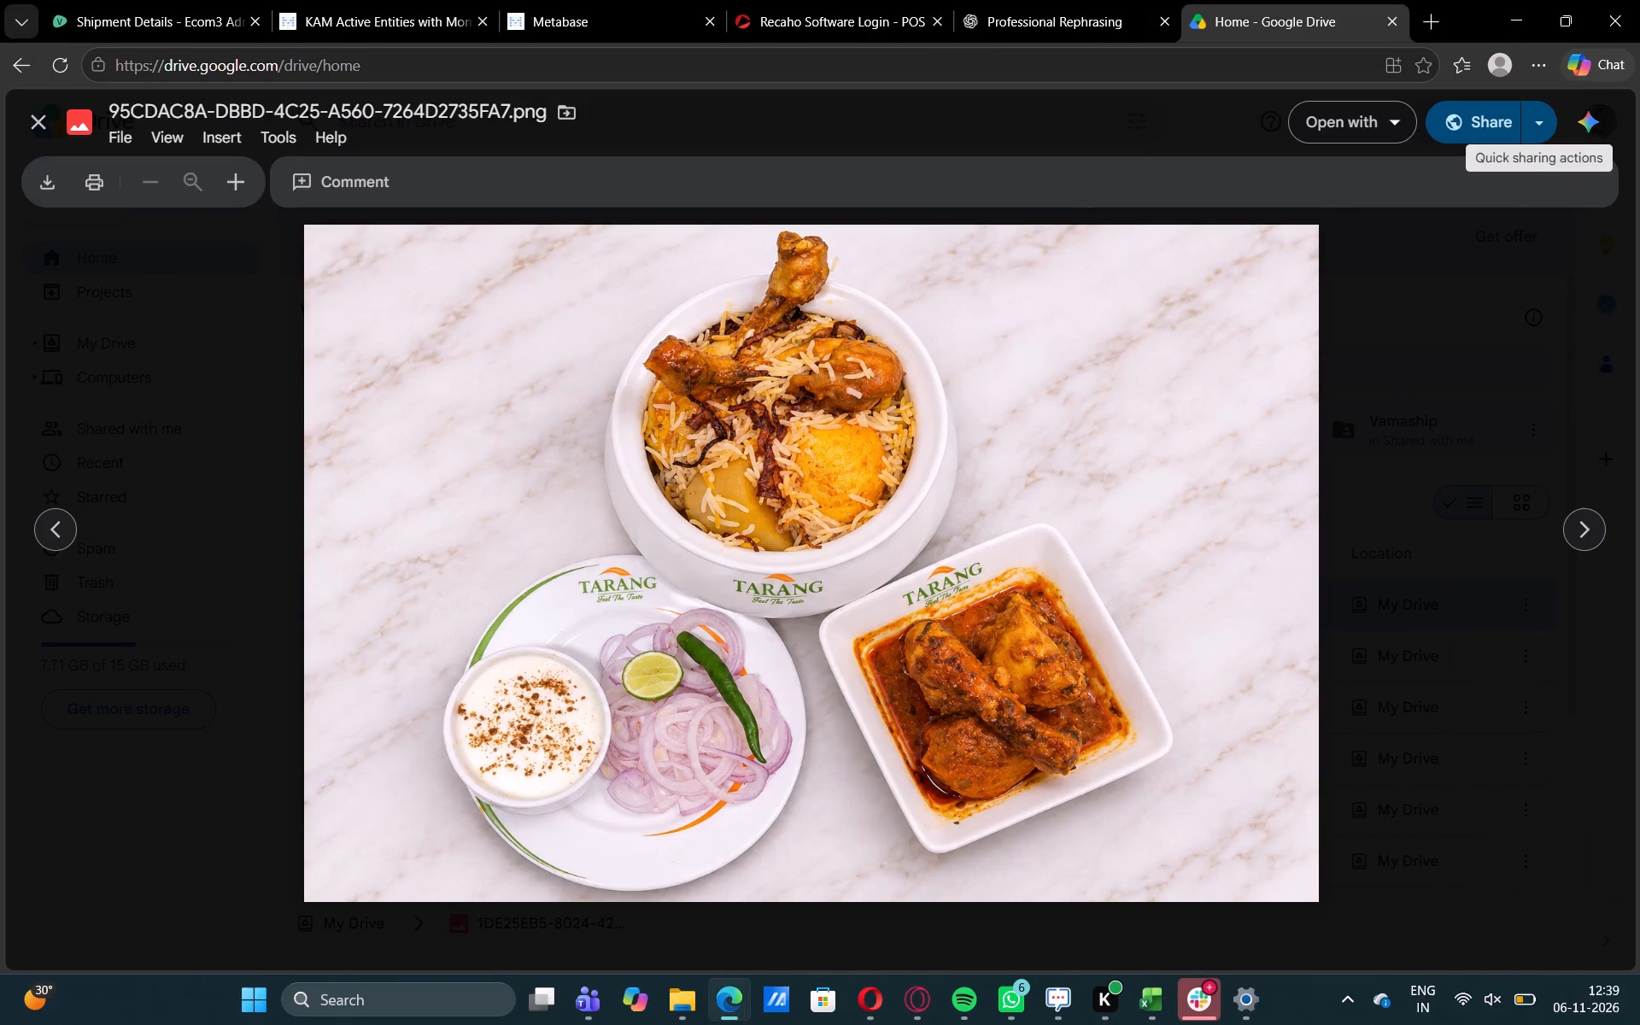
left_click(1587, 543)
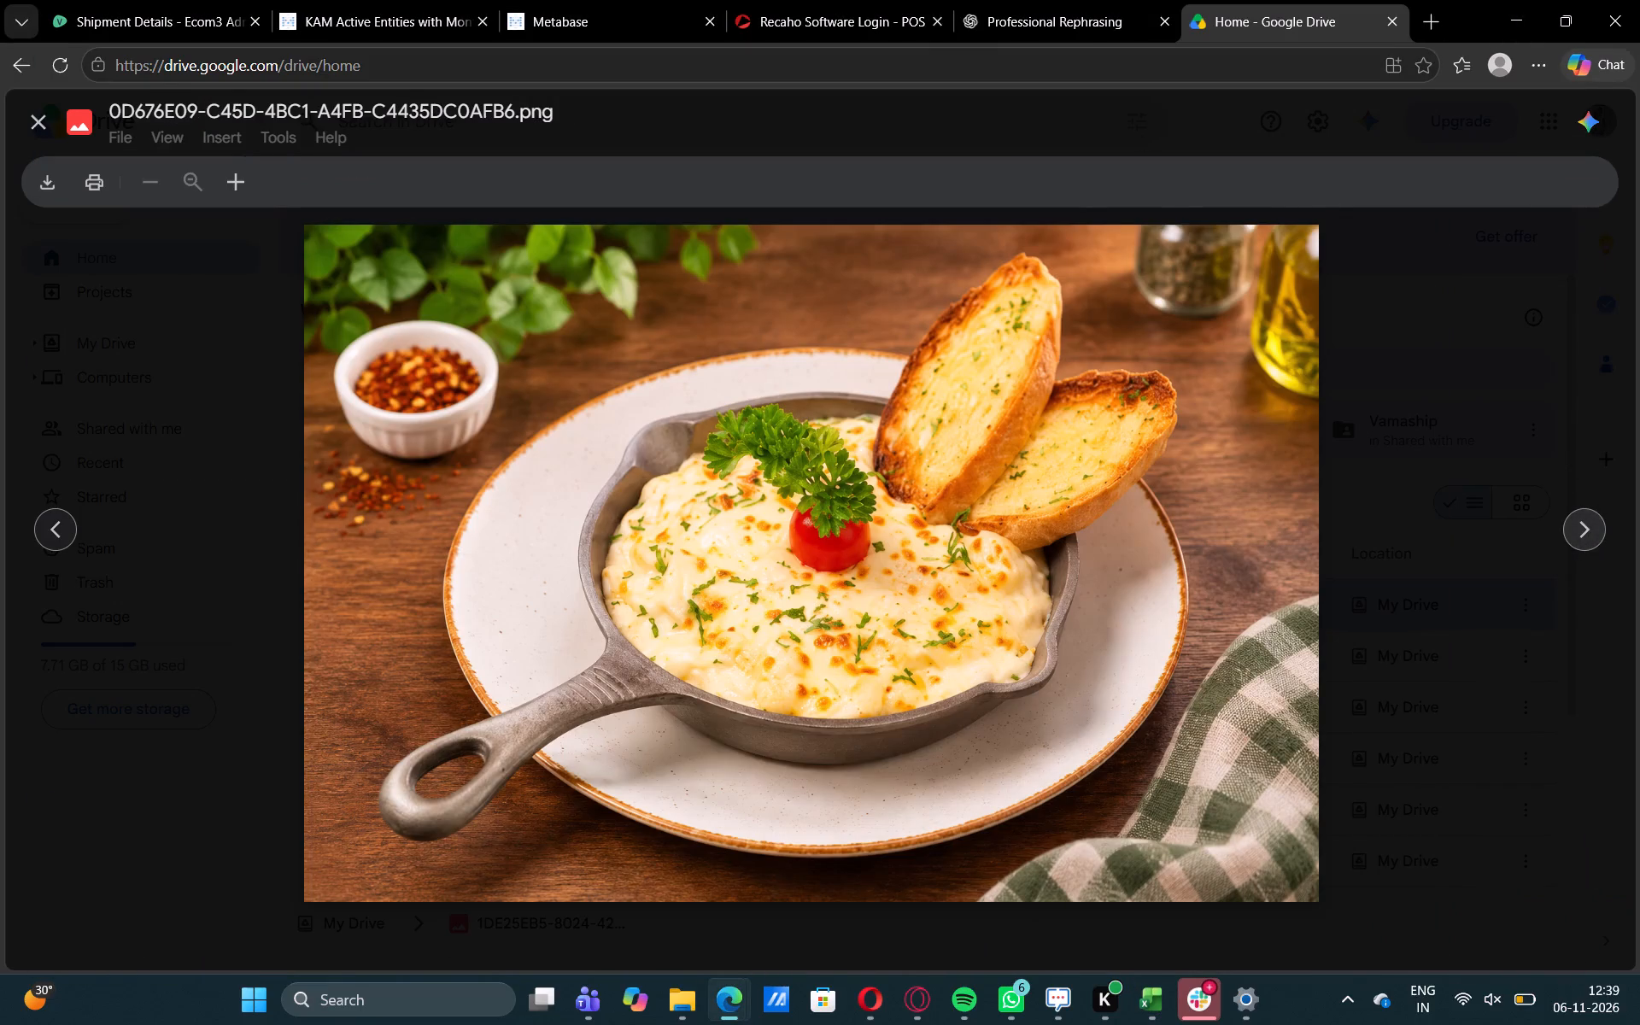
left_click(45, 531)
left_click(45, 531)
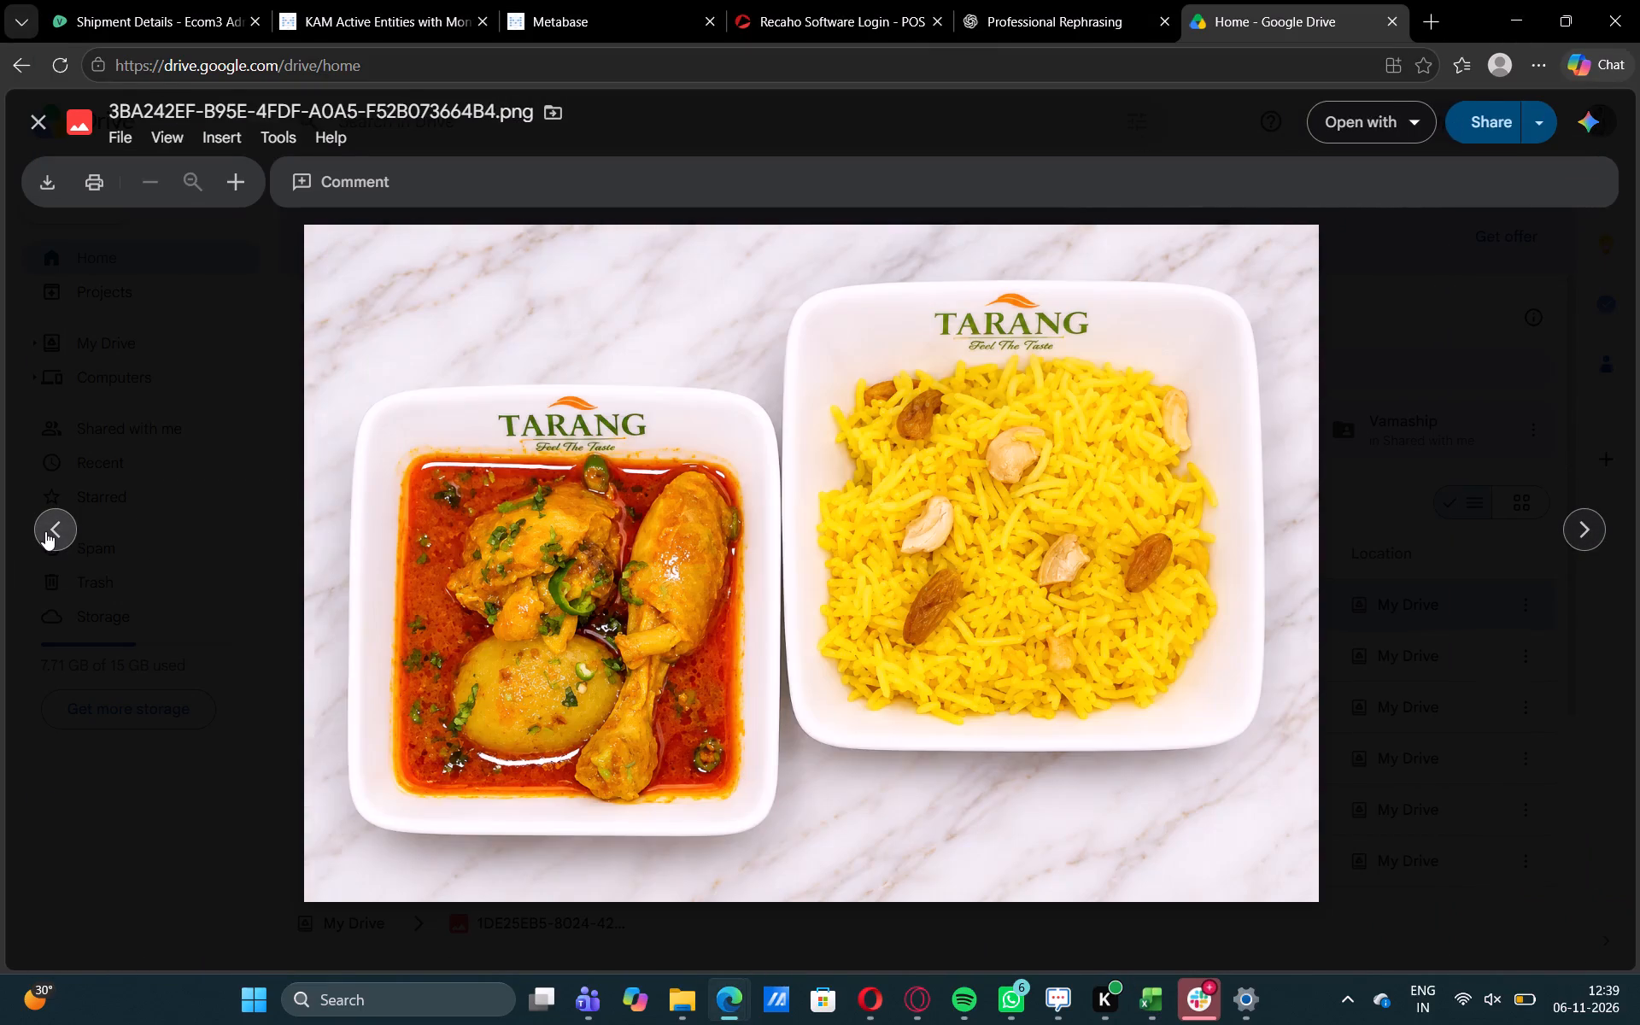
left_click(1454, 126)
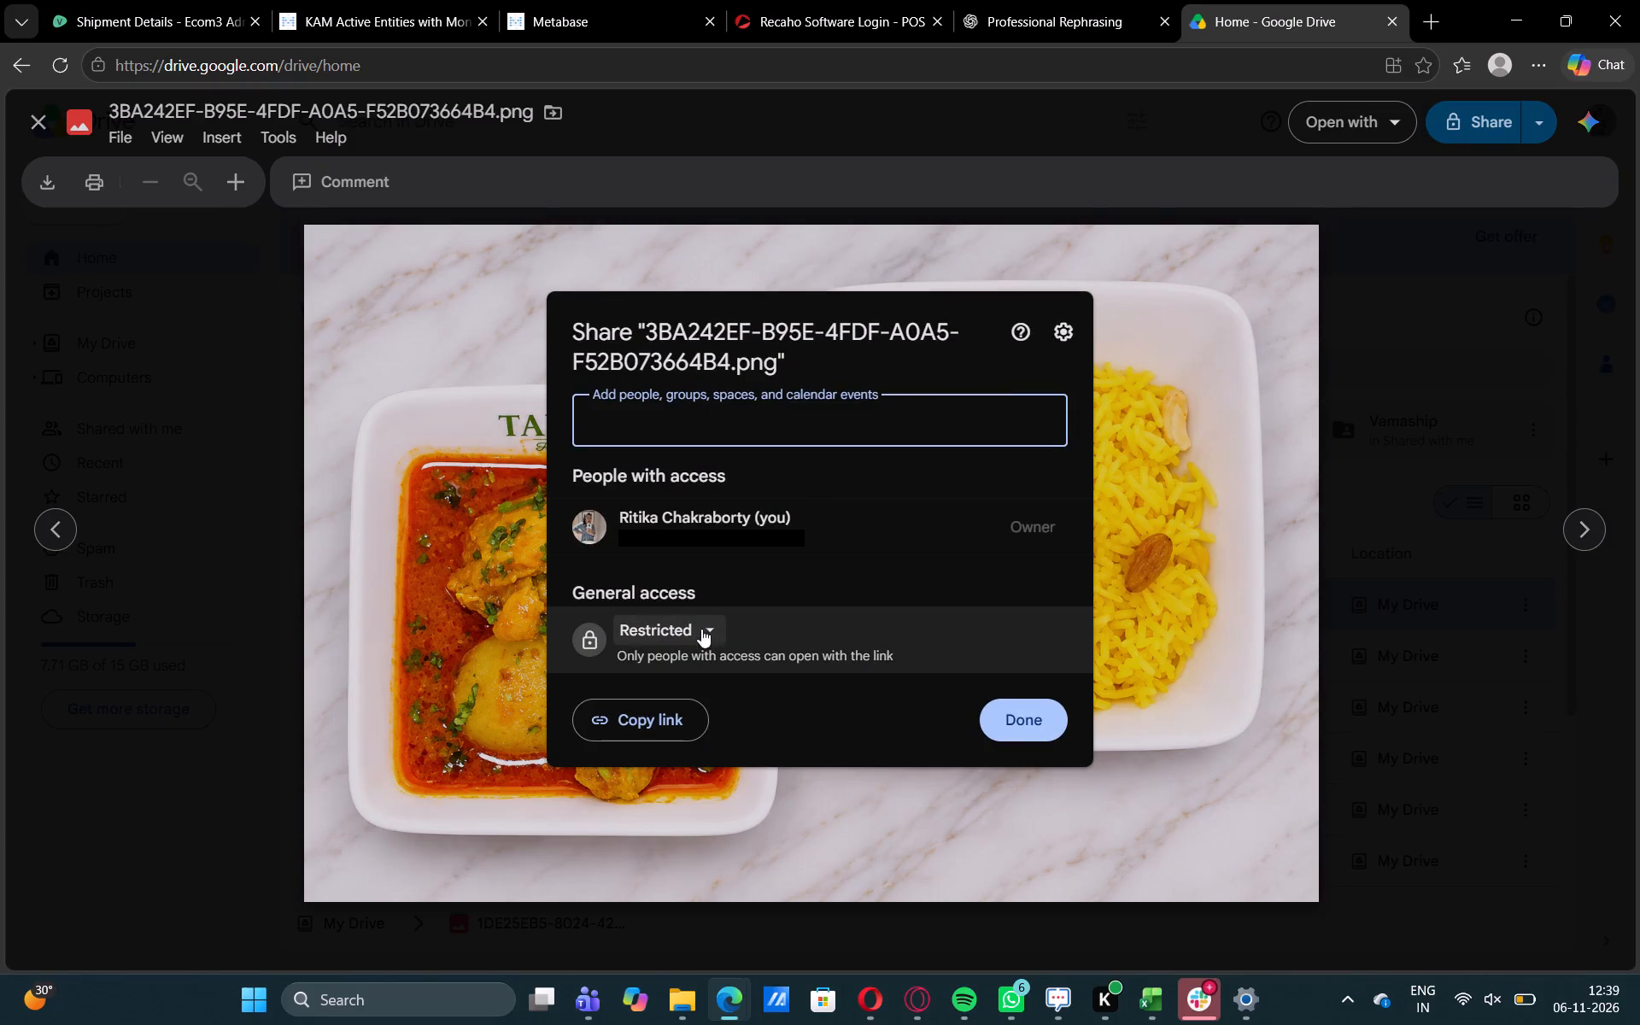
left_click(708, 634)
left_click(662, 717)
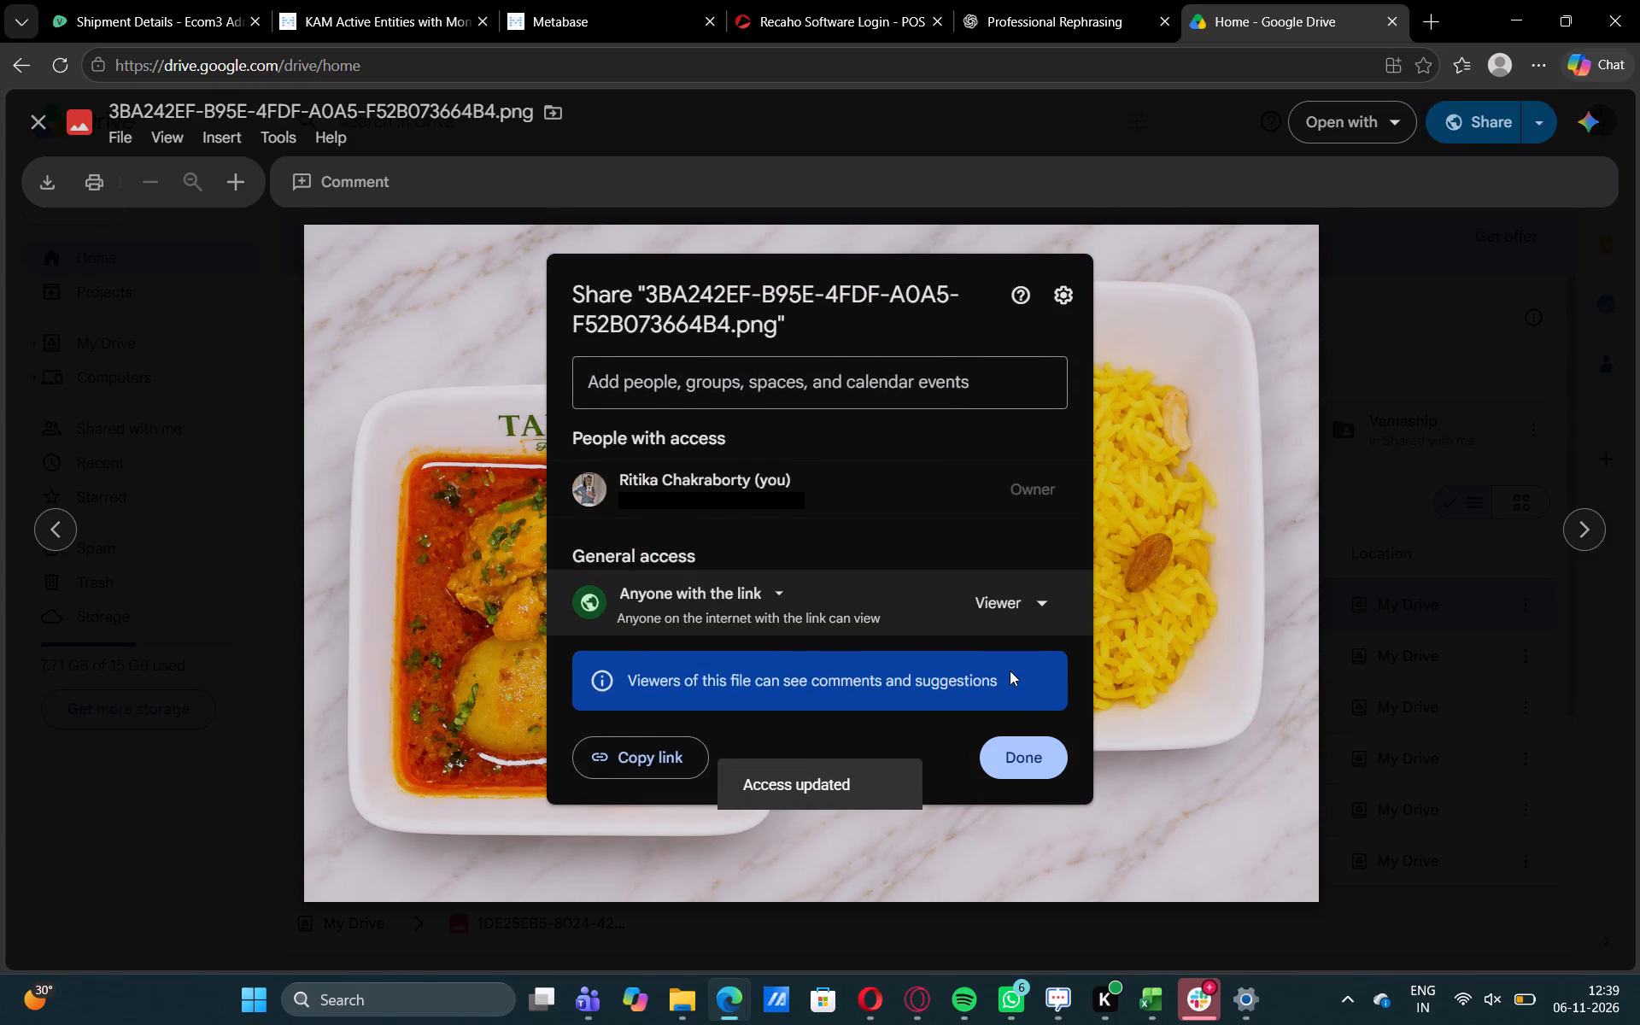
left_click(1021, 771)
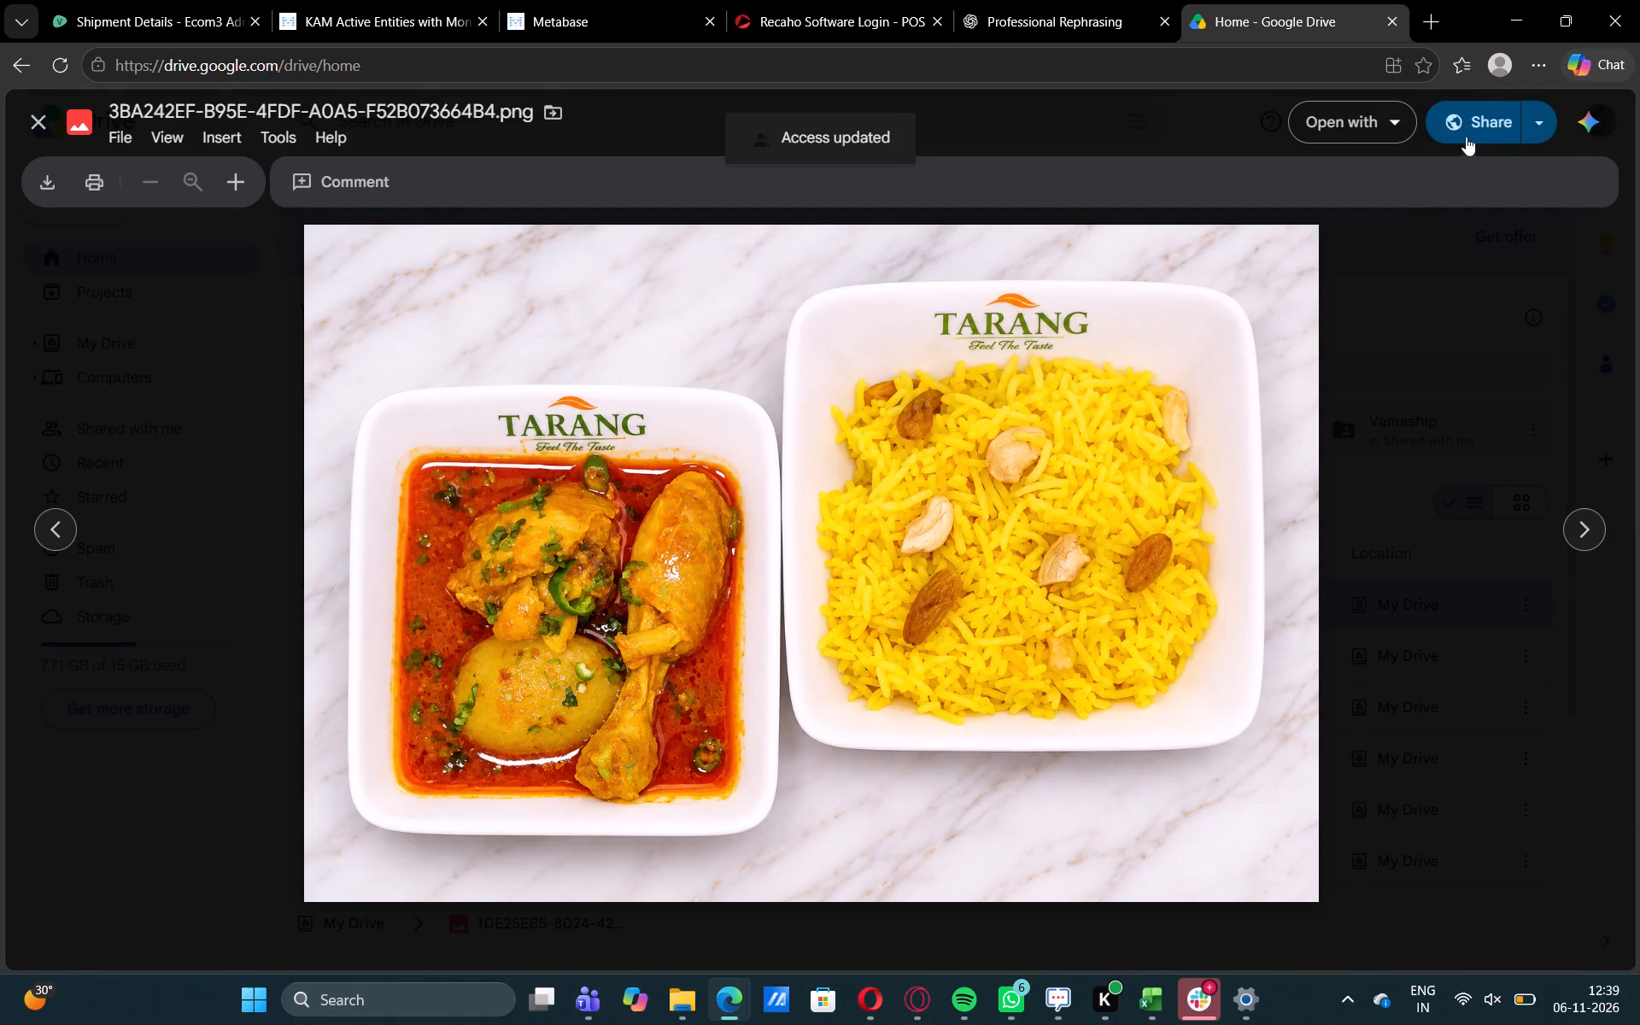
Copy the chicken curry and basanti pulao image's share link into cell B4 of Book22 in Excel.
left_click(1539, 115)
left_click(1321, 166)
left_click(1104, 864)
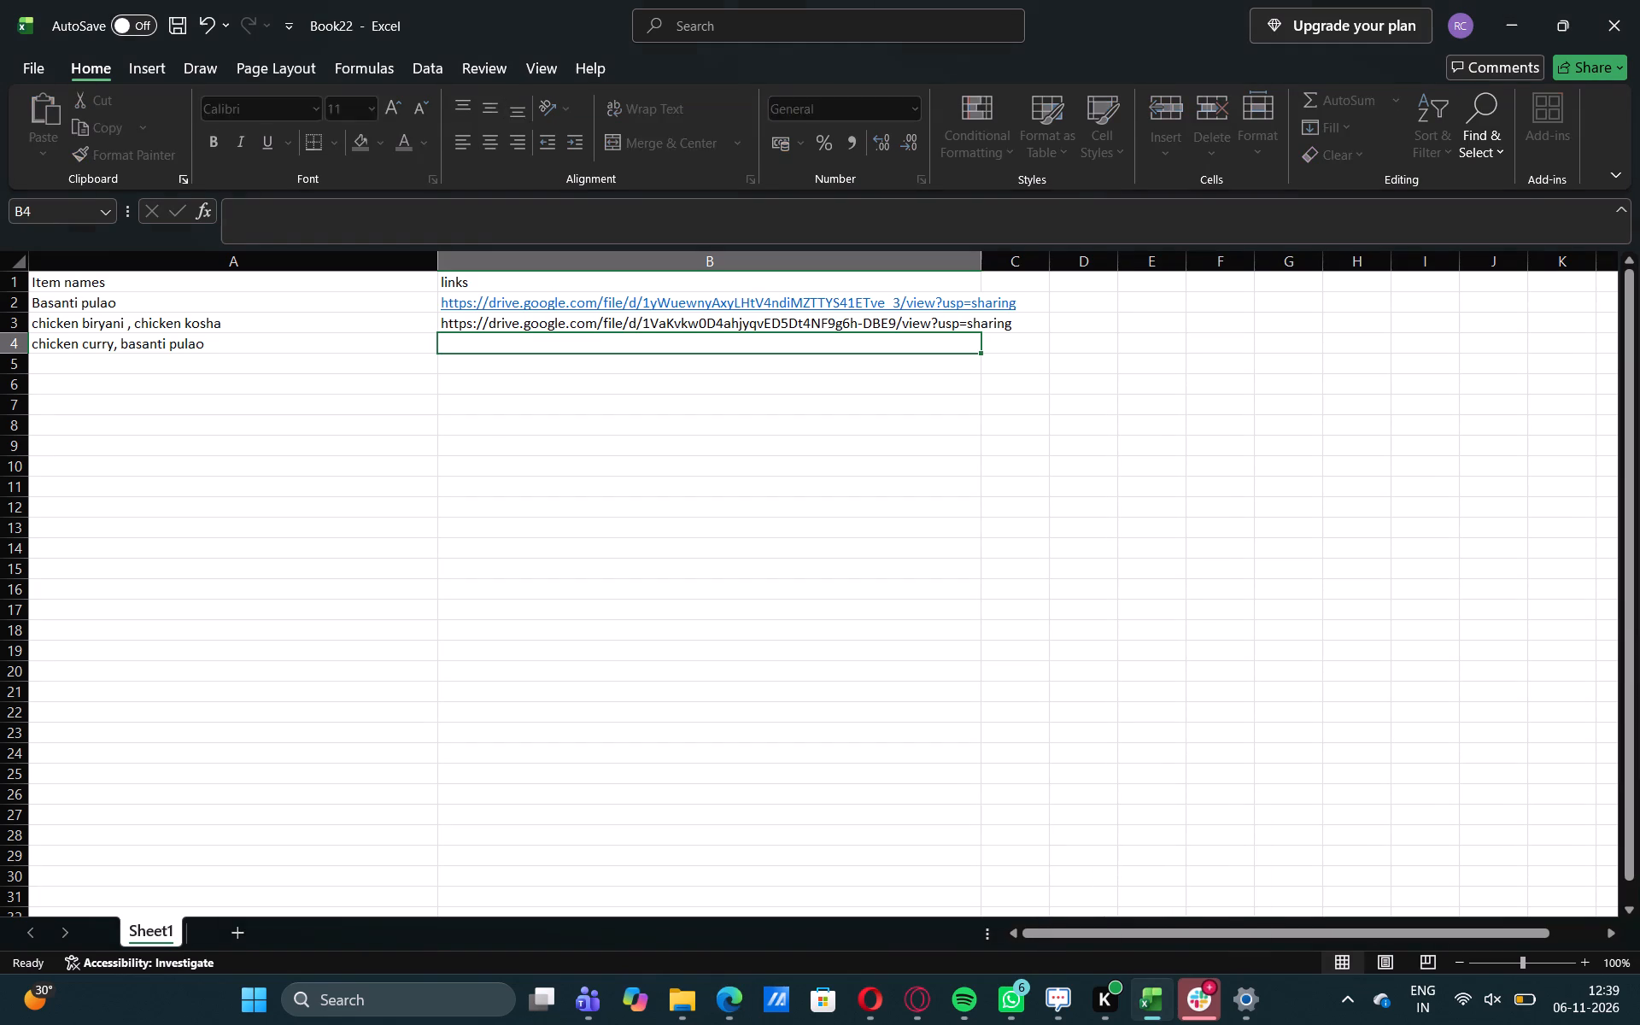
left_click(542, 341)
key("ctrl+v")
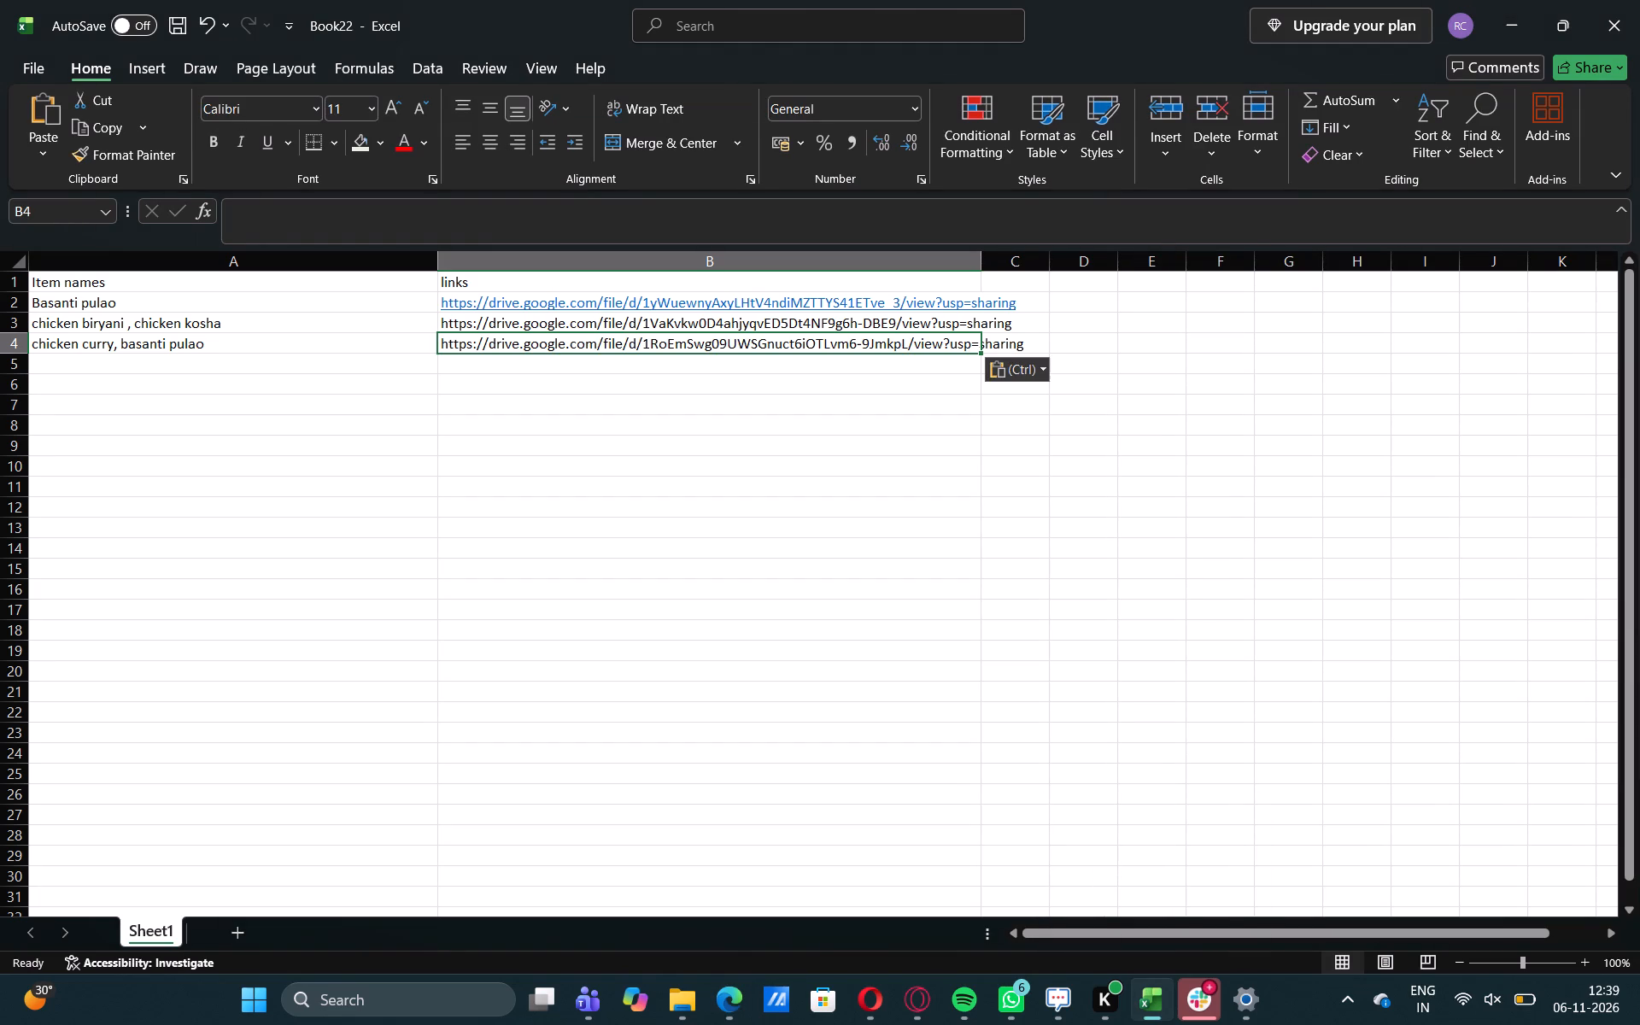
left_click(86, 367)
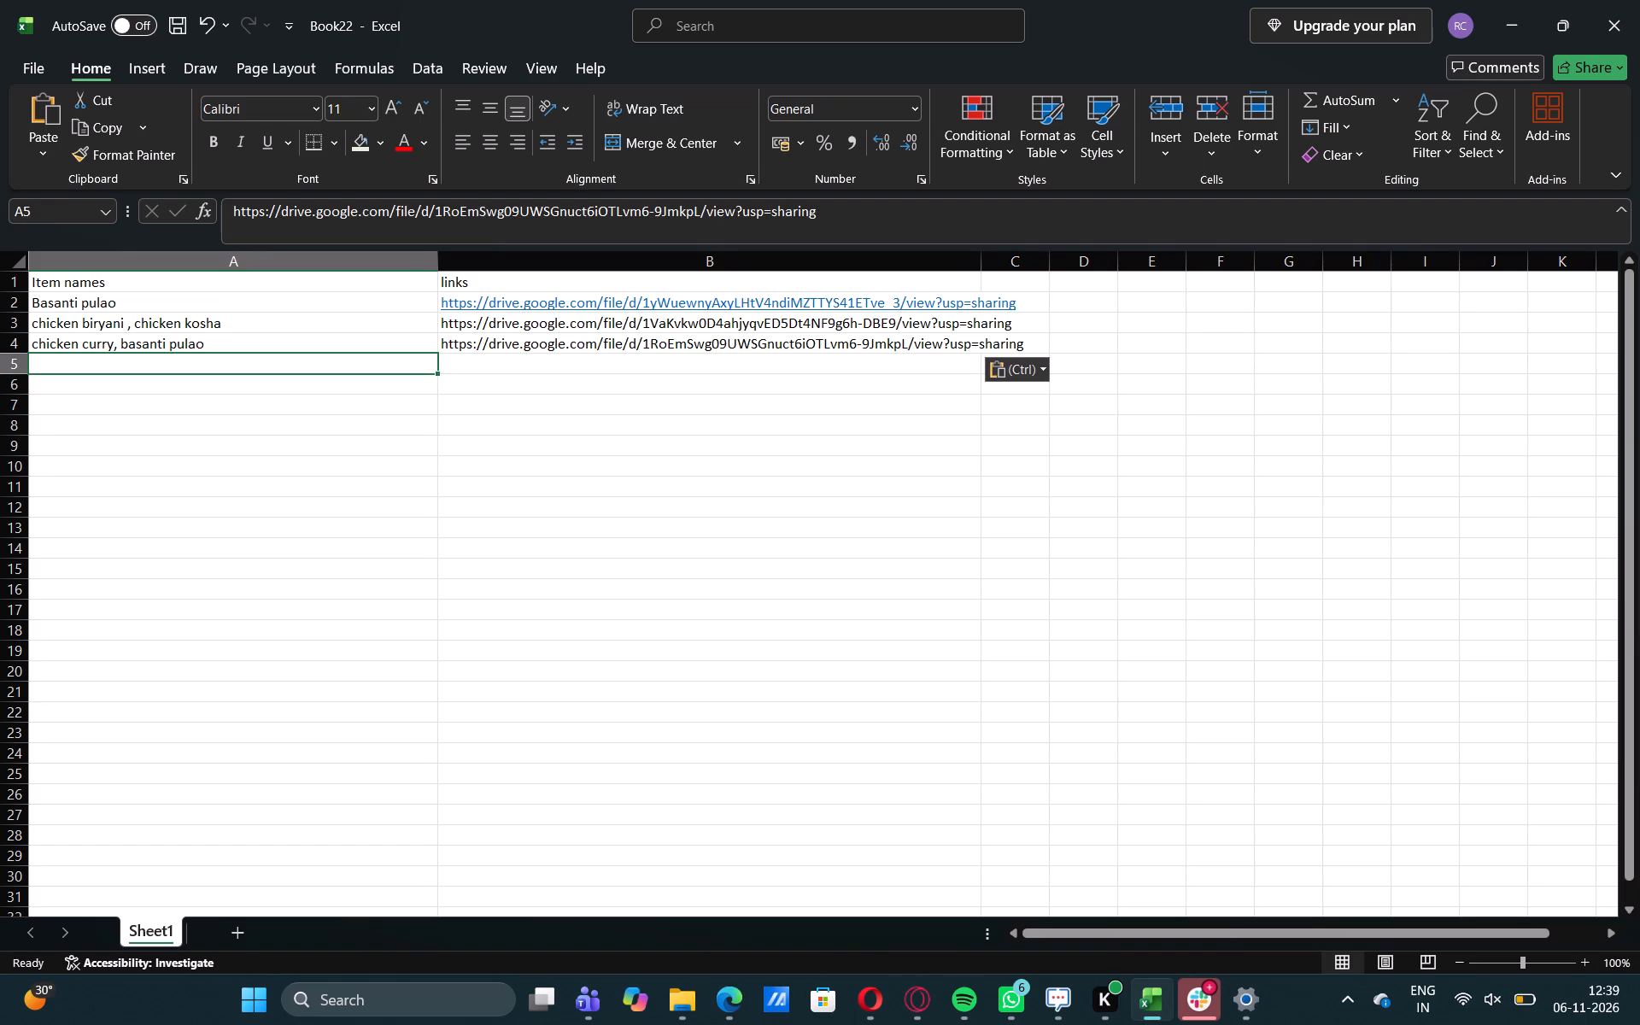
In Google Drive, go to image 5926F27E-E5B1-4158-9DB3-2D4FCBFE64CB.png and set its general access to Anyone with the link.
left_click(1495, 15)
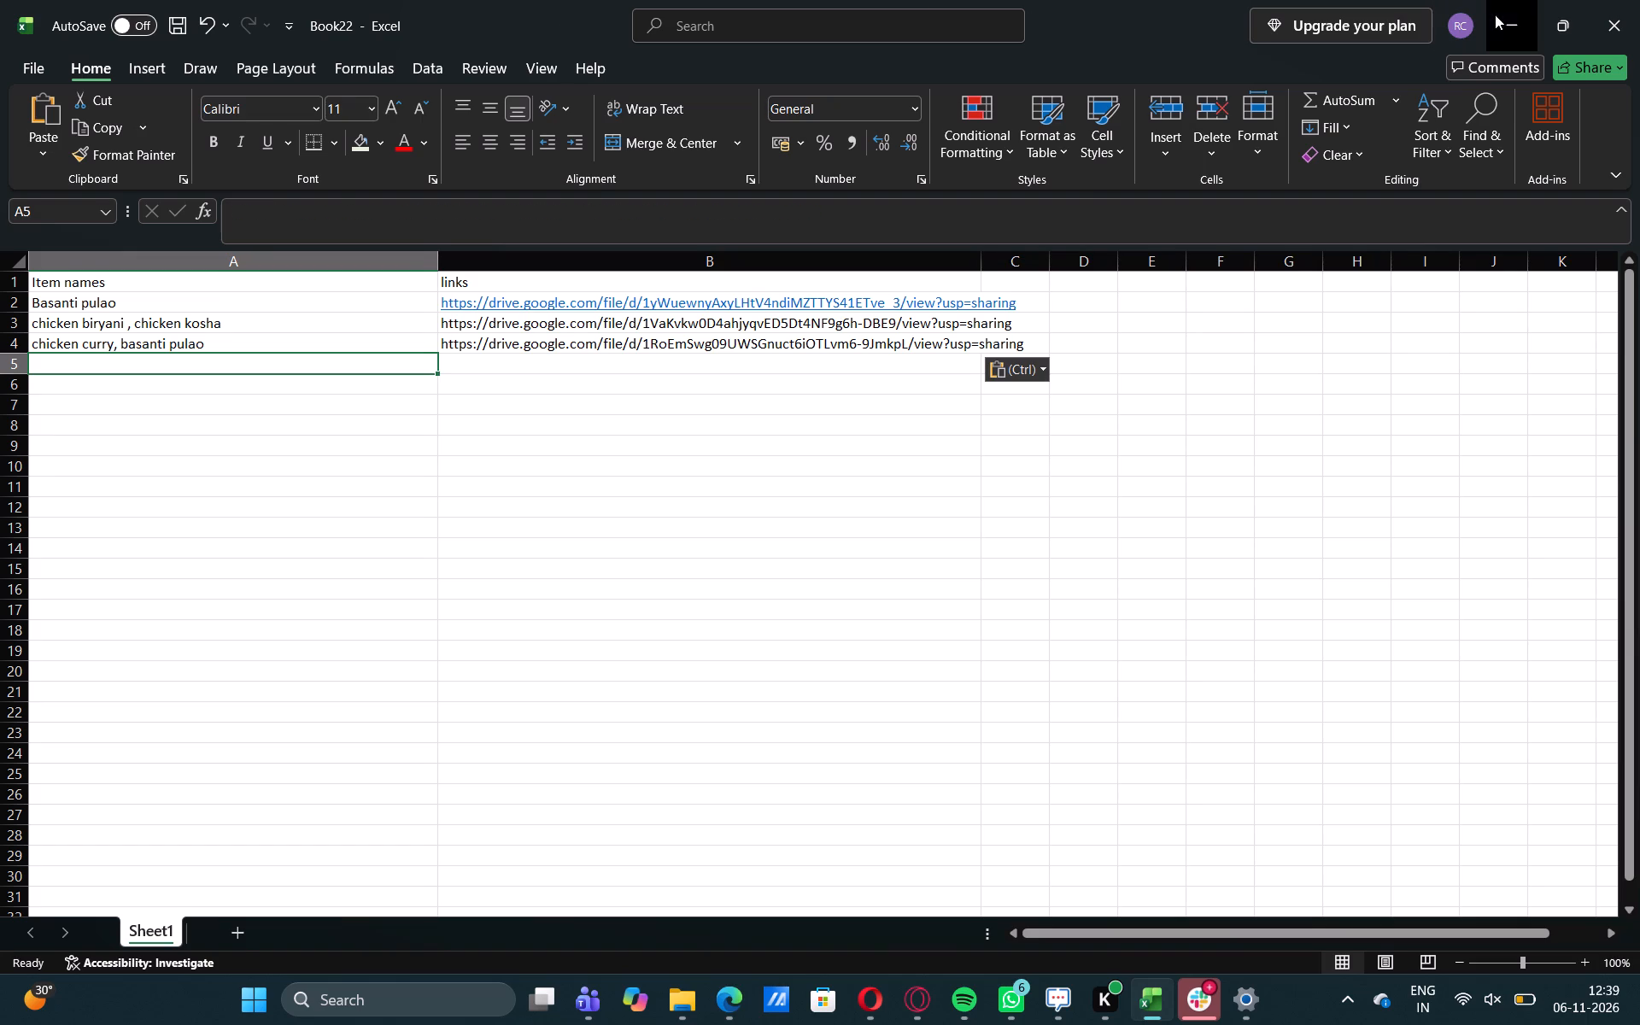
left_click(1584, 530)
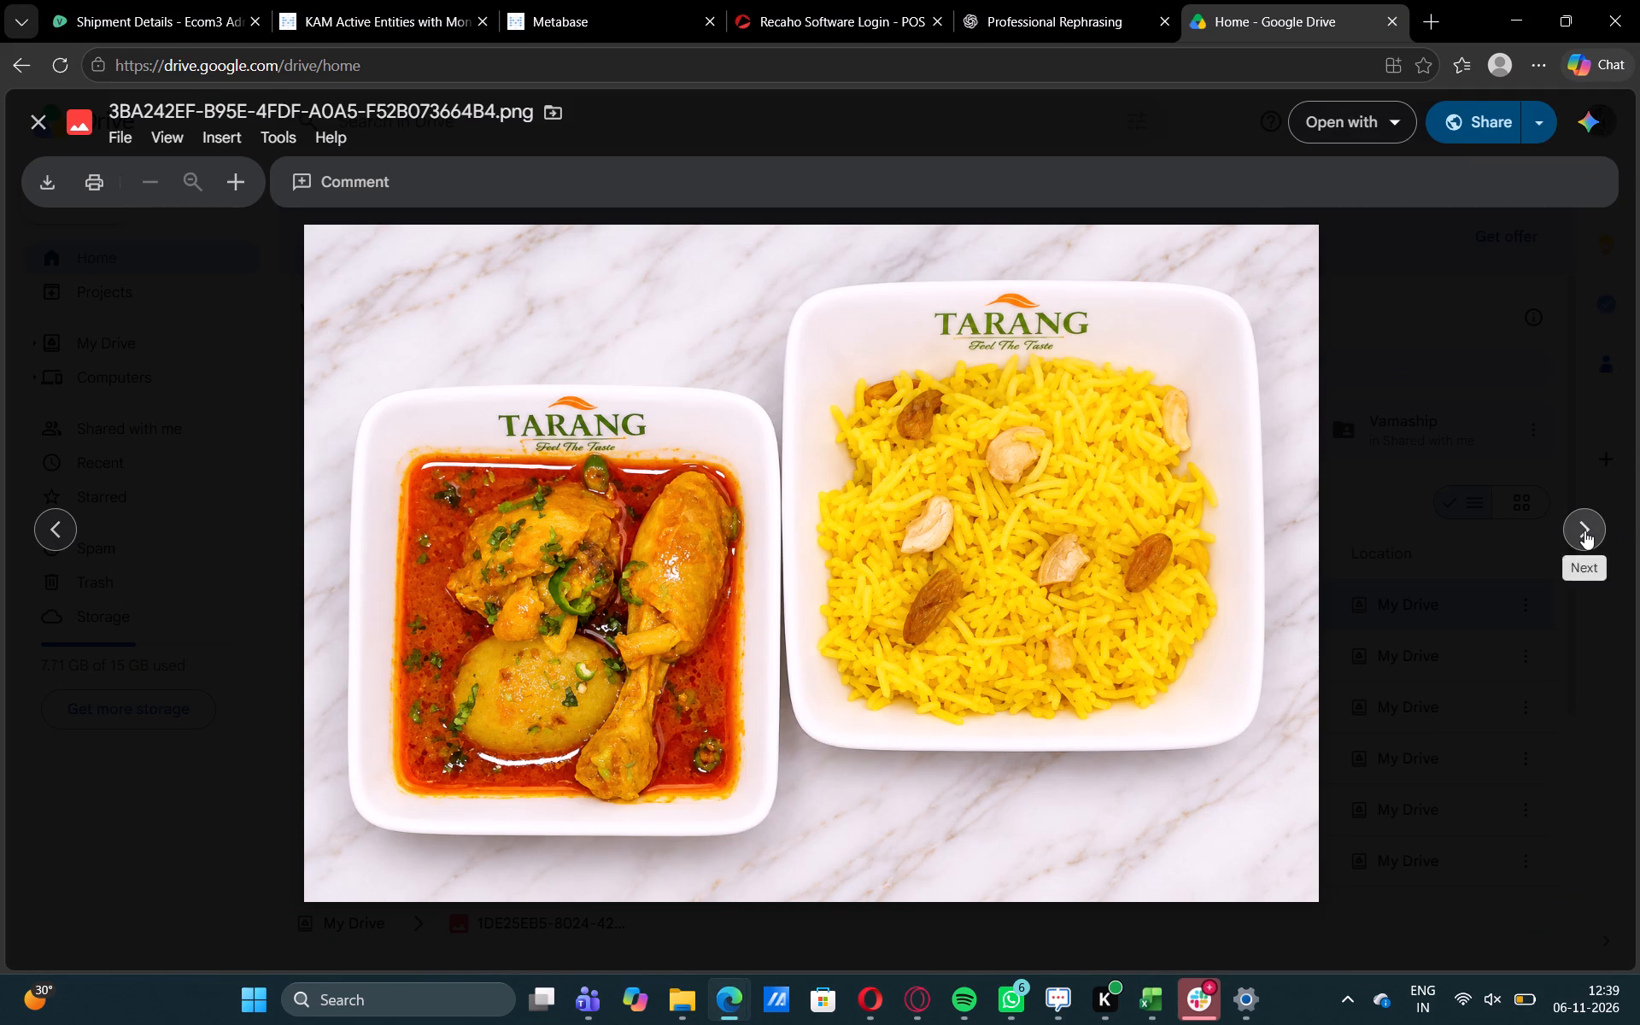
left_click(37, 532)
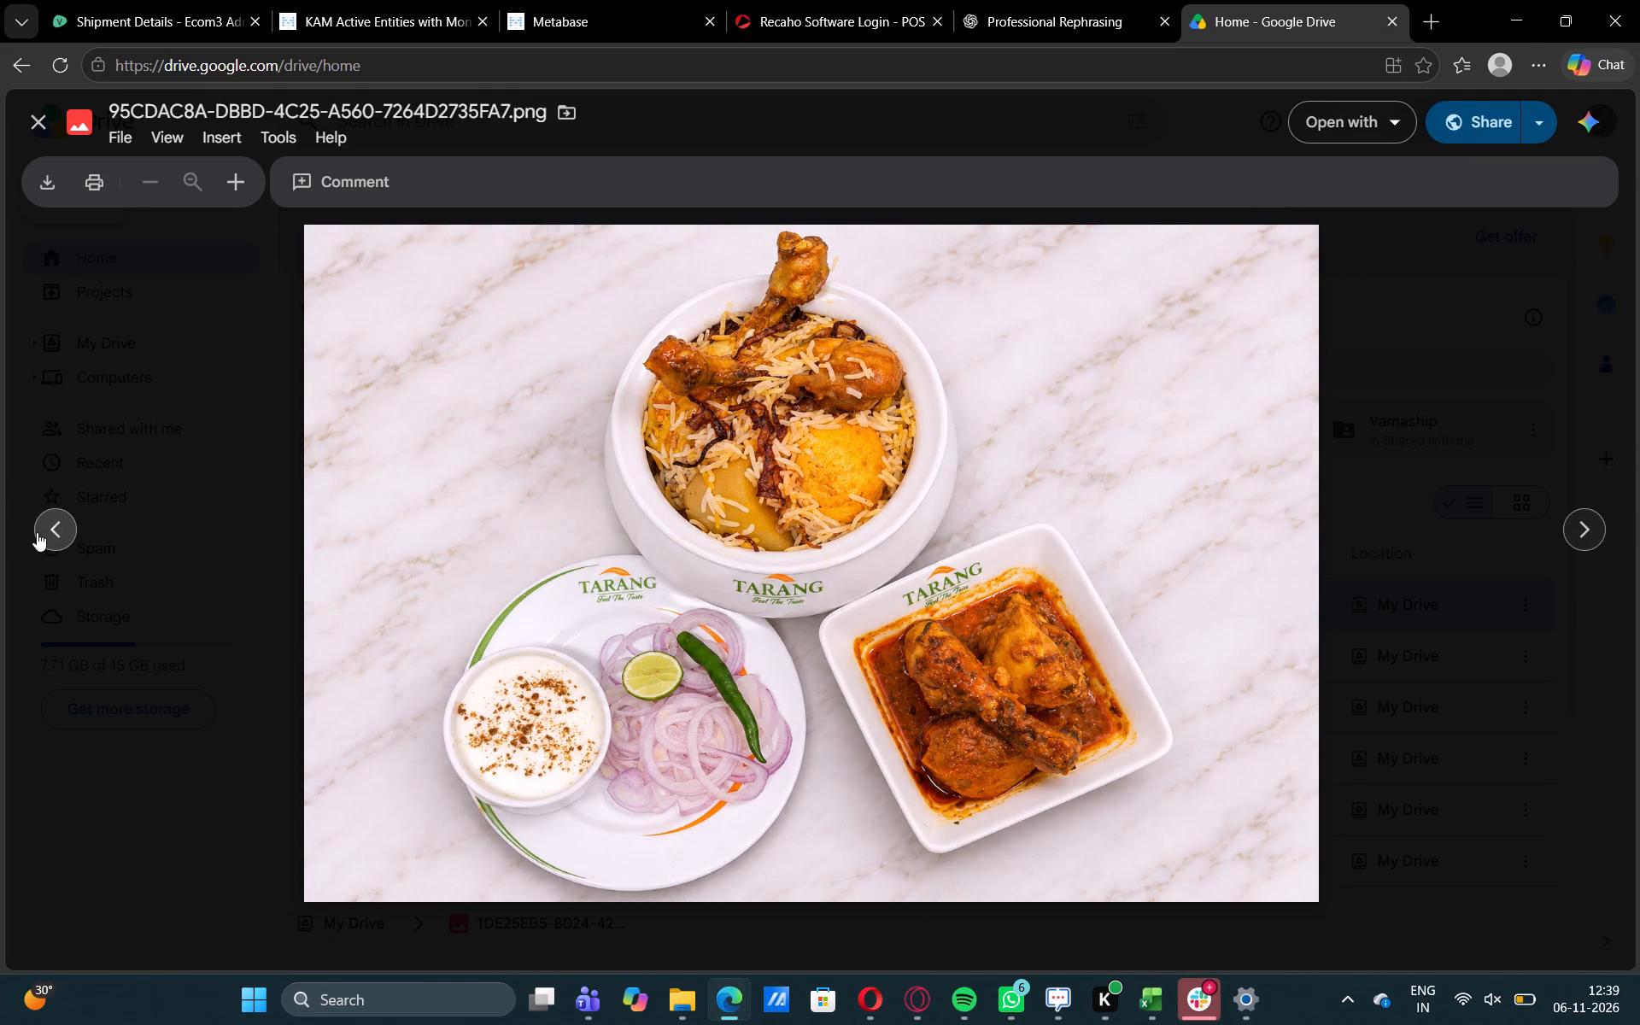
left_click(37, 532)
left_click(37, 532)
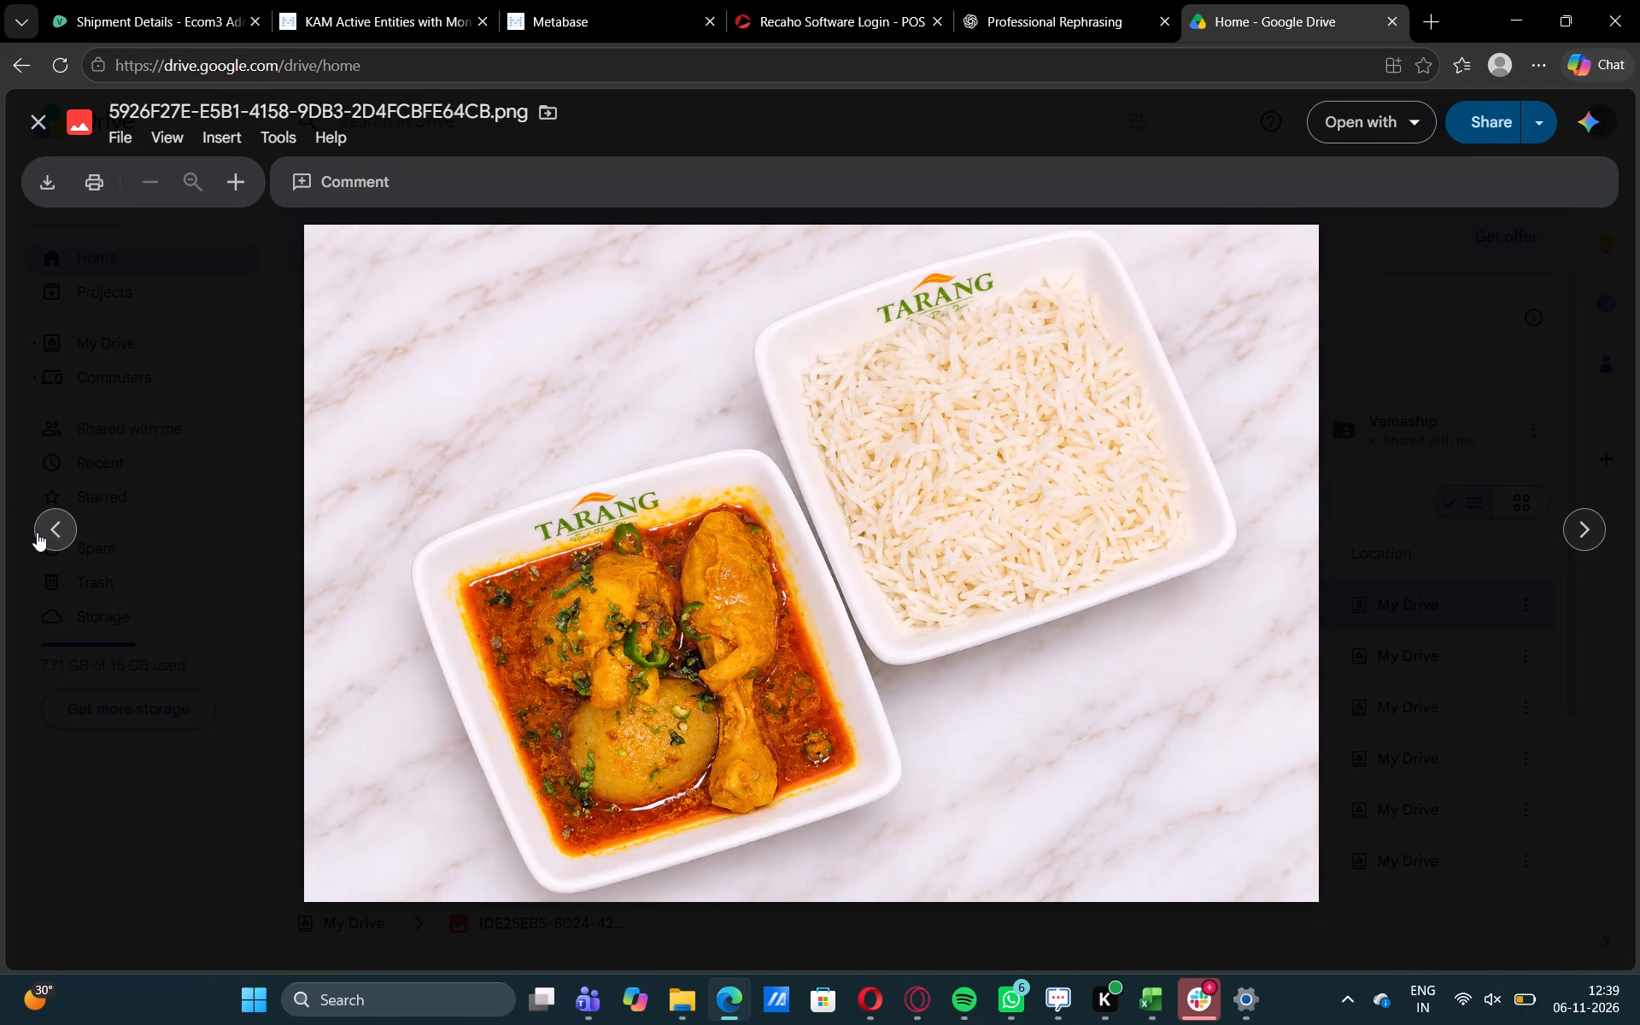
left_click(1455, 120)
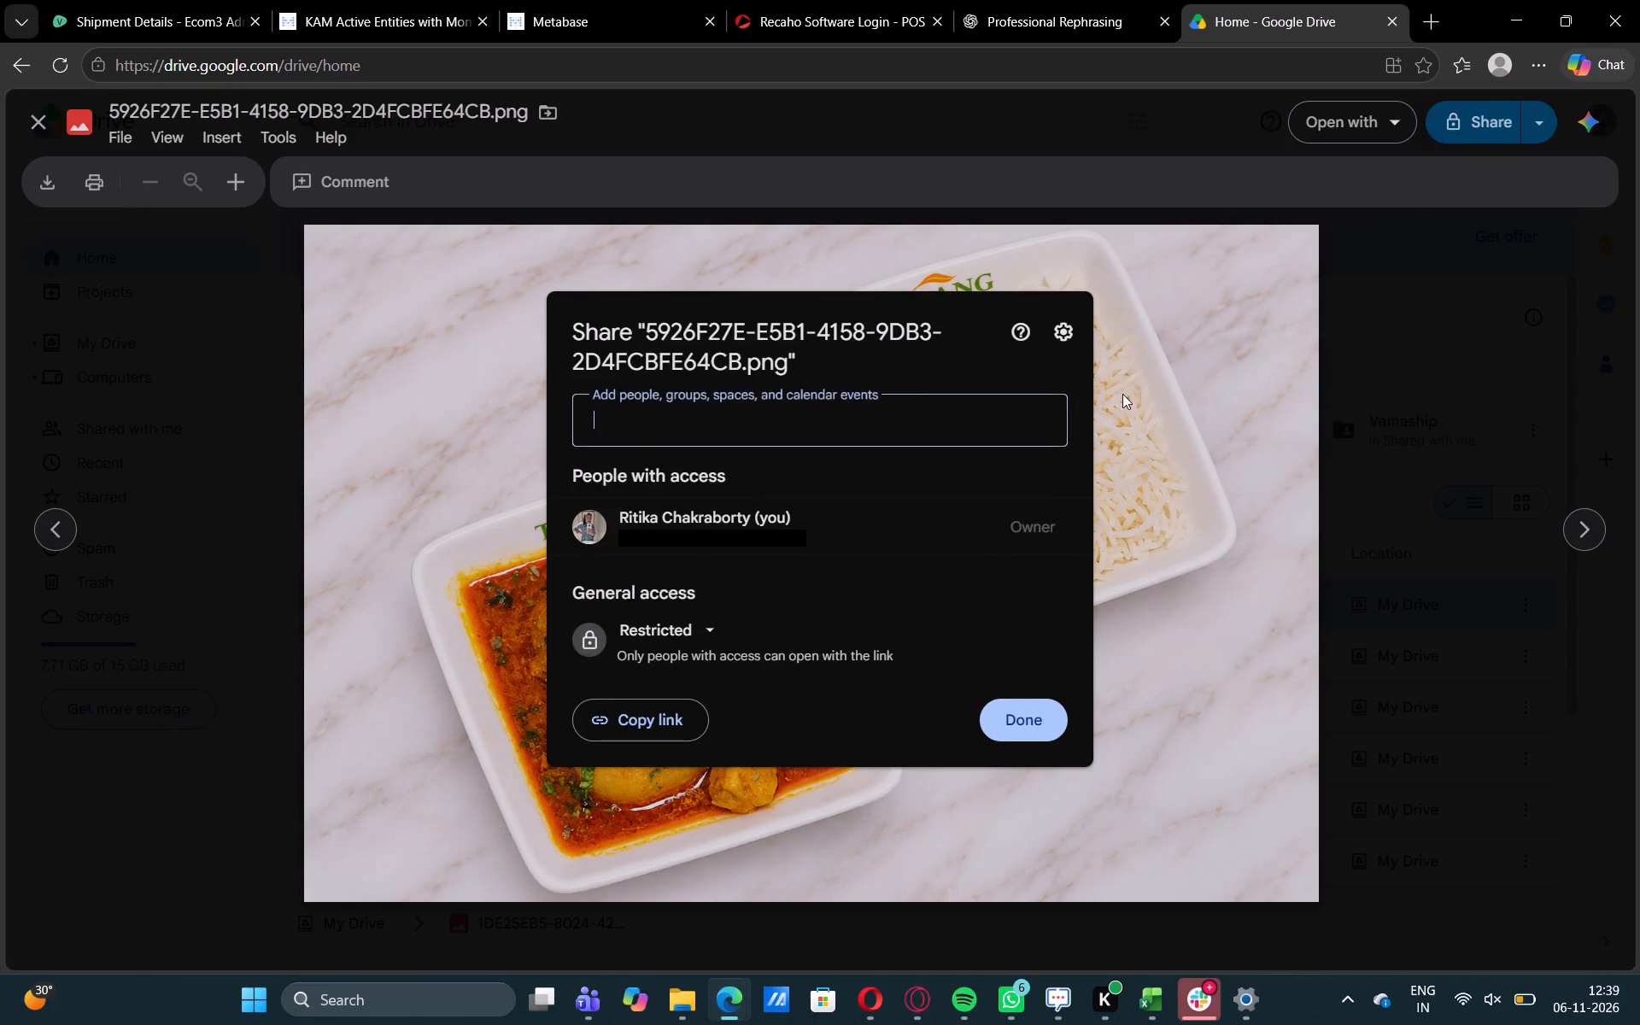
left_click(706, 633)
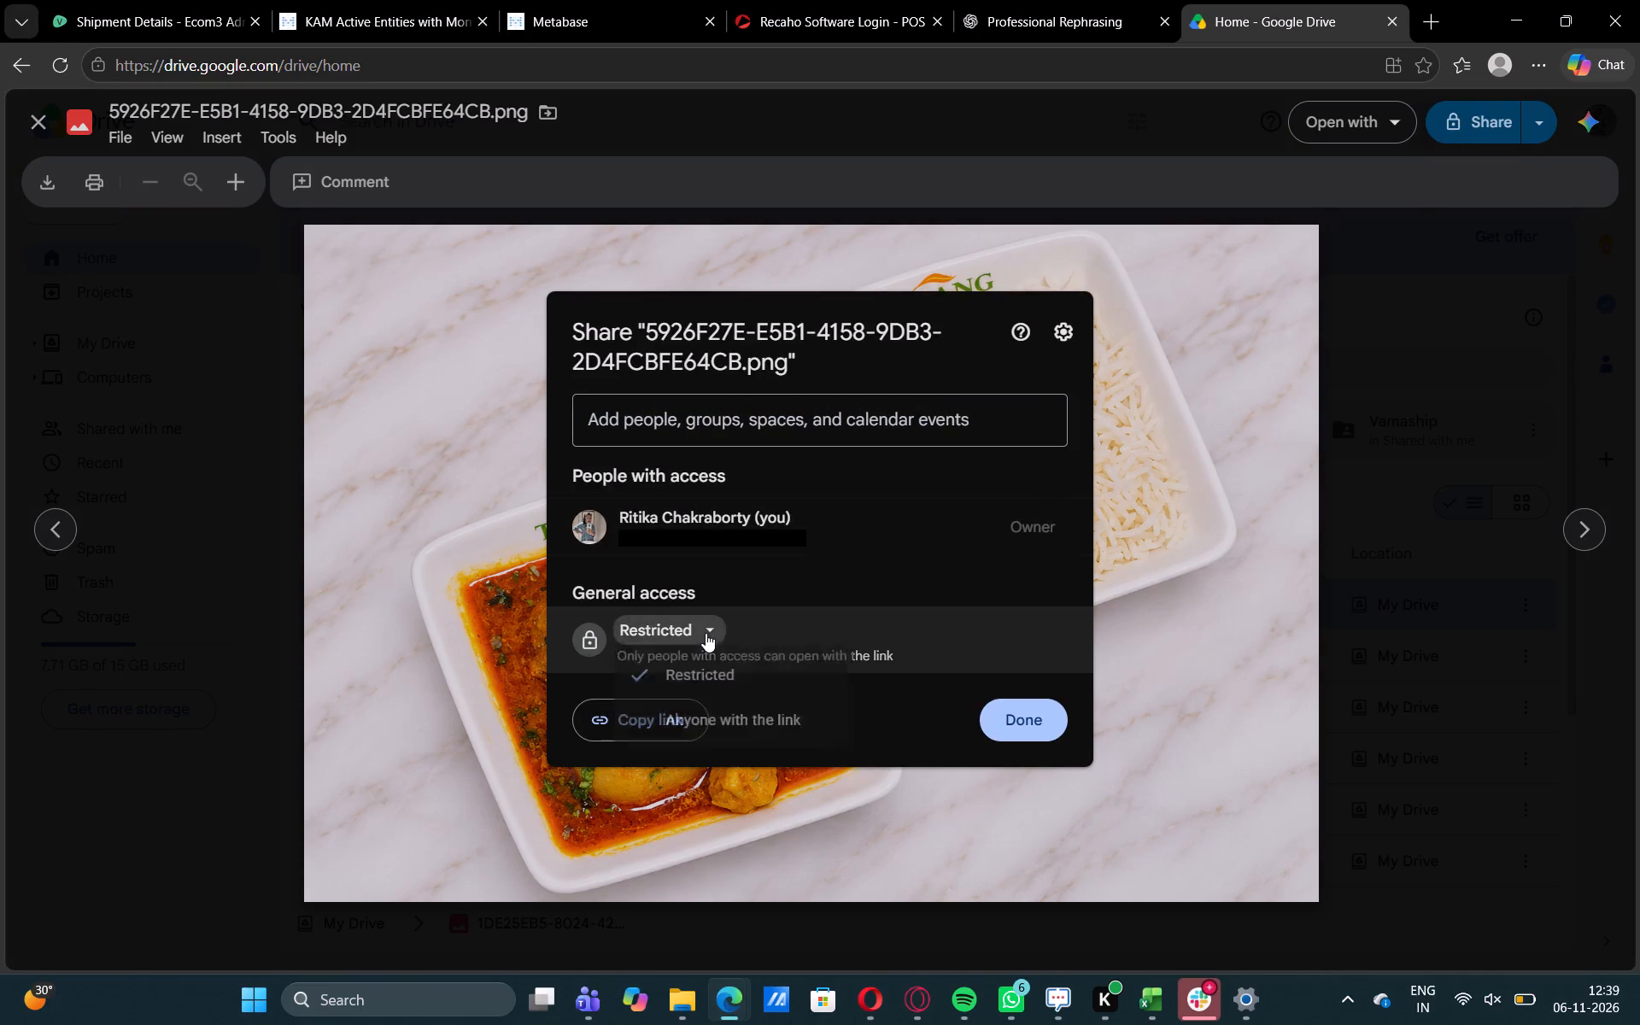
left_click(666, 730)
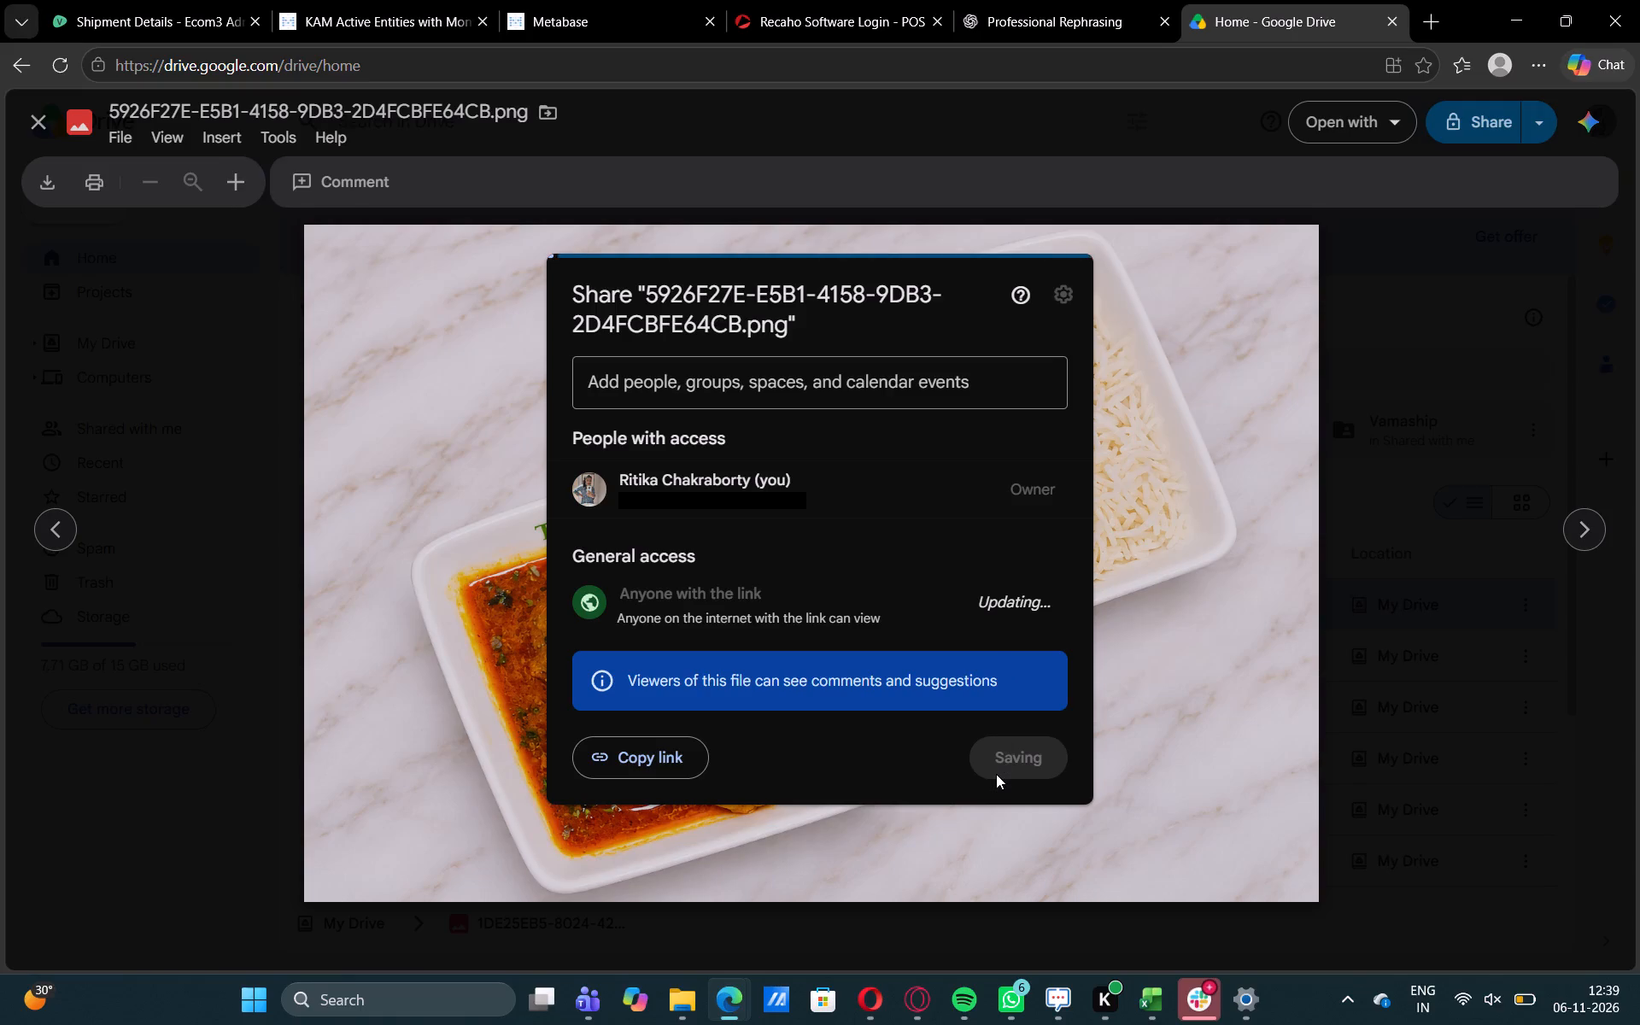
left_click(1015, 760)
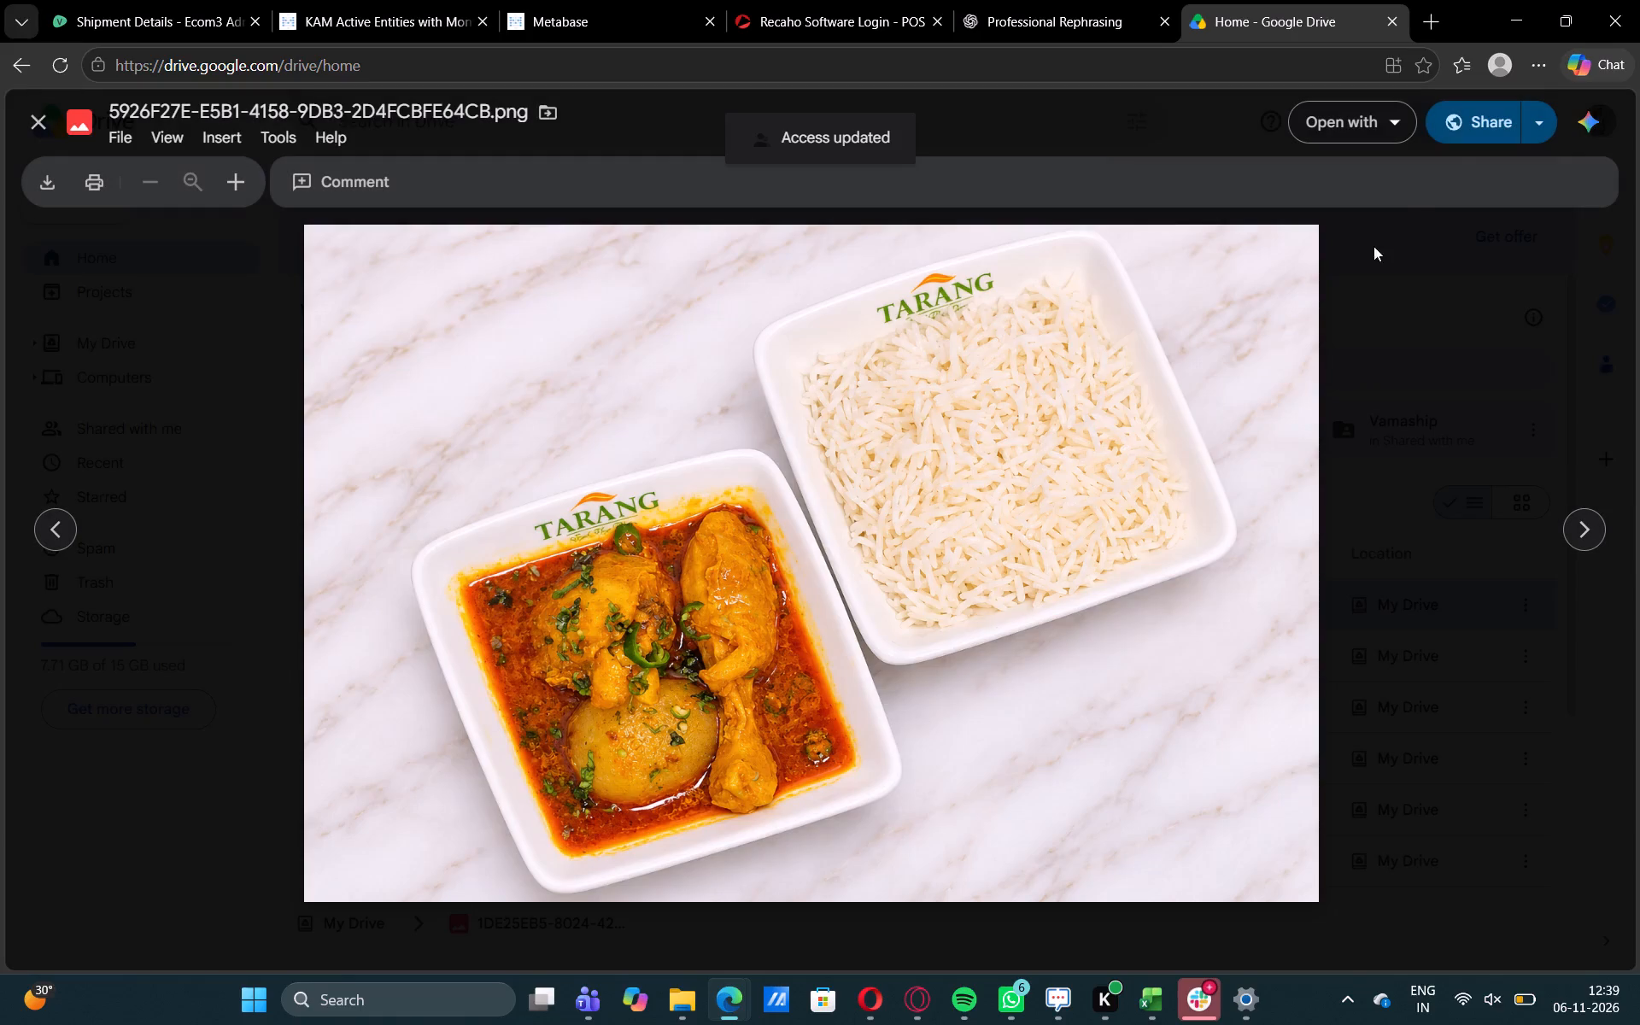
Copy the chicken curry and white rice image's share link into cell B5 of Book22 in Excel.
left_click(1399, 126)
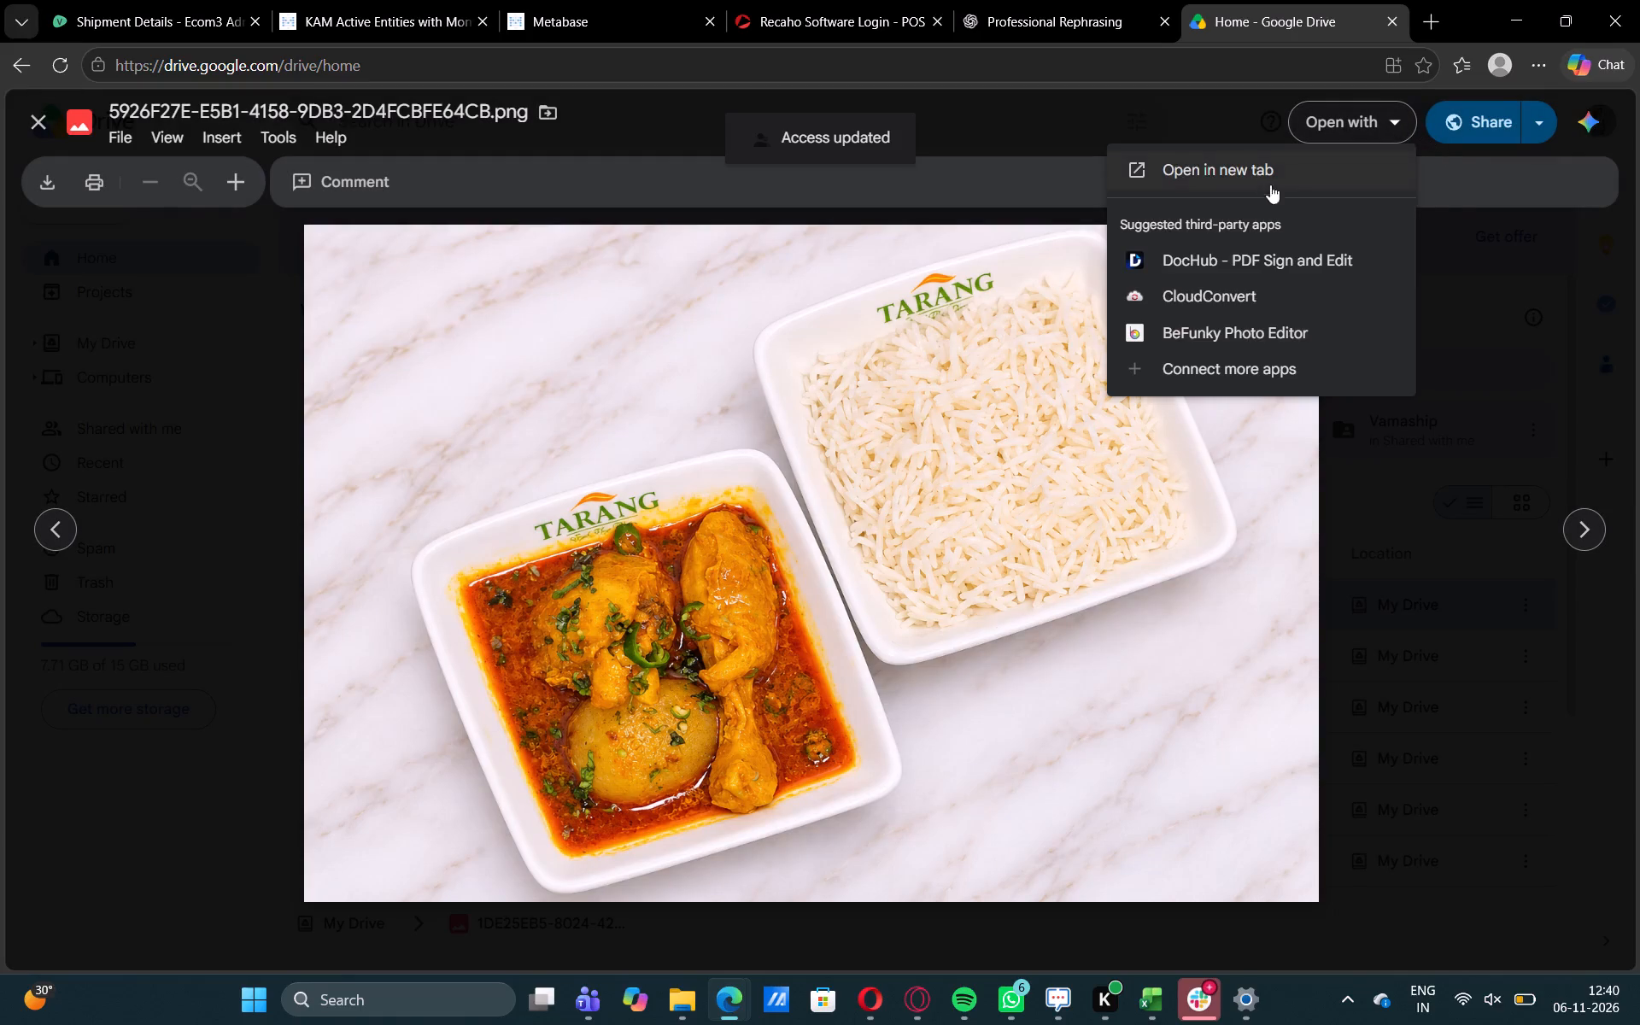
left_click(1526, 249)
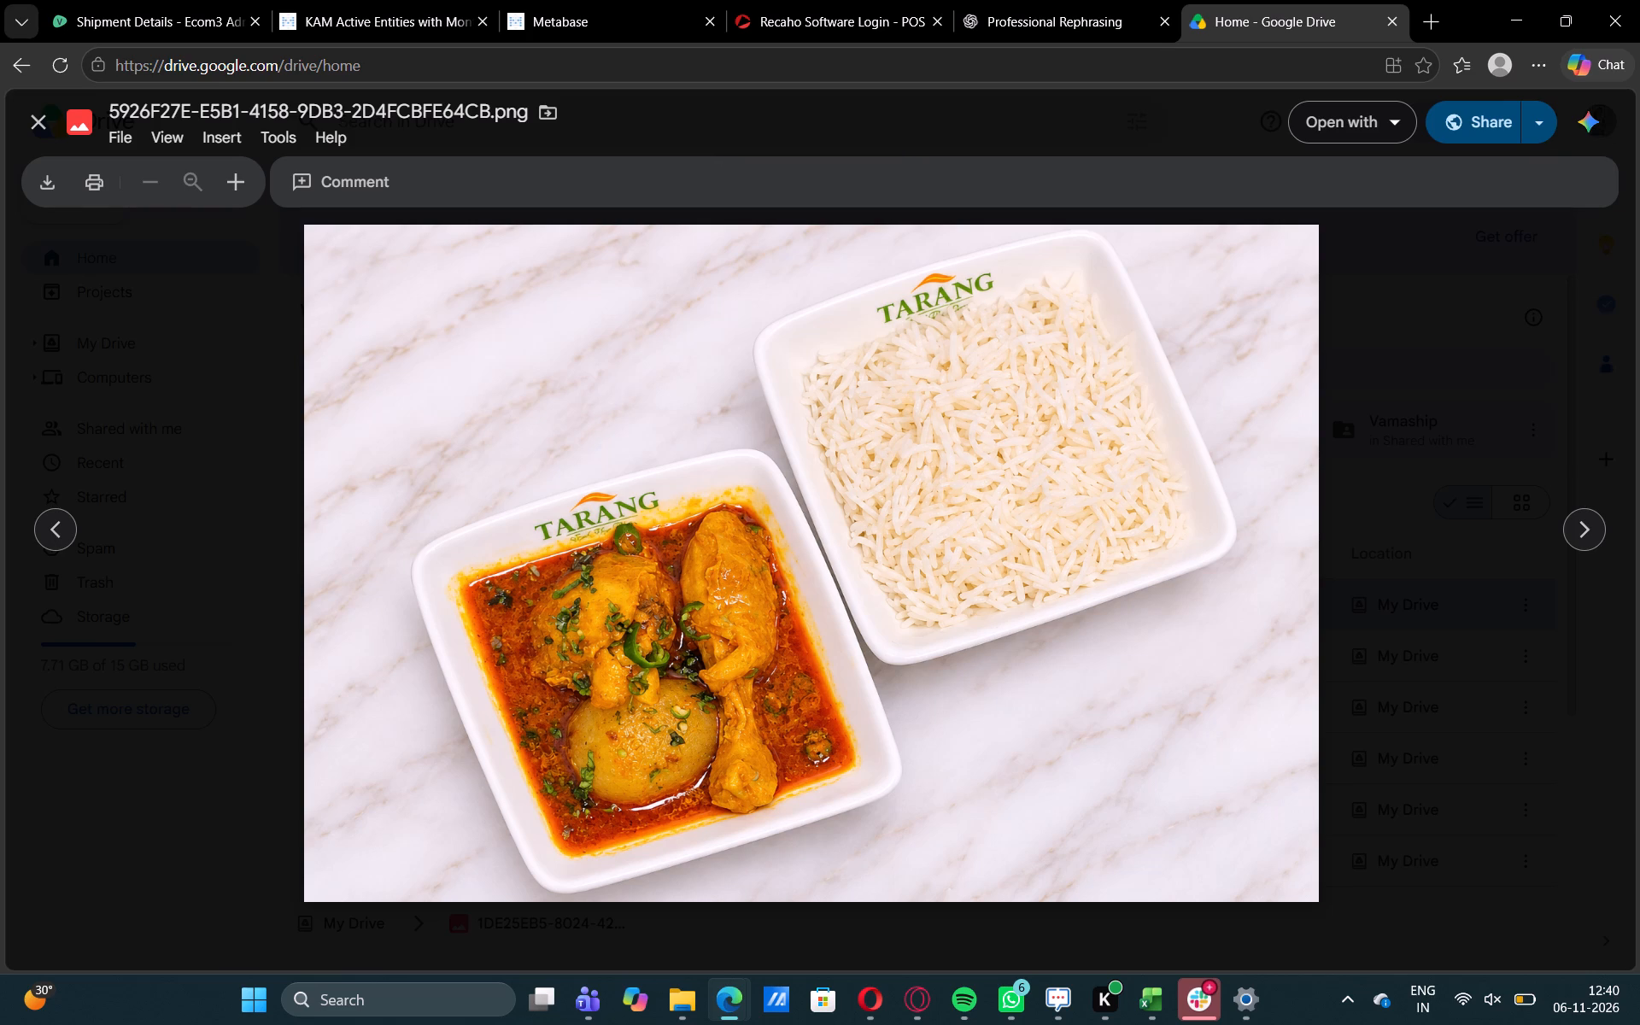
left_click(1545, 119)
left_click(1365, 170)
left_click(1110, 895)
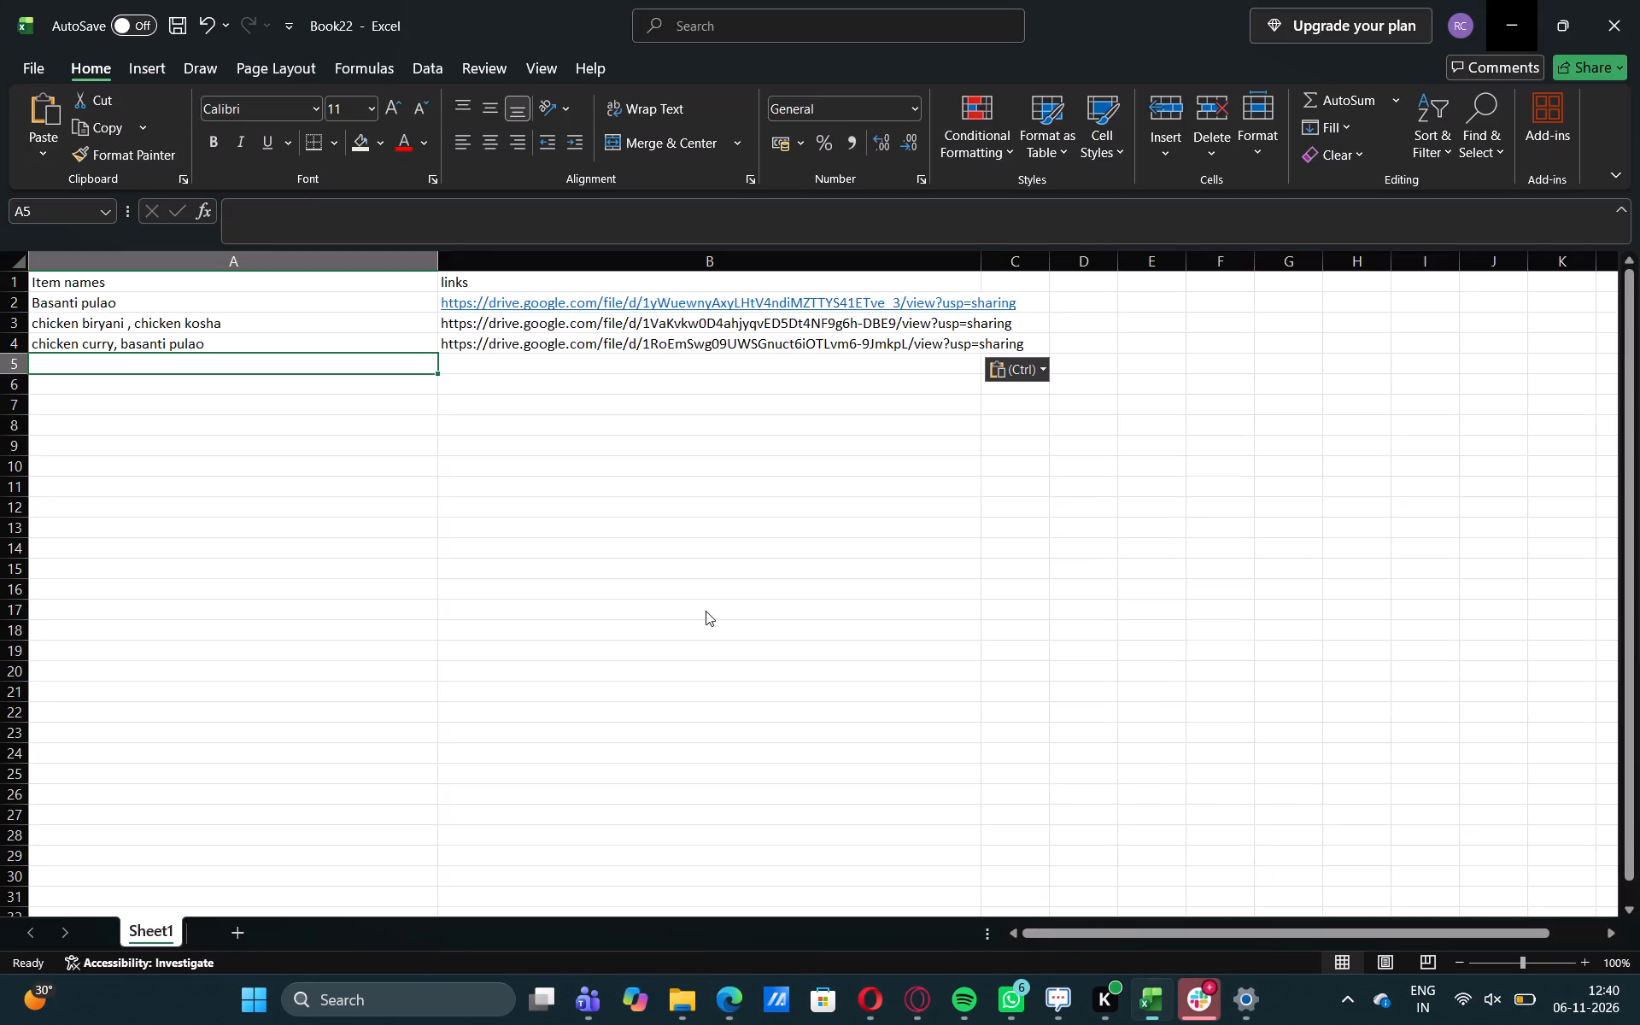
left_click(477, 366)
key("ctrl+v")
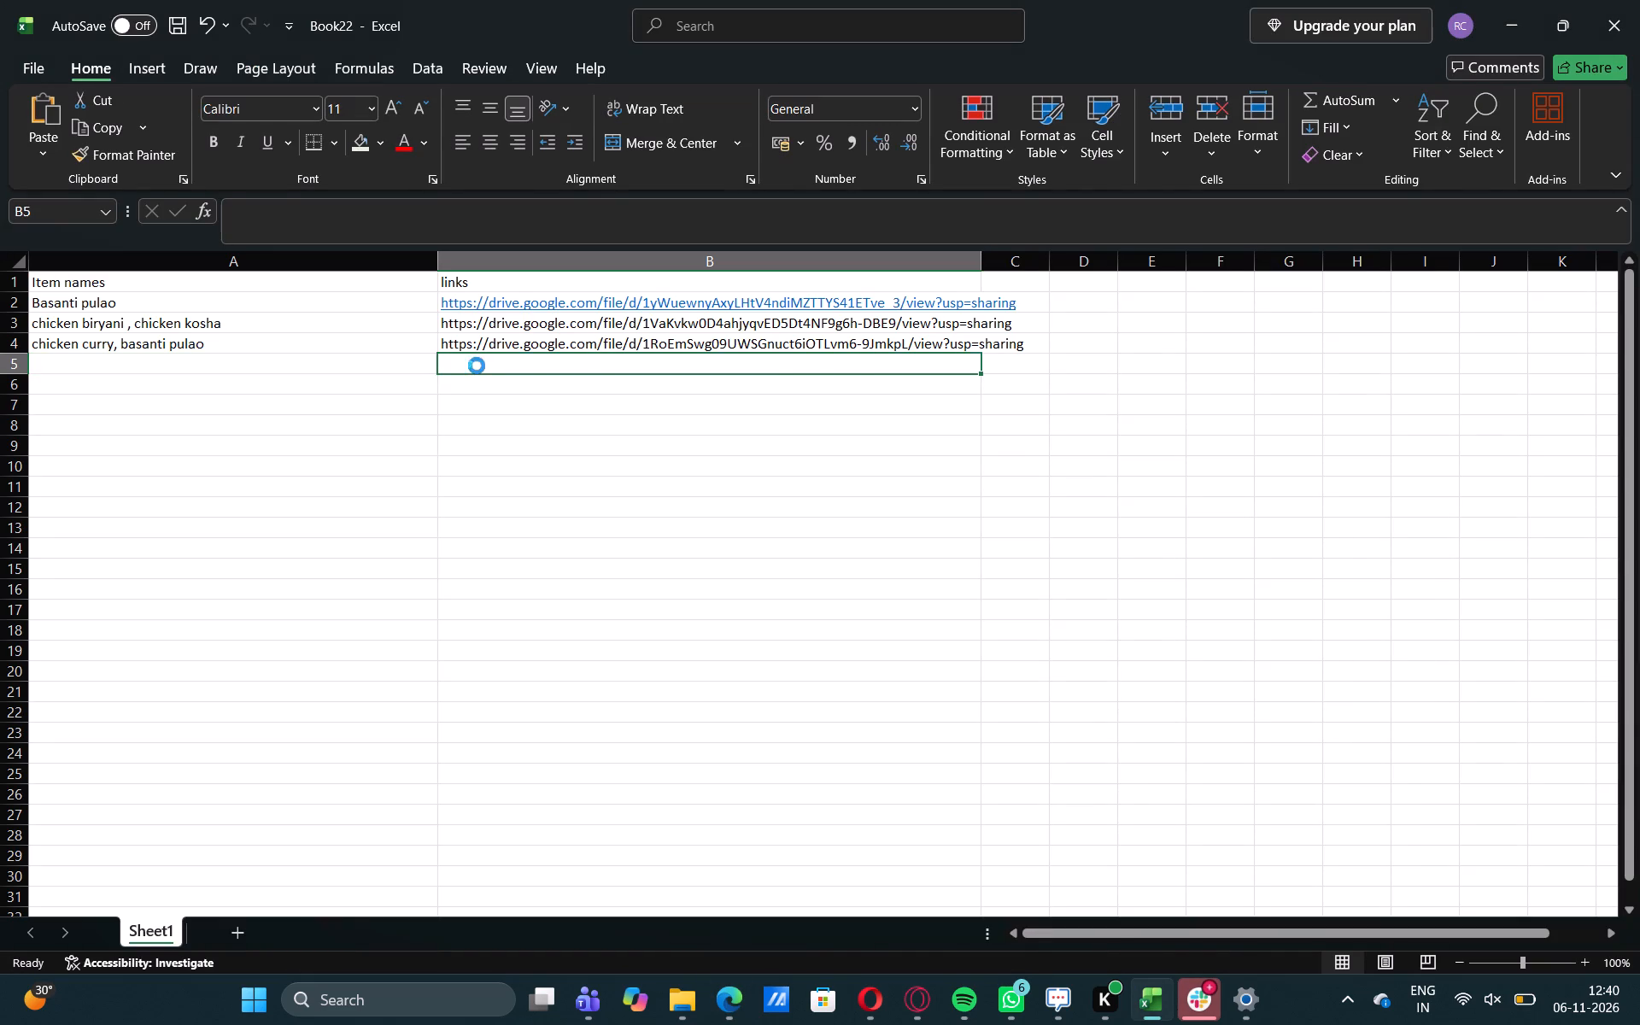
Enter "chicken curry, steamed rice" as the item name in cell A5.
left_click(229, 364)
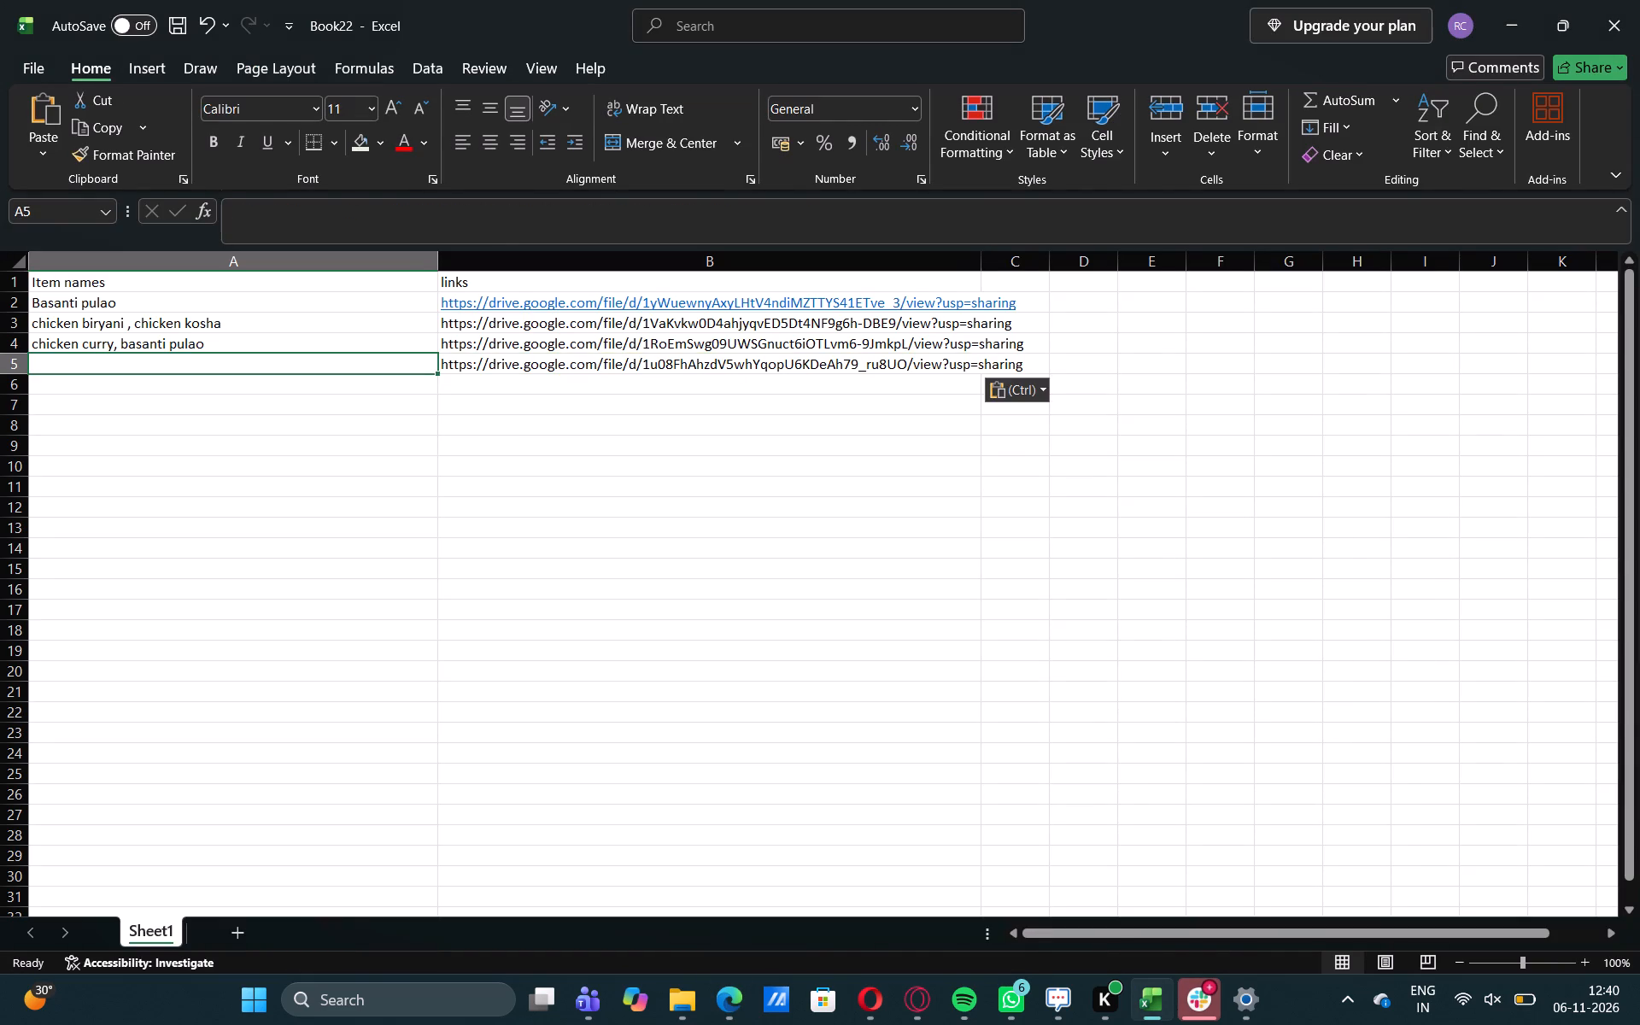
type("chicken")
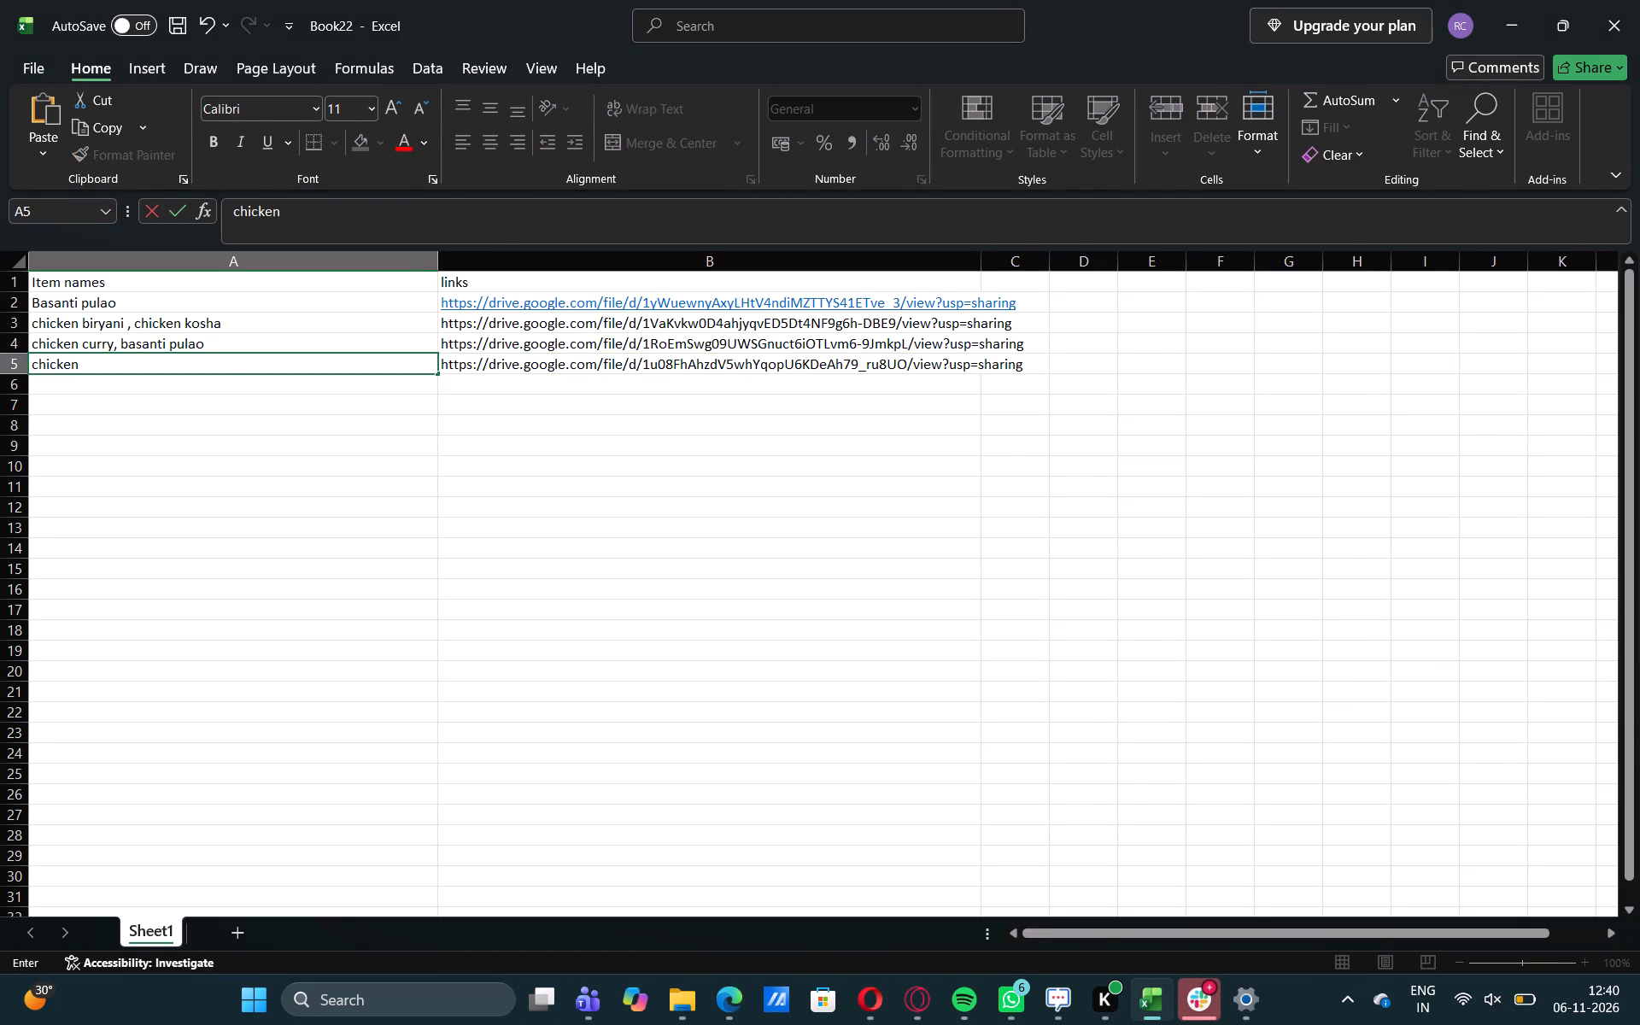
key("space")
type("curry")
type(", steam")
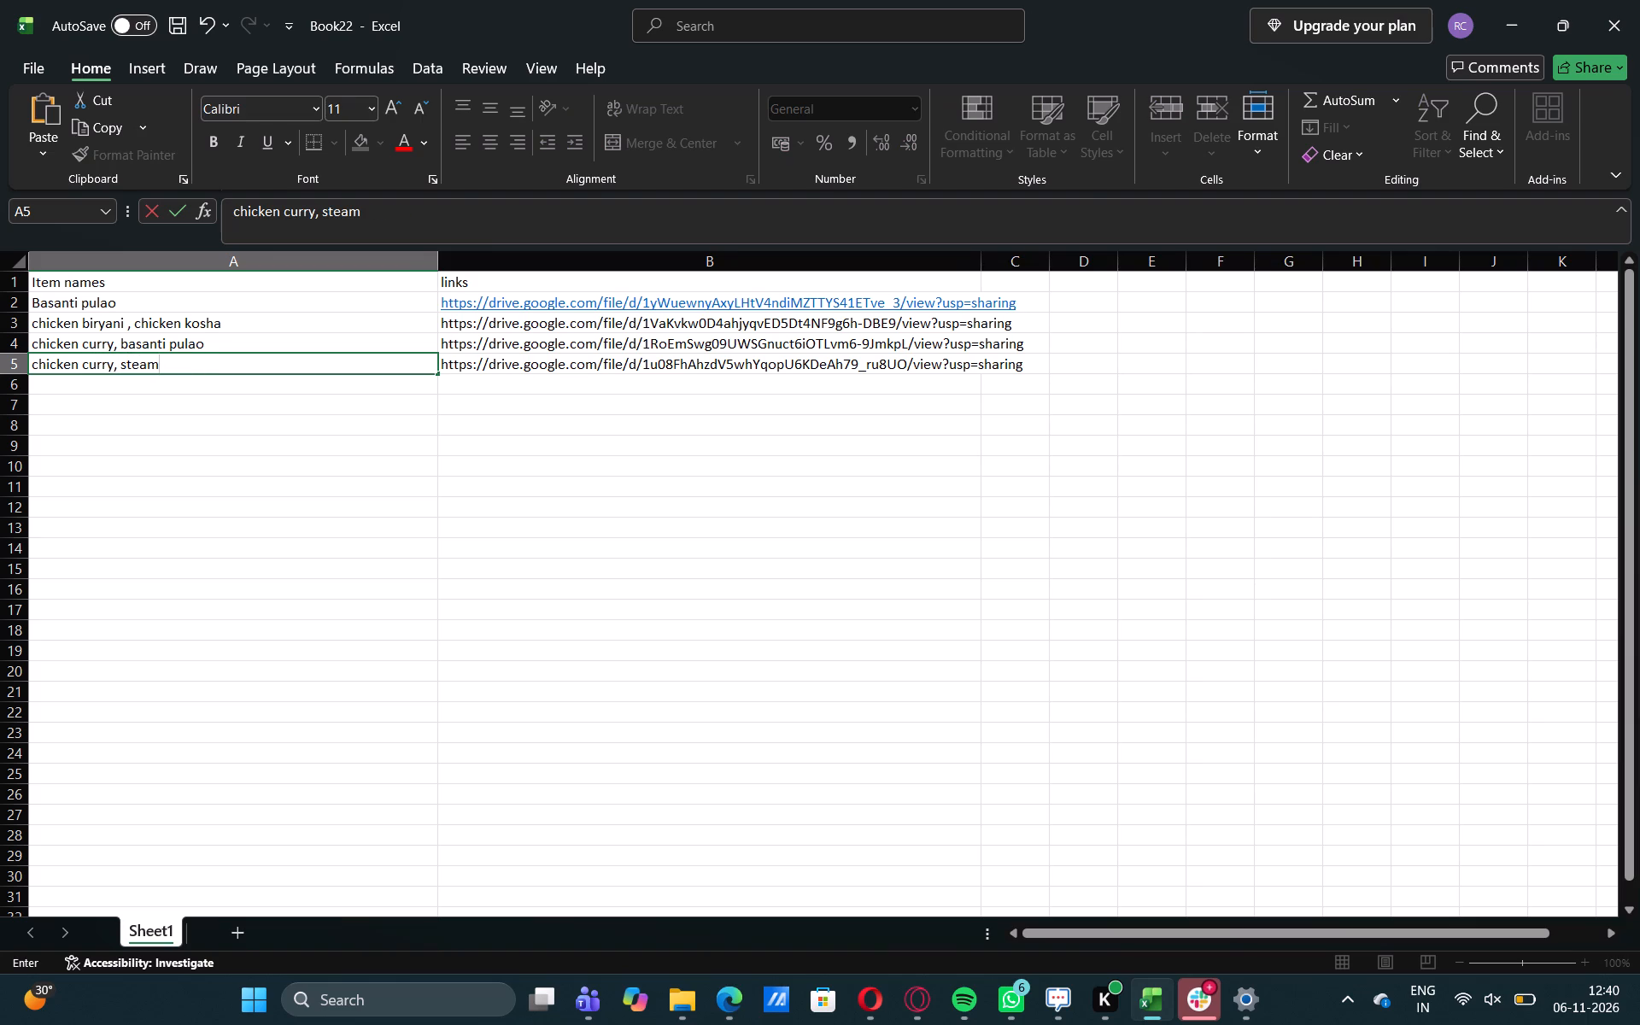
type("ed rice")
key("Return")
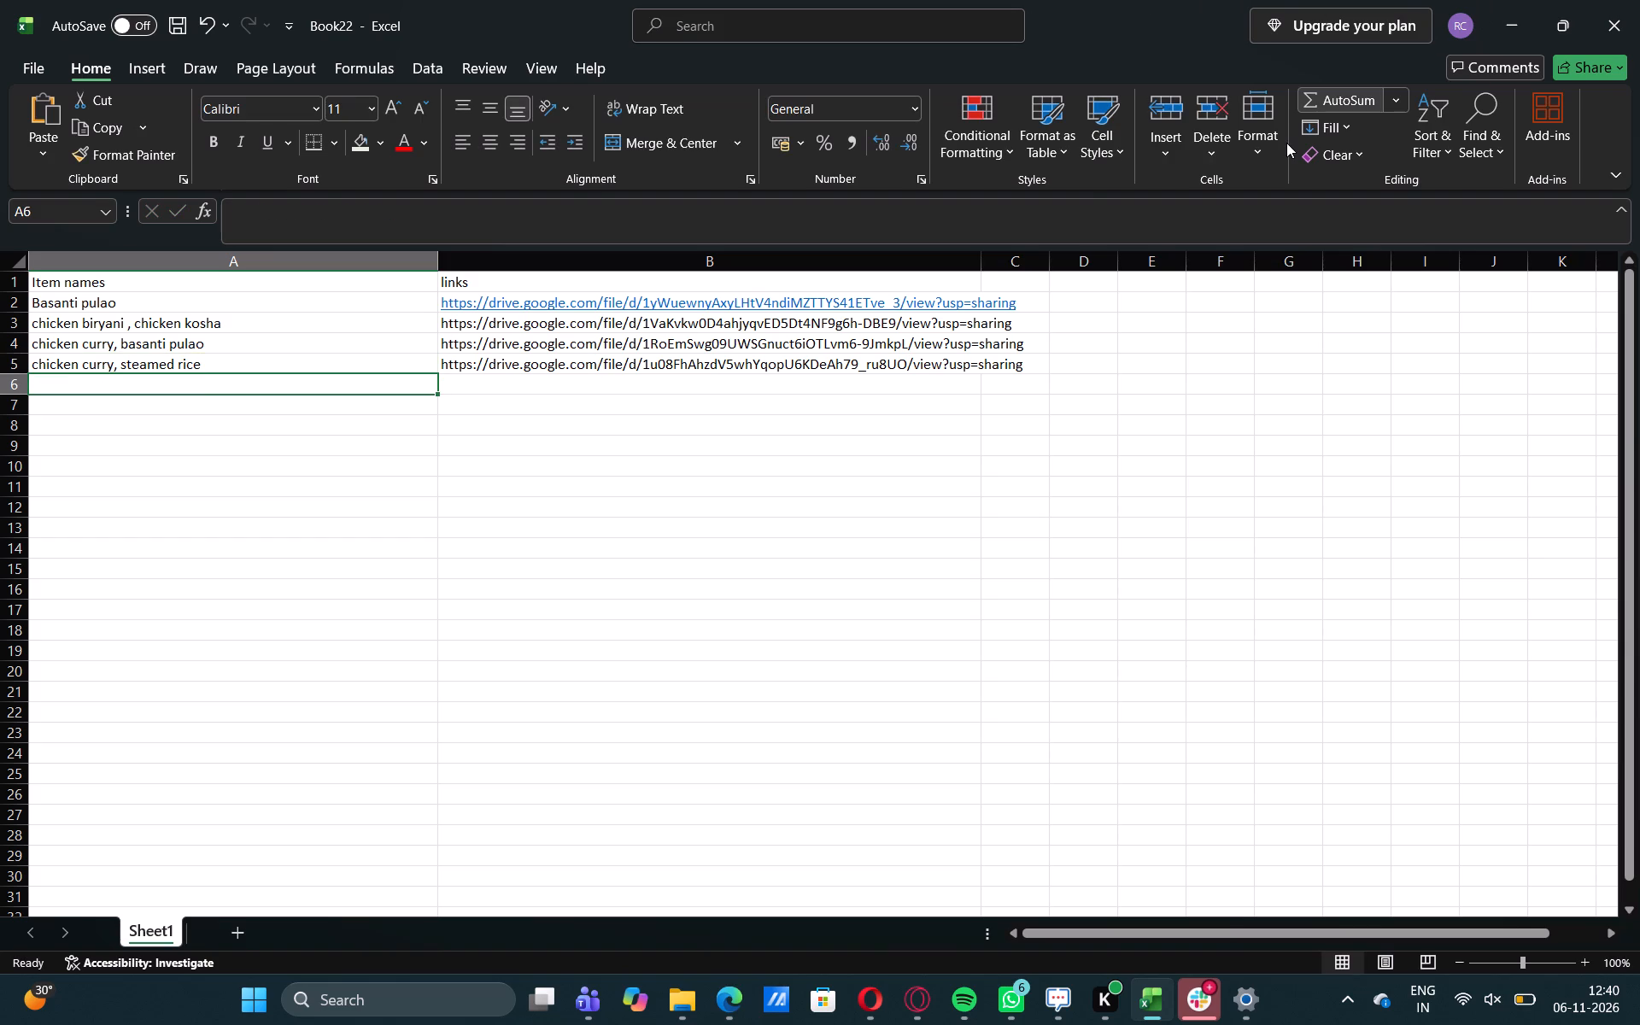
Enter "chicken curry fulka" as the item name in cell A6.
left_click_drag(1286, 143, 1179, 209)
type("chicken")
key("space")
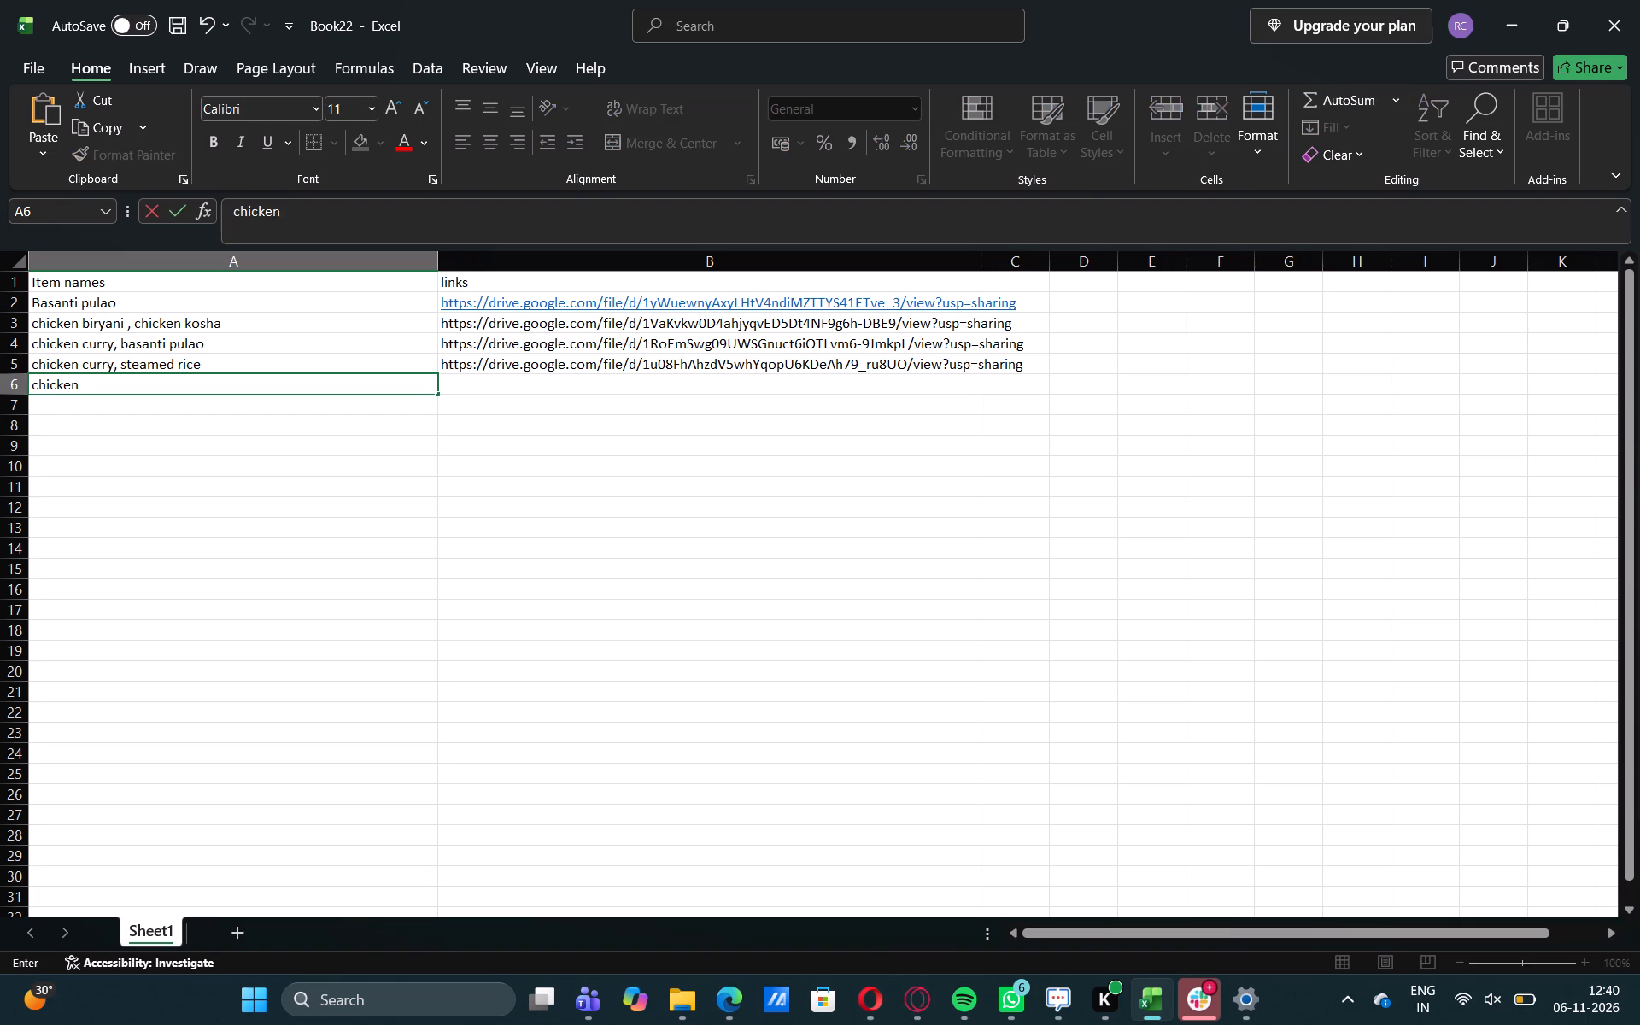
type("currty")
key("BackSpace")
key("BackSpace")
type("y fulka")
left_click(469, 386)
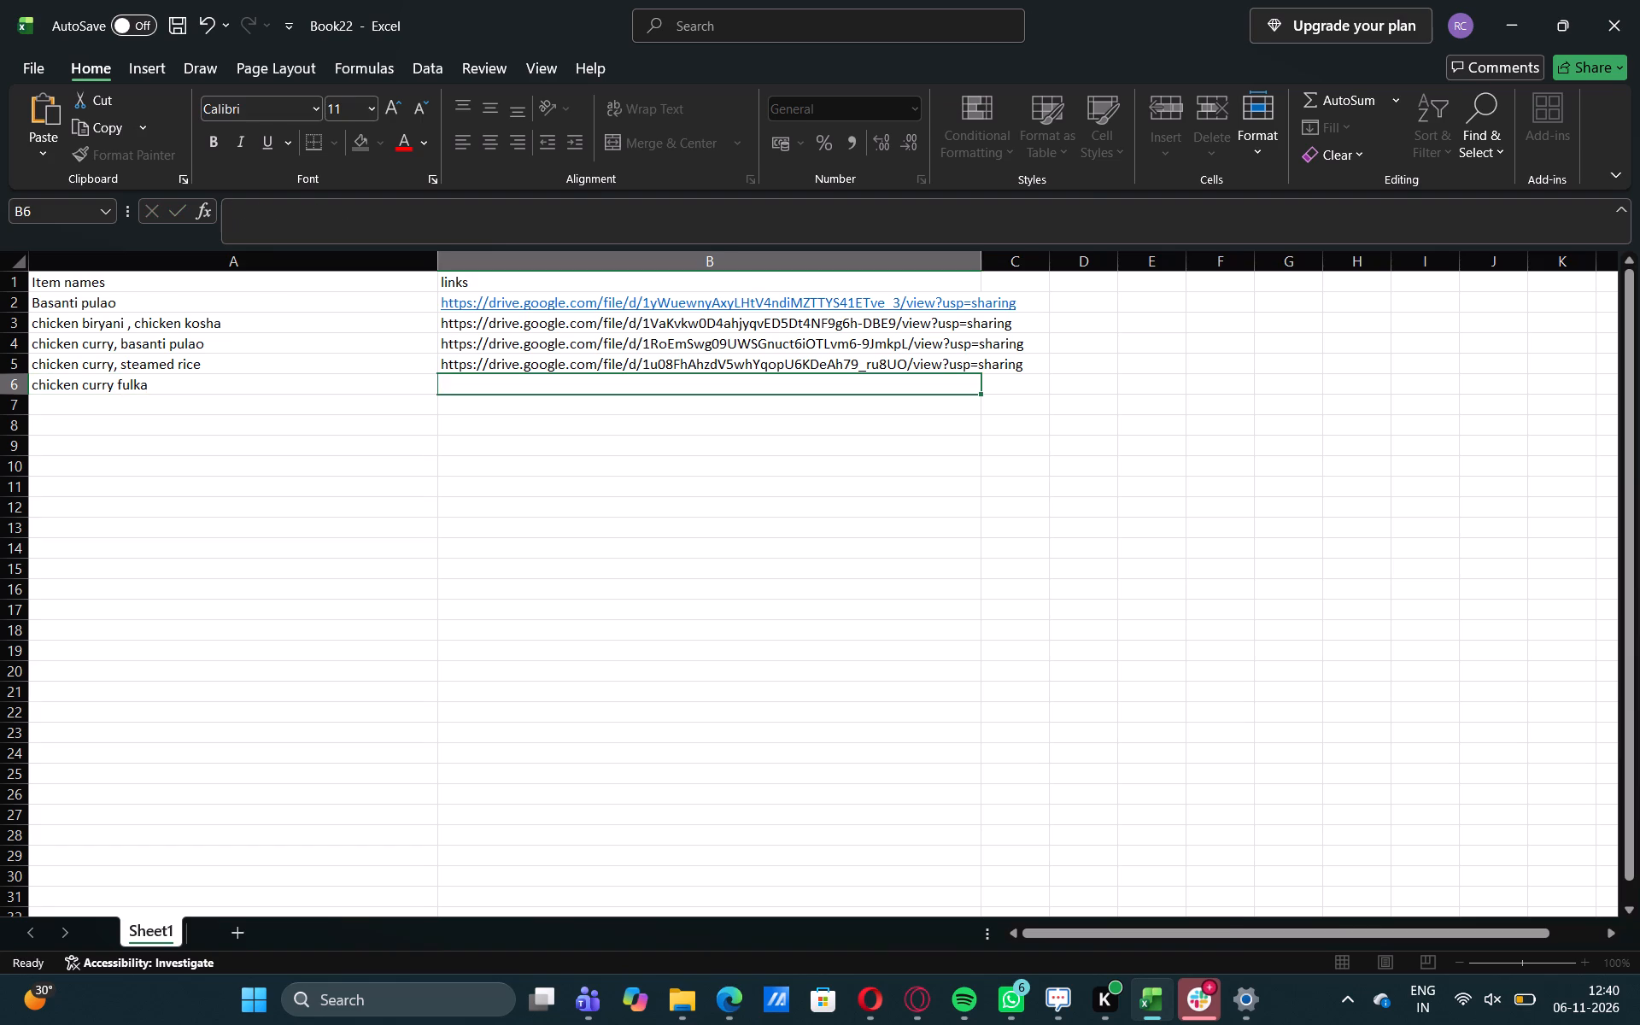
In Google Drive, go to image ACBCA1EF-851E-4038-8BC2-EBEB7C411051.png and set its general access to Anyone with the link.
left_click(1499, 5)
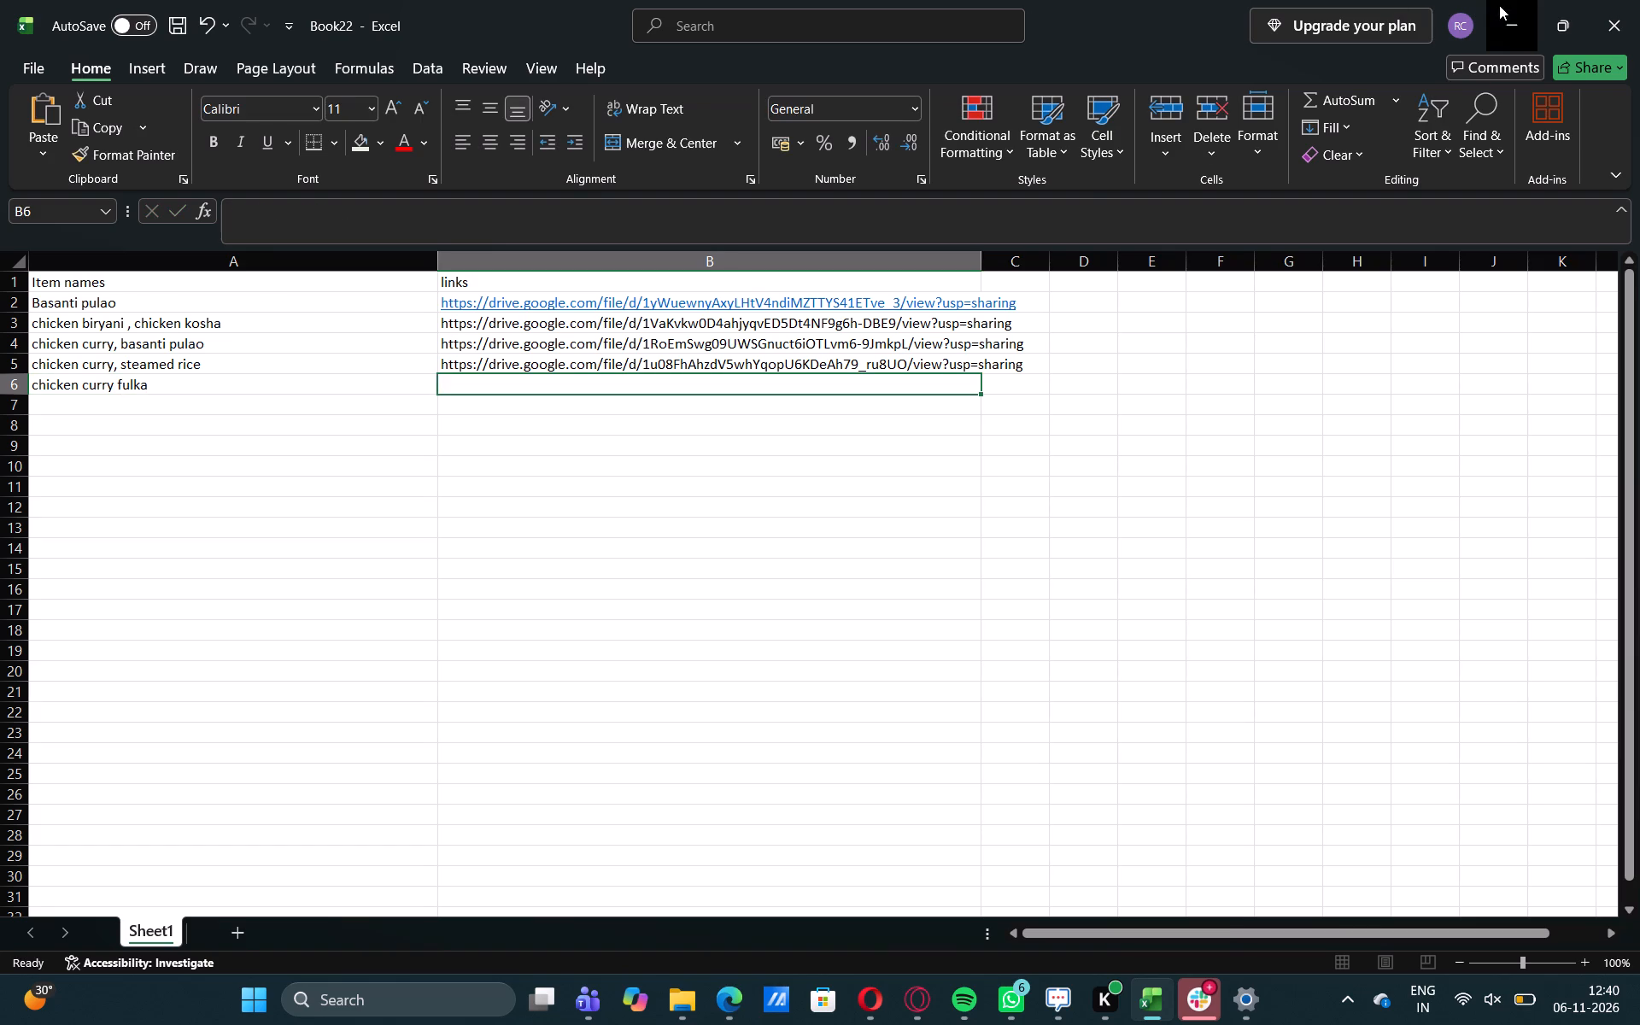
left_click(1593, 534)
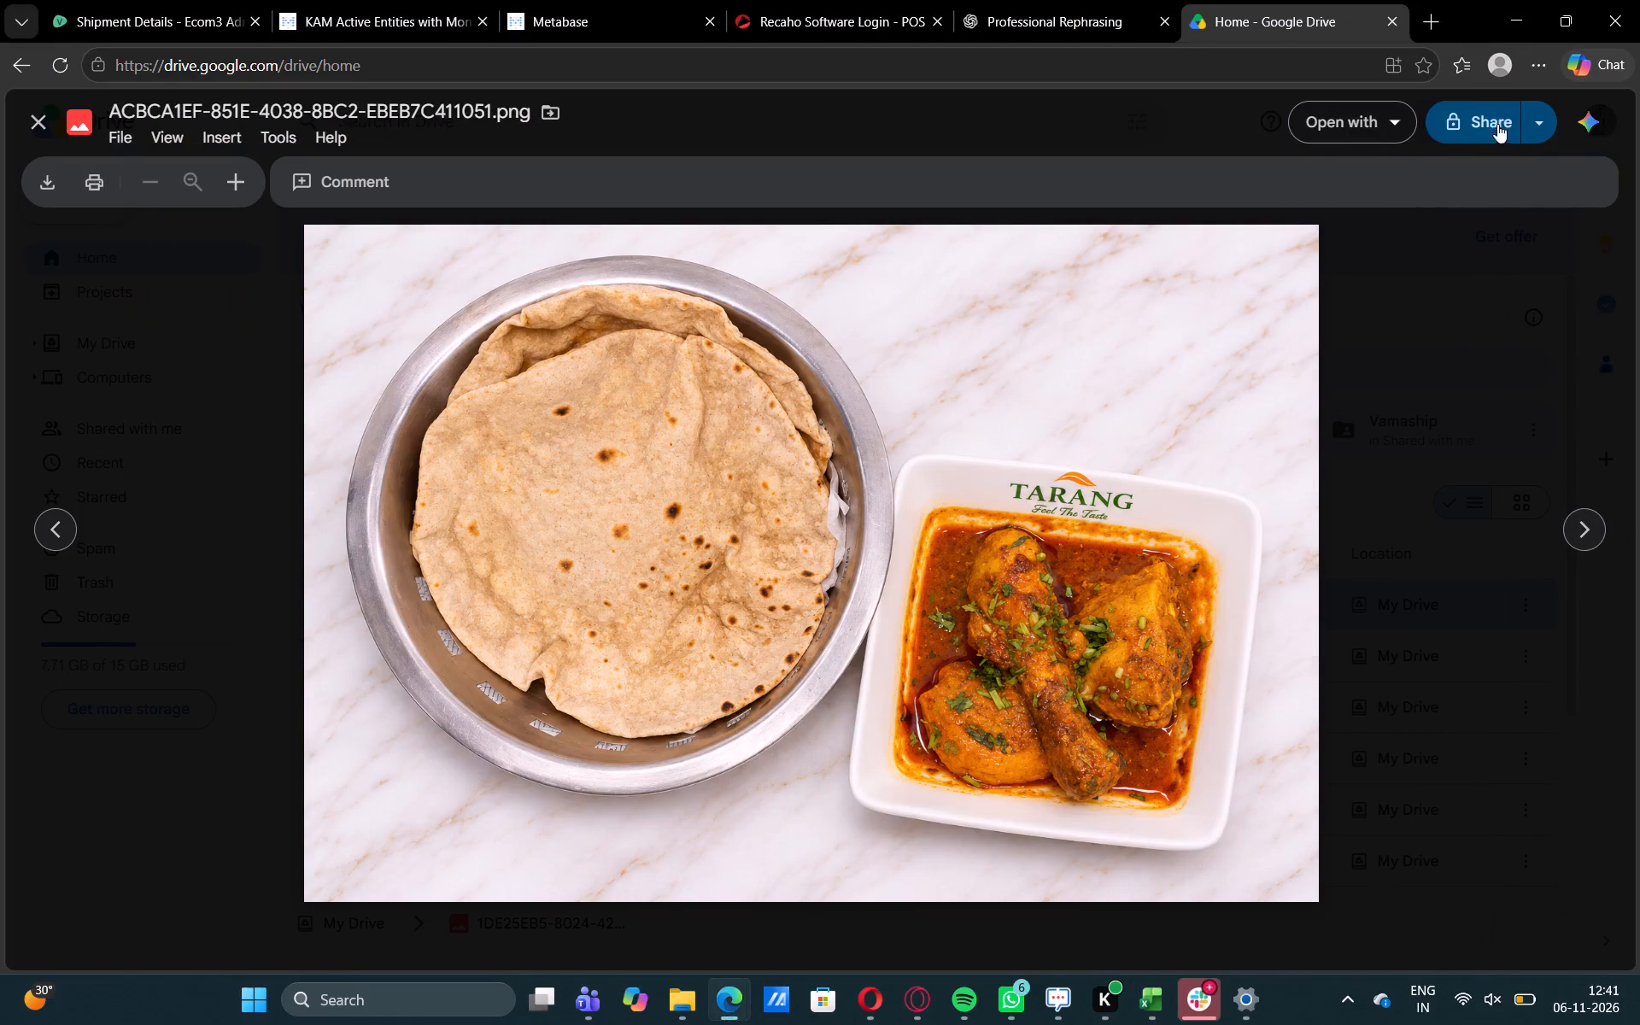
left_click(1450, 124)
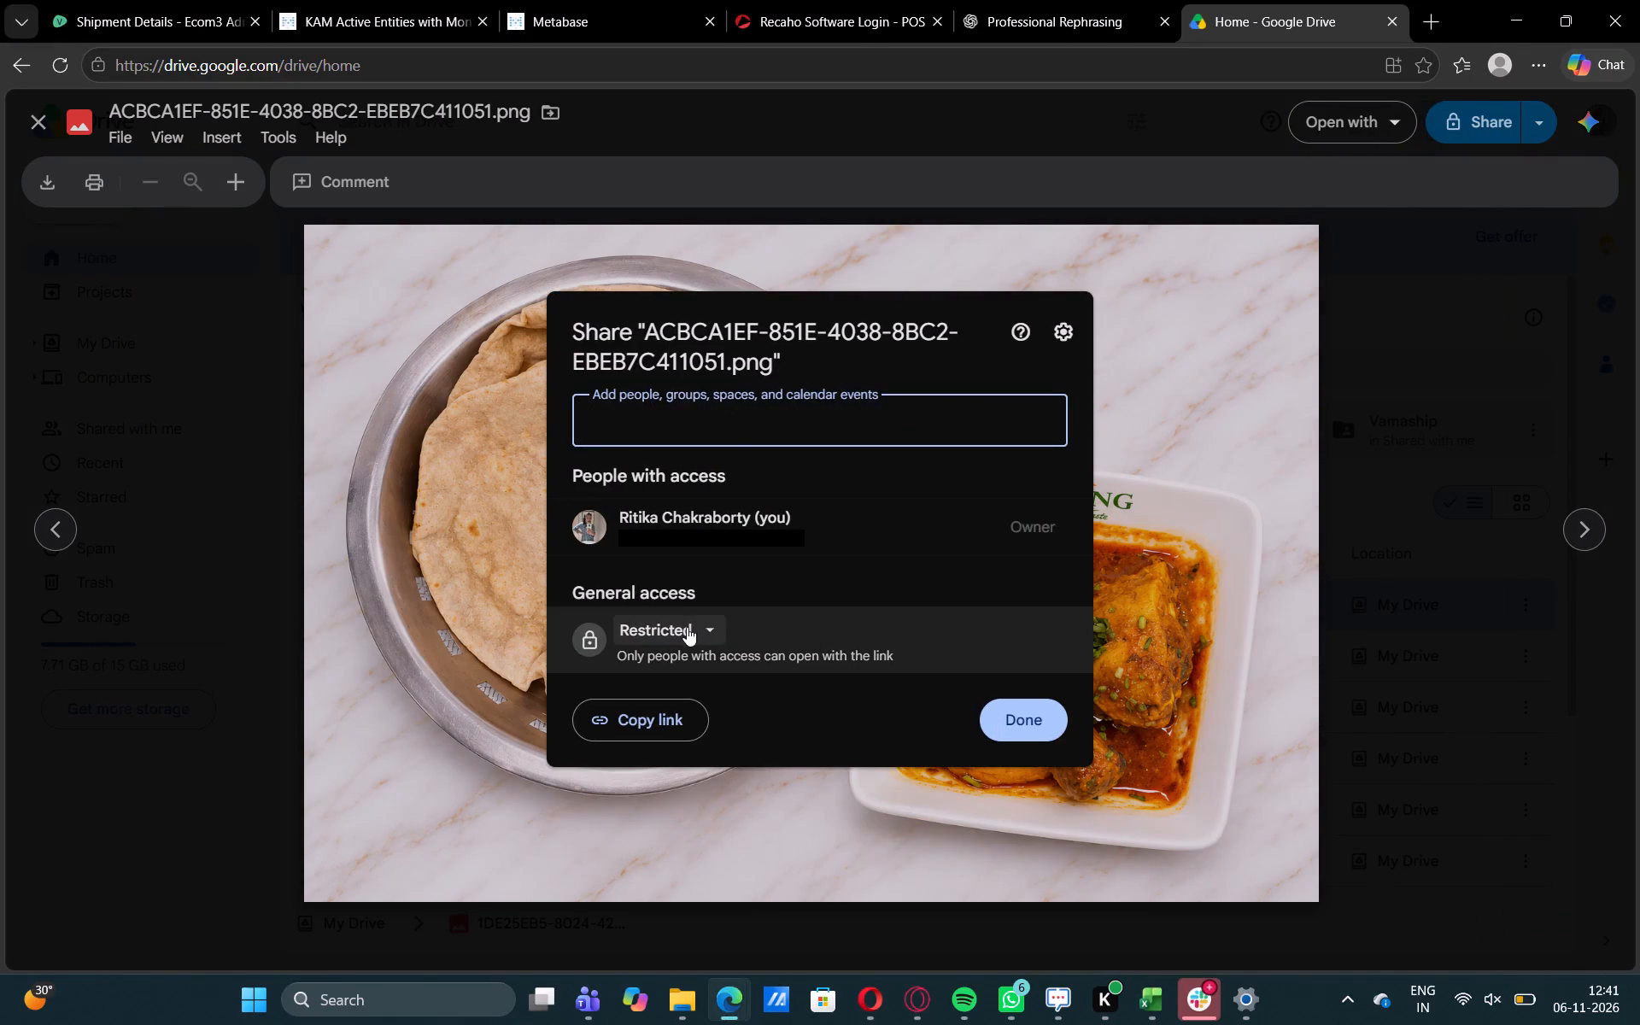
left_click(707, 629)
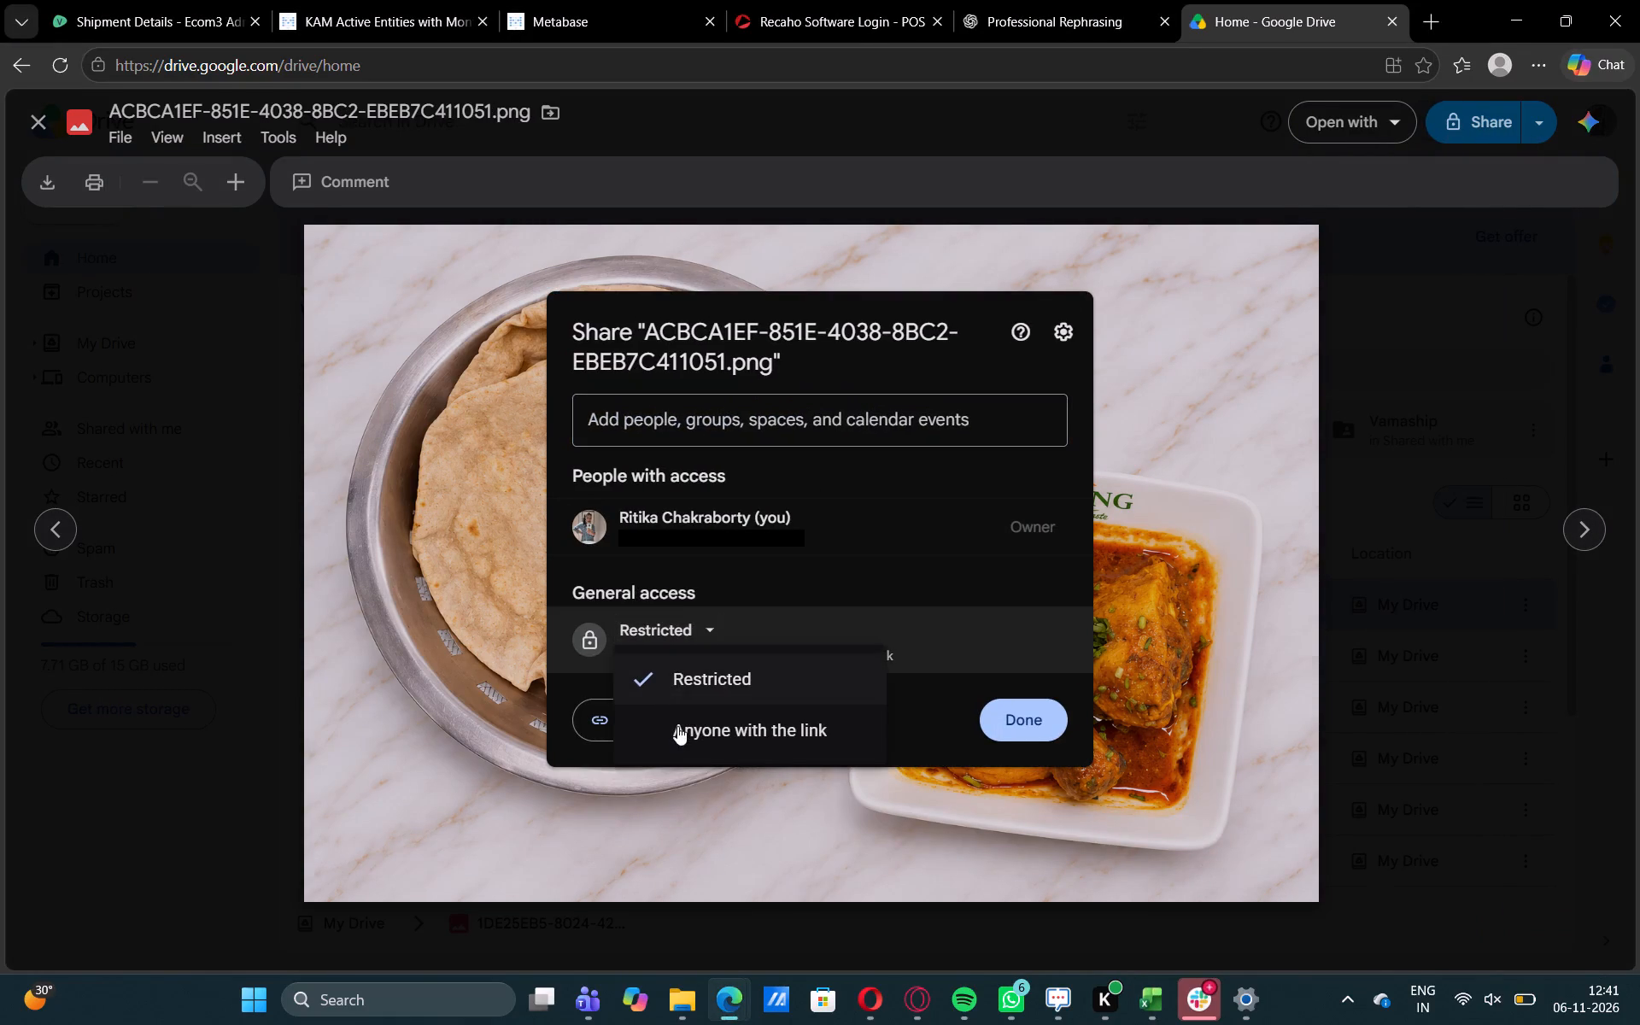
left_click(677, 726)
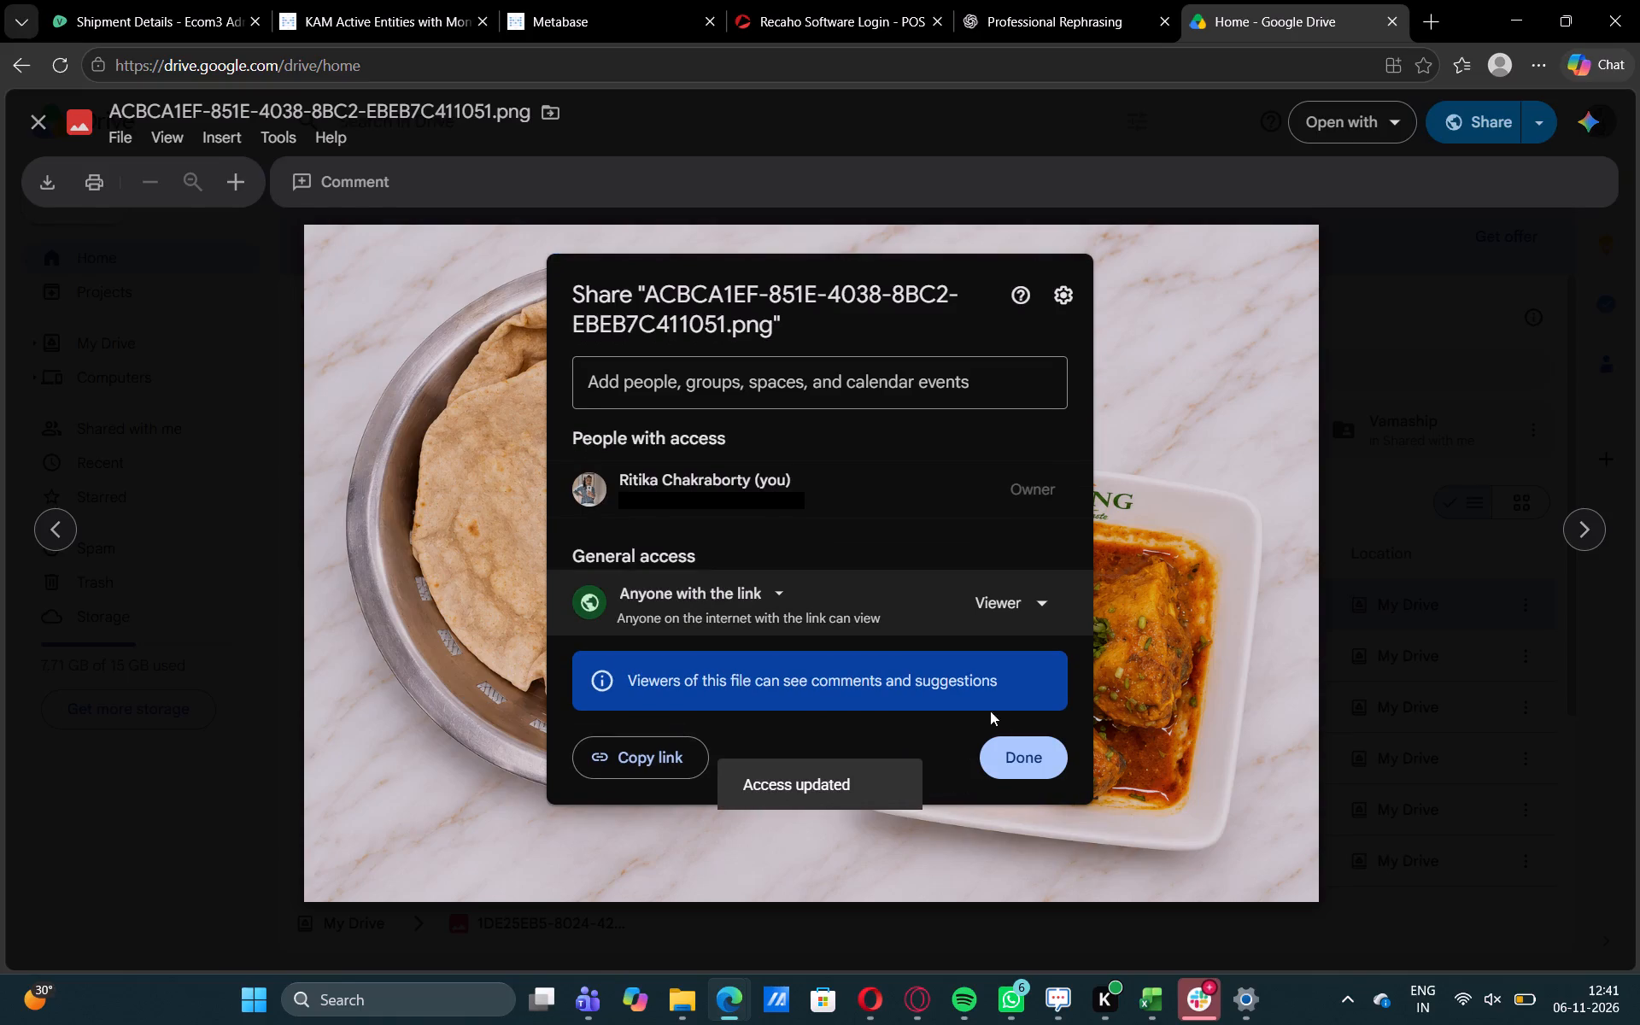
left_click(1027, 754)
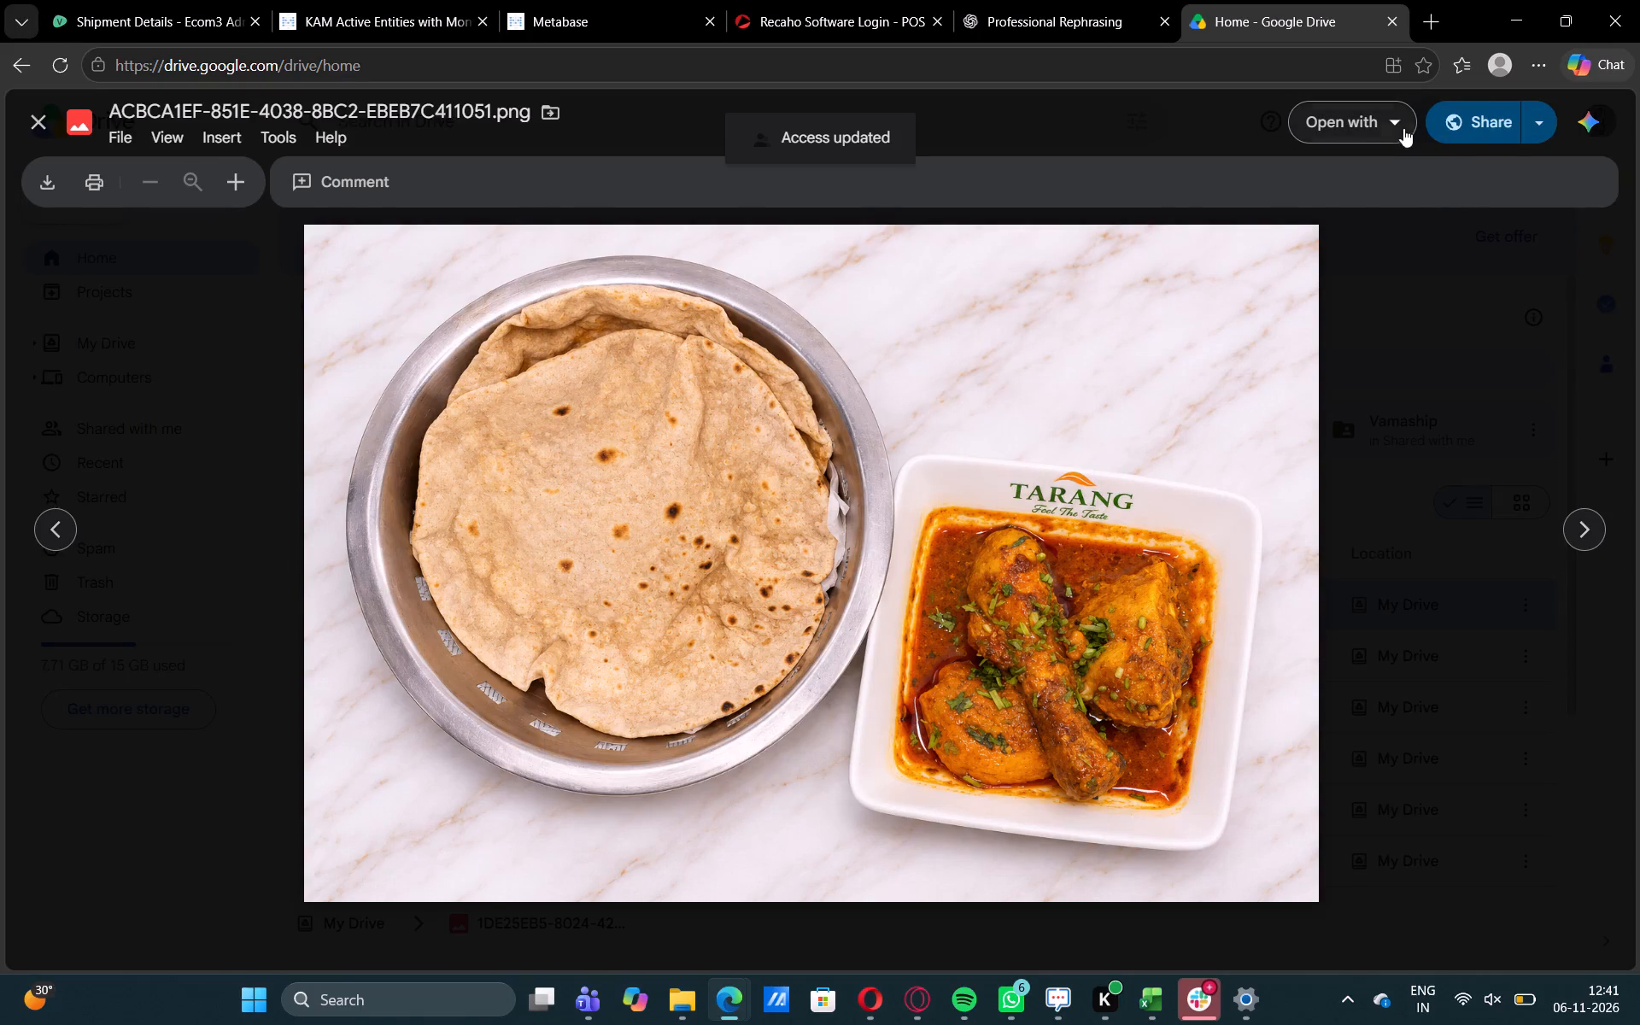
Copy the chicken curry and fulka image's share link into cell B6 of Book22 in Excel.
left_click(1532, 120)
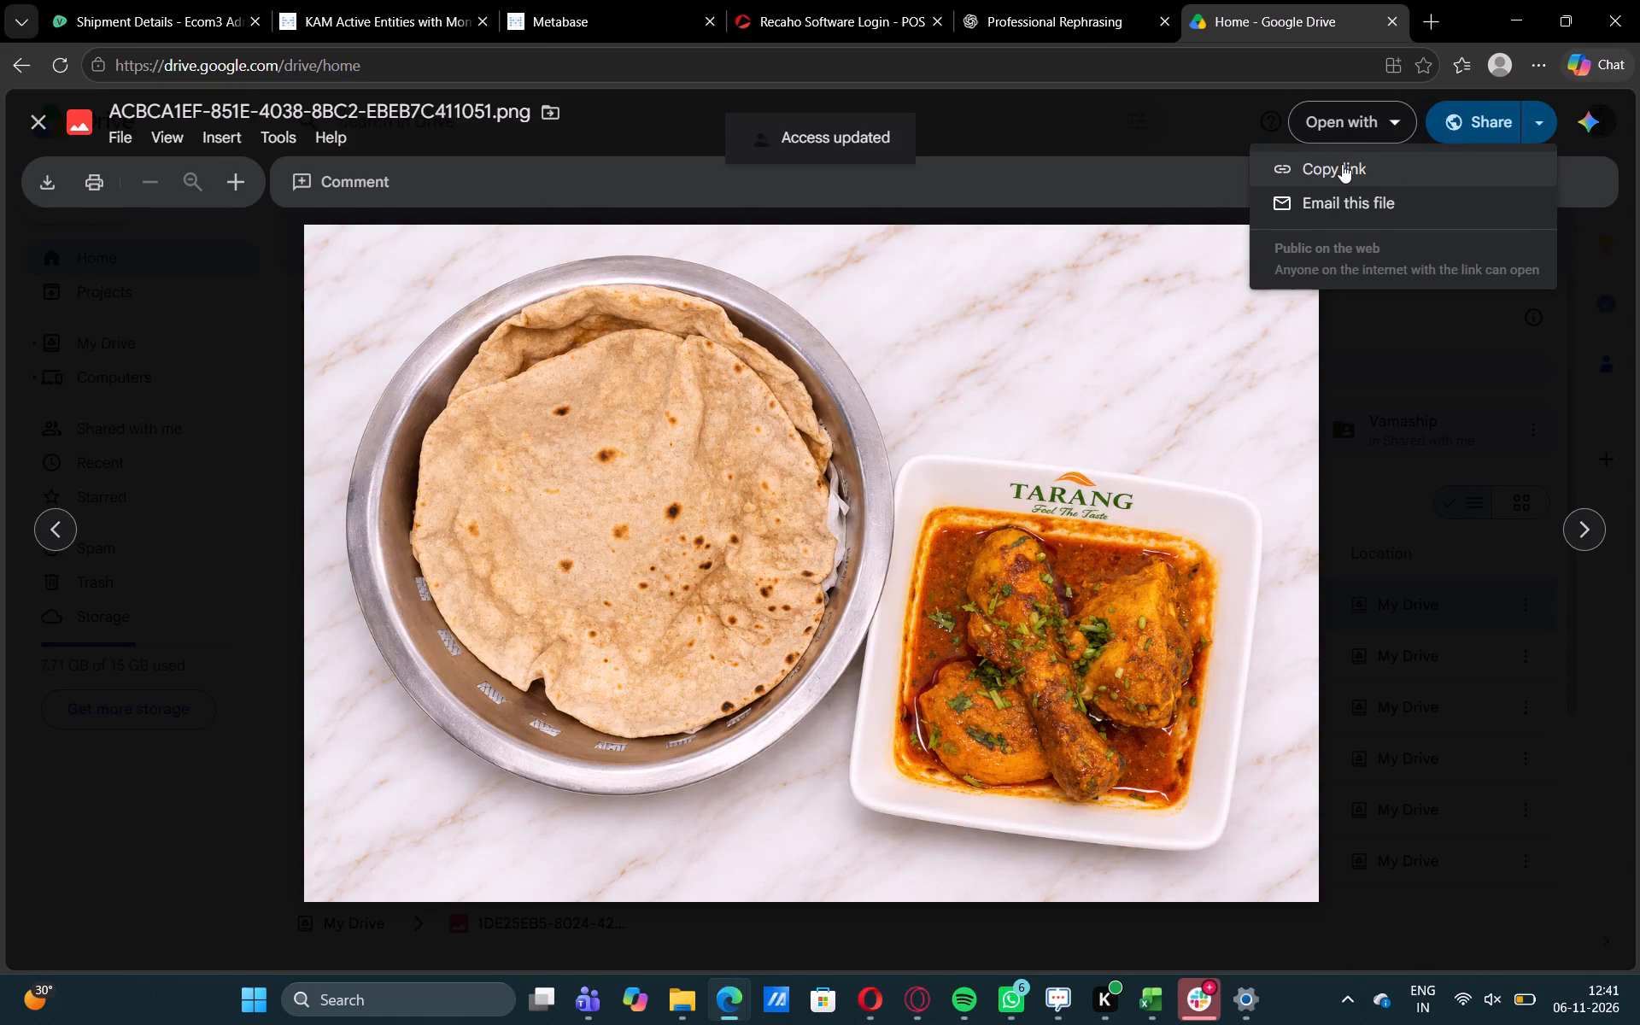
left_click(1342, 164)
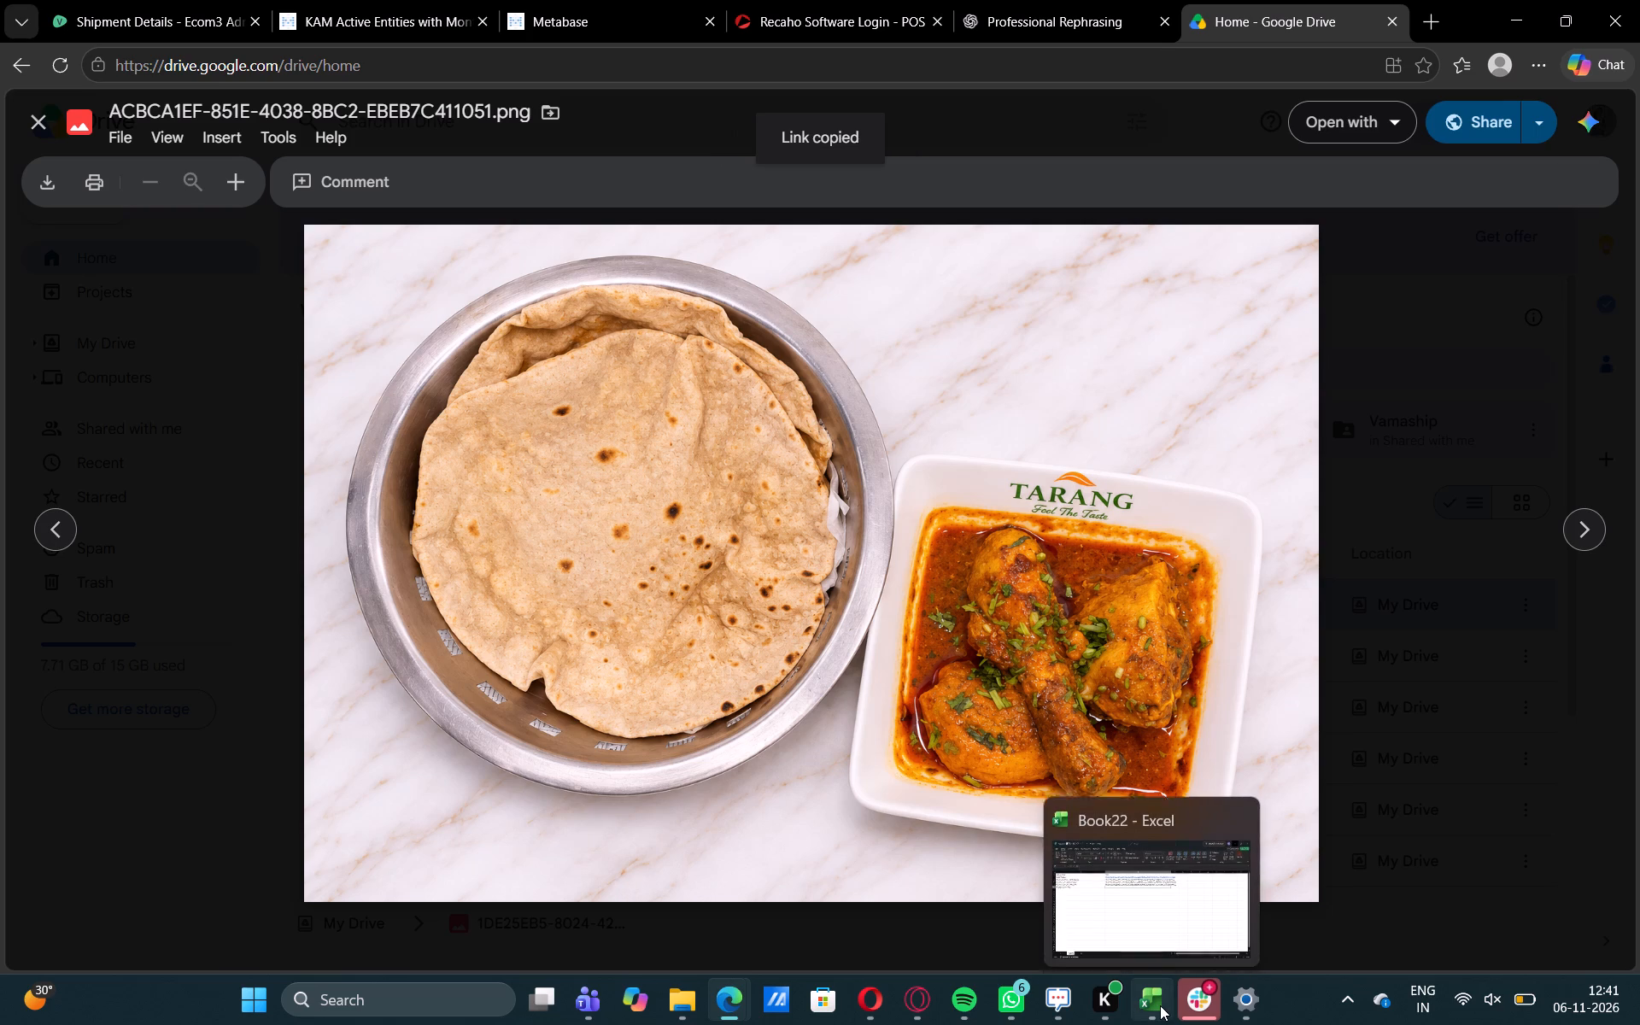
left_click(1137, 924)
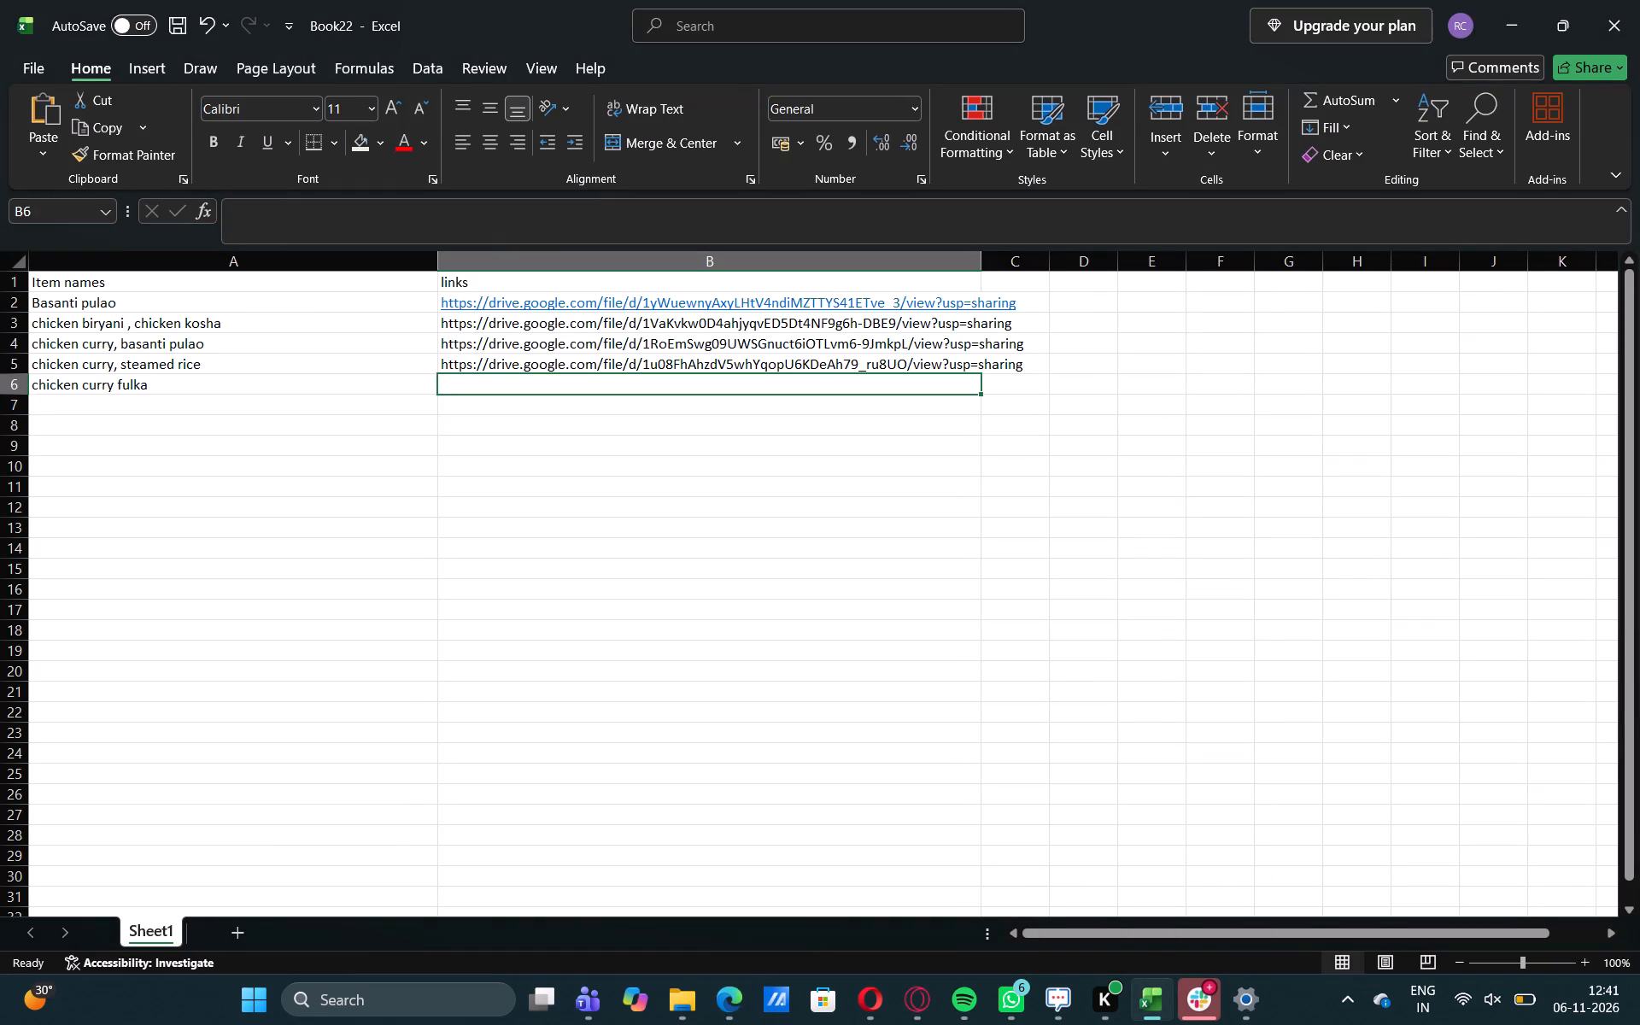
left_click(506, 392)
left_click(503, 386)
key("ctrl+v")
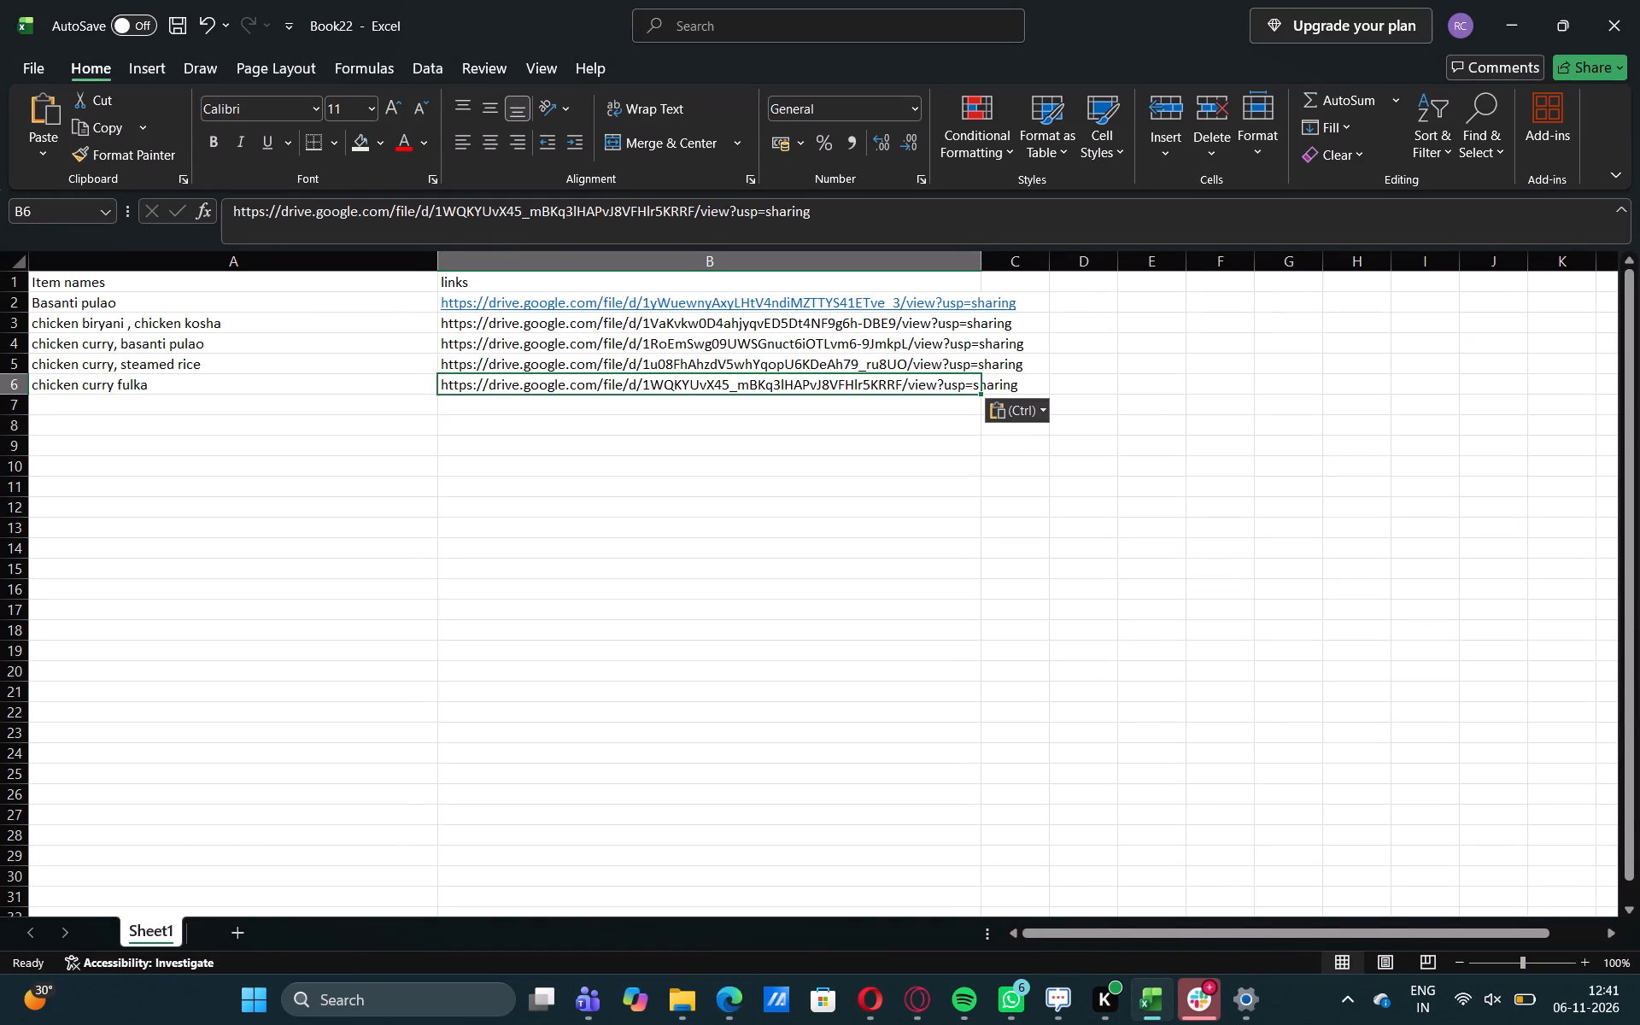
left_click(226, 404)
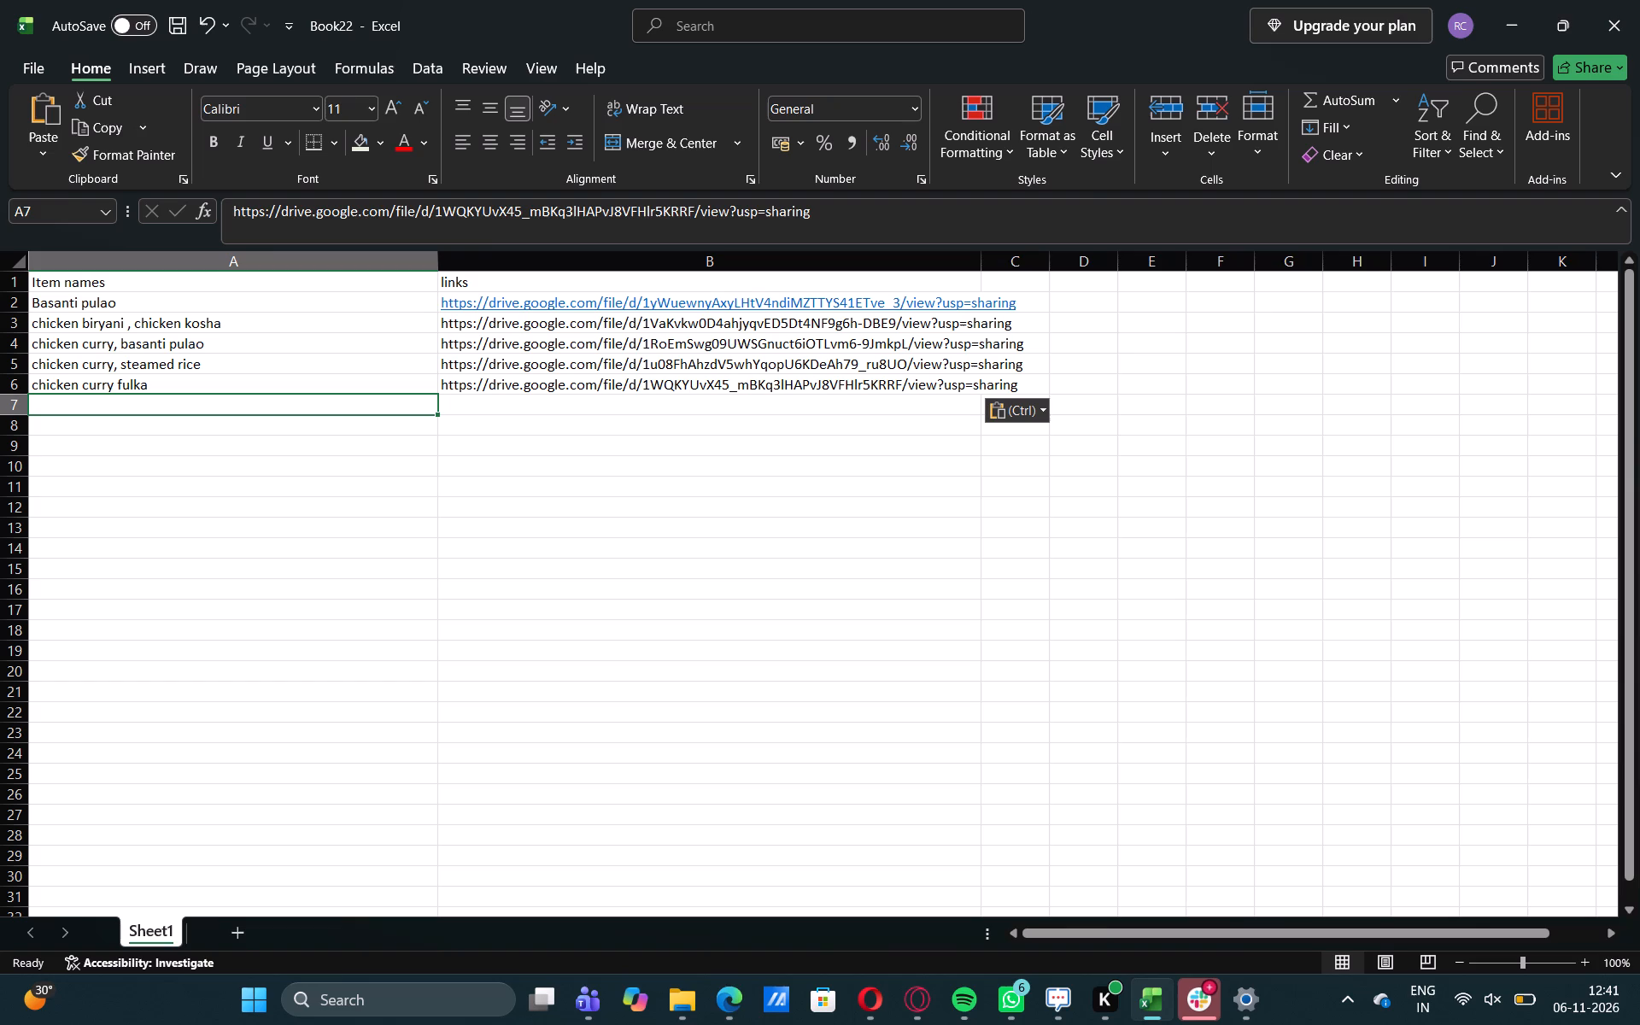
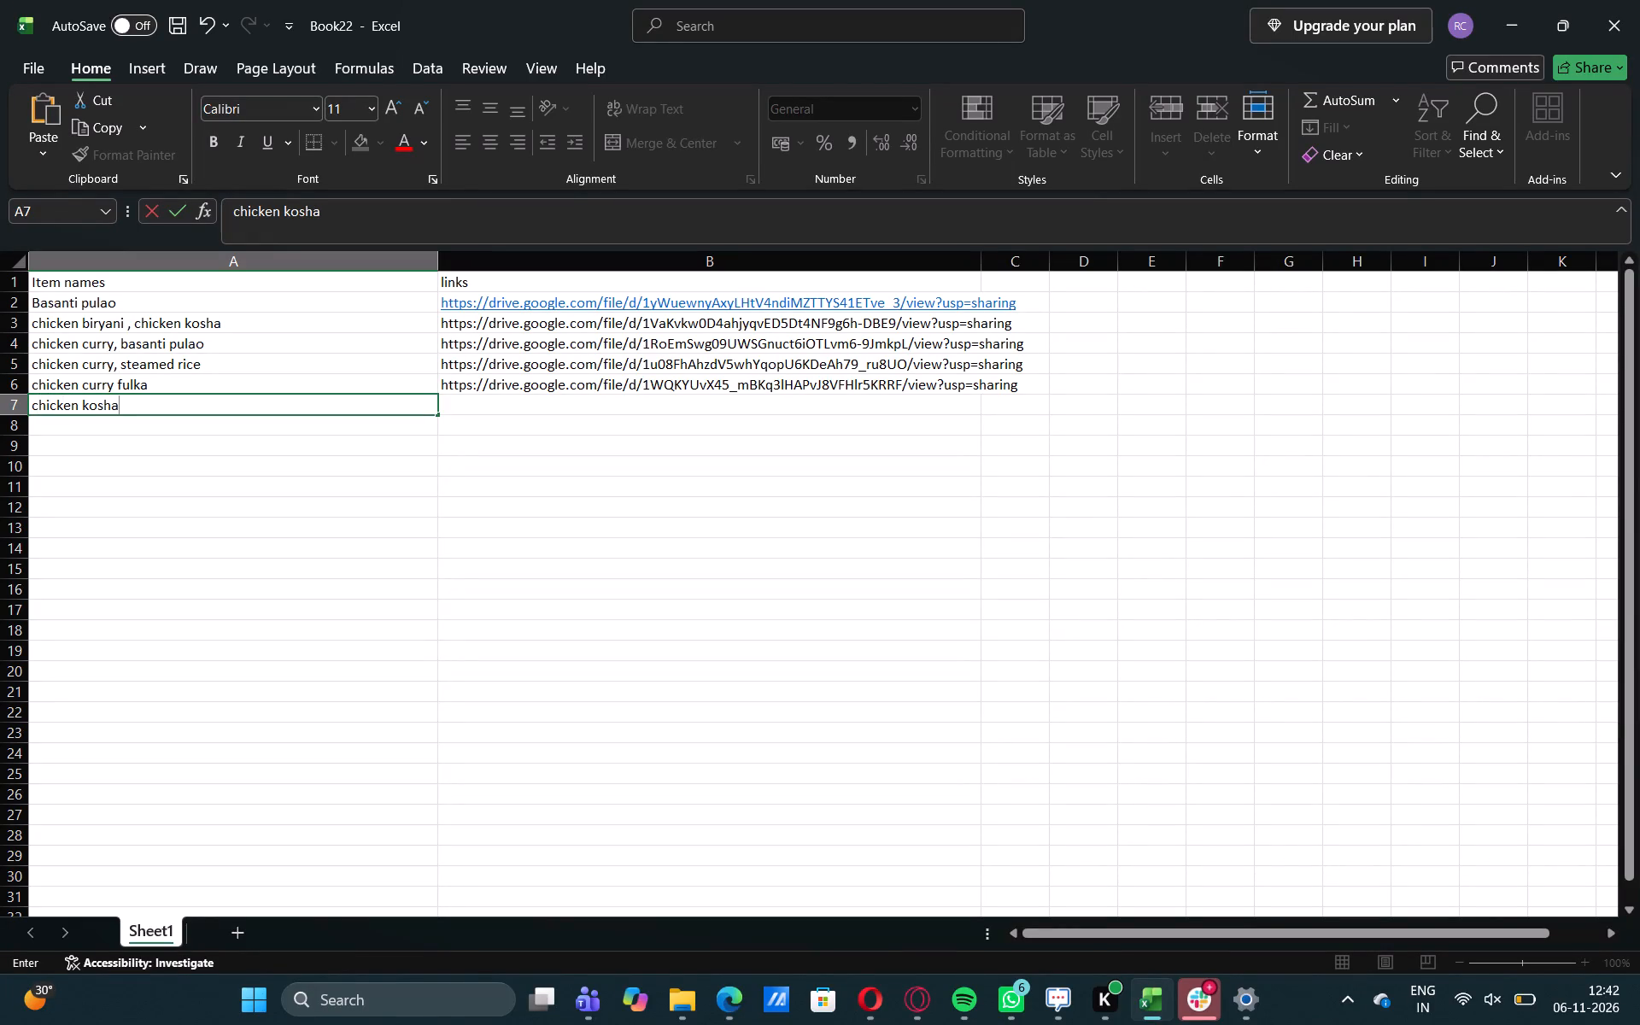
Commit "chicken kosha" in cell A7 and enter "chilli paneer" as the item name in cell A8.
key("Return")
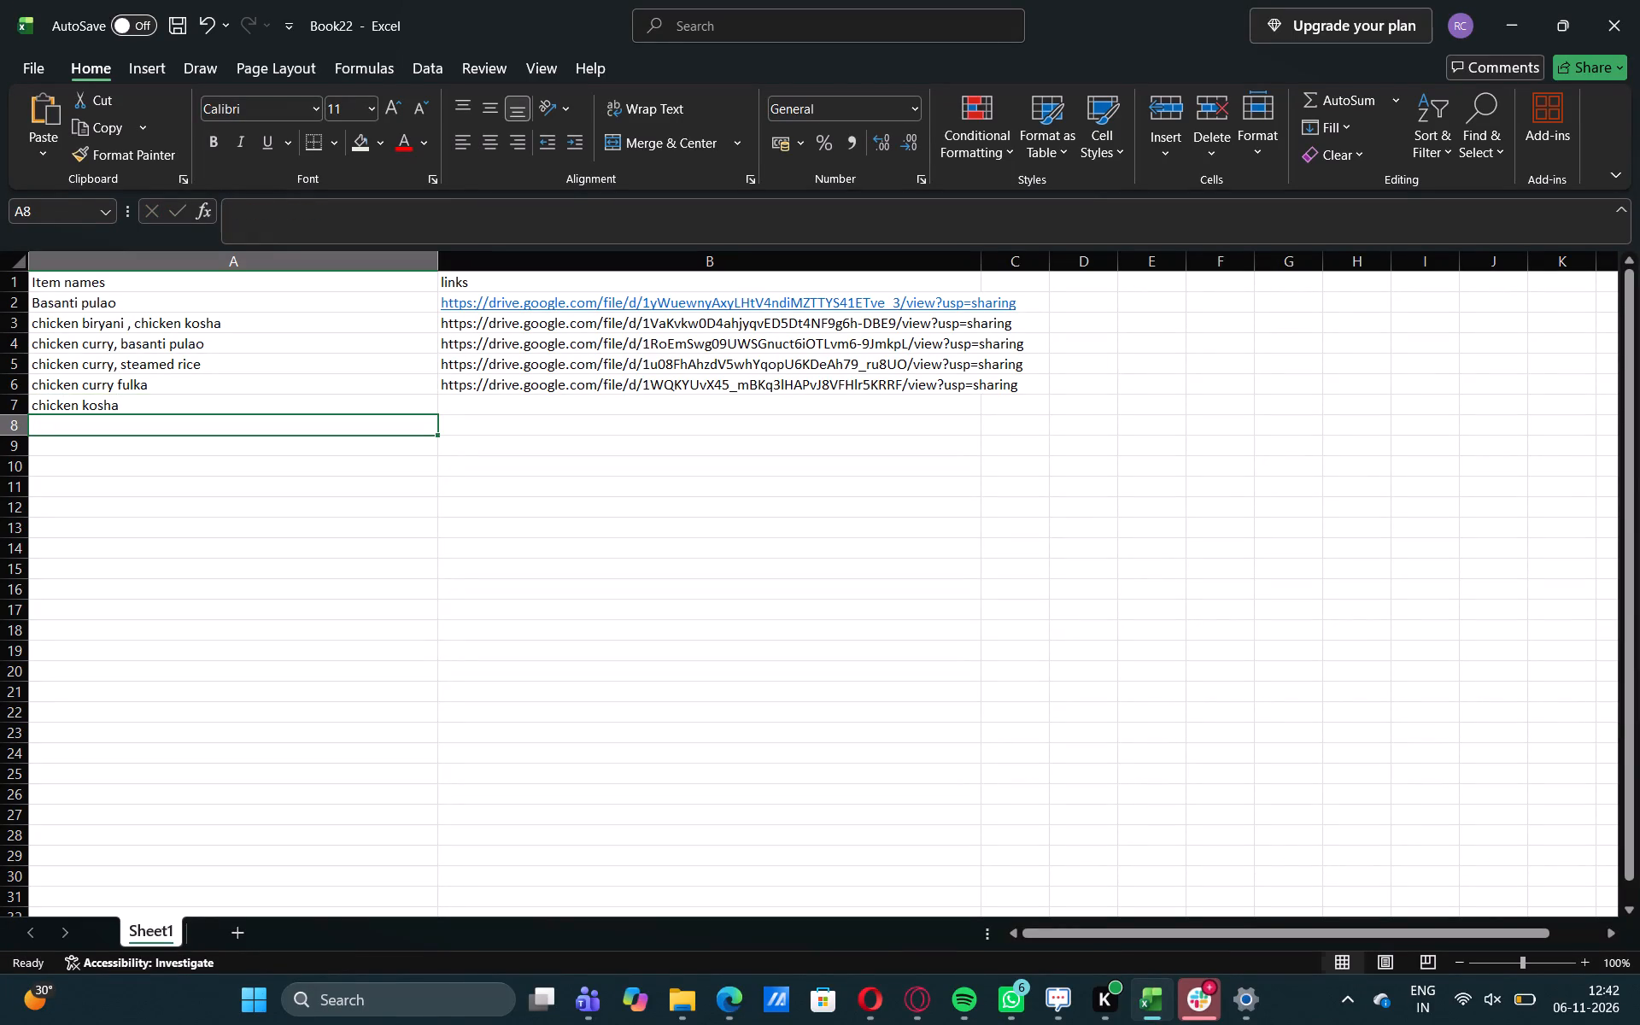
type("chilli p")
type("aneer")
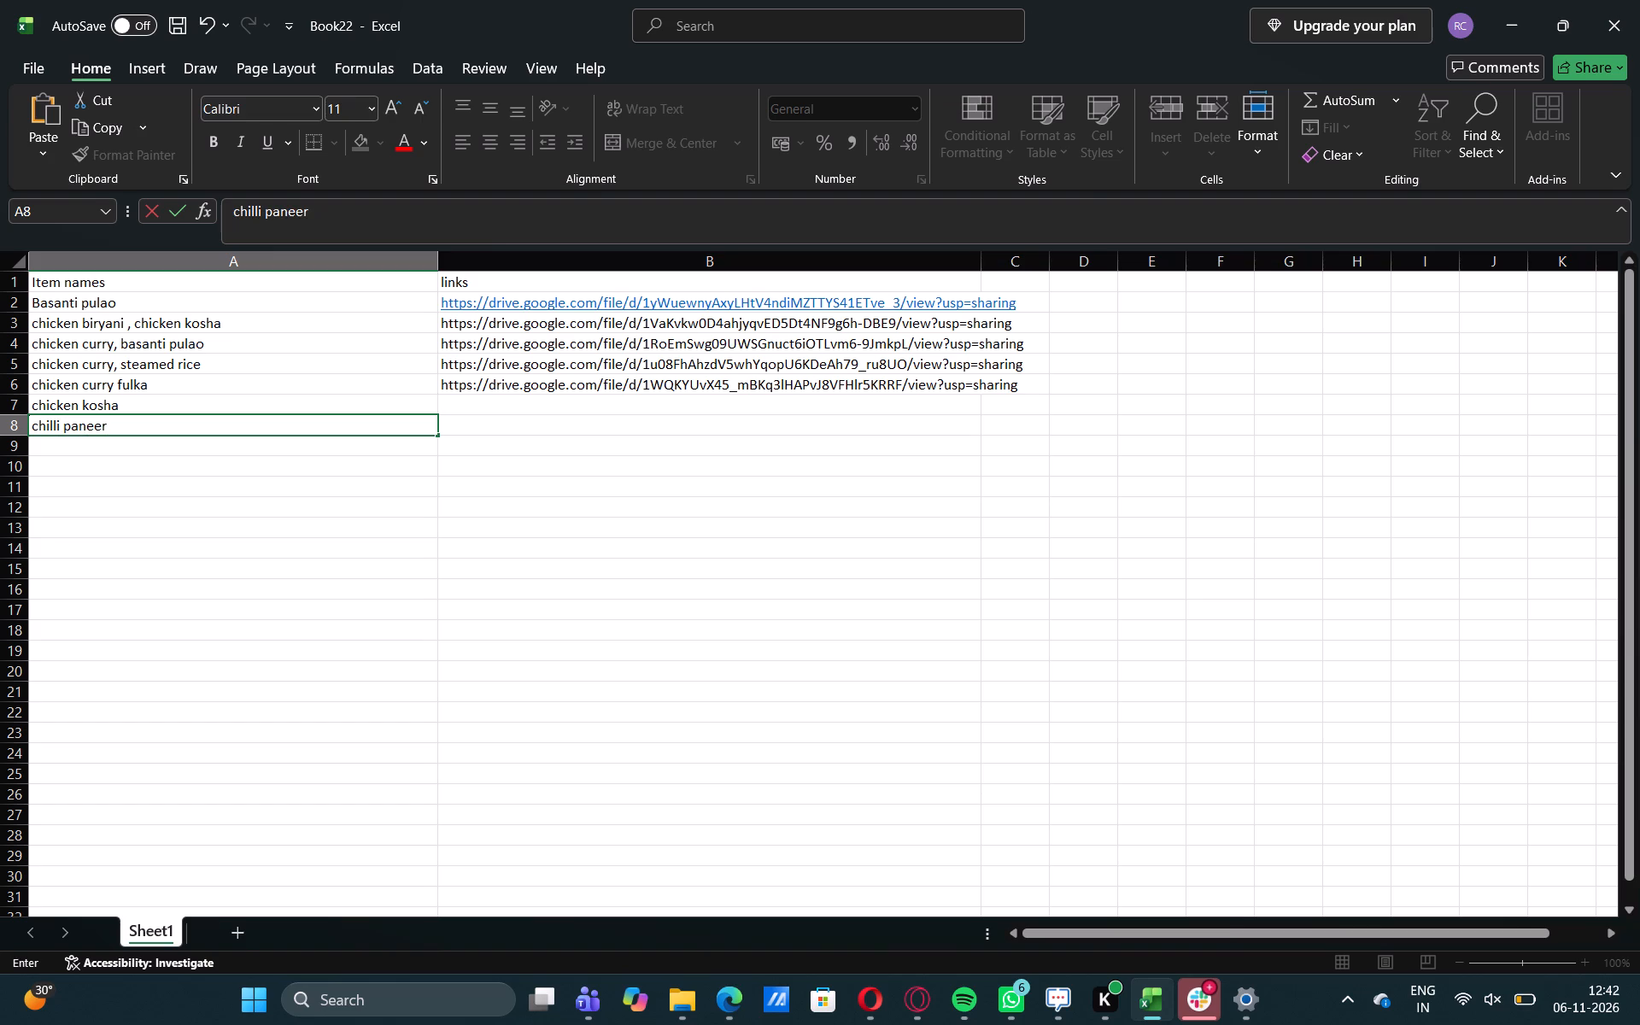
key("Return")
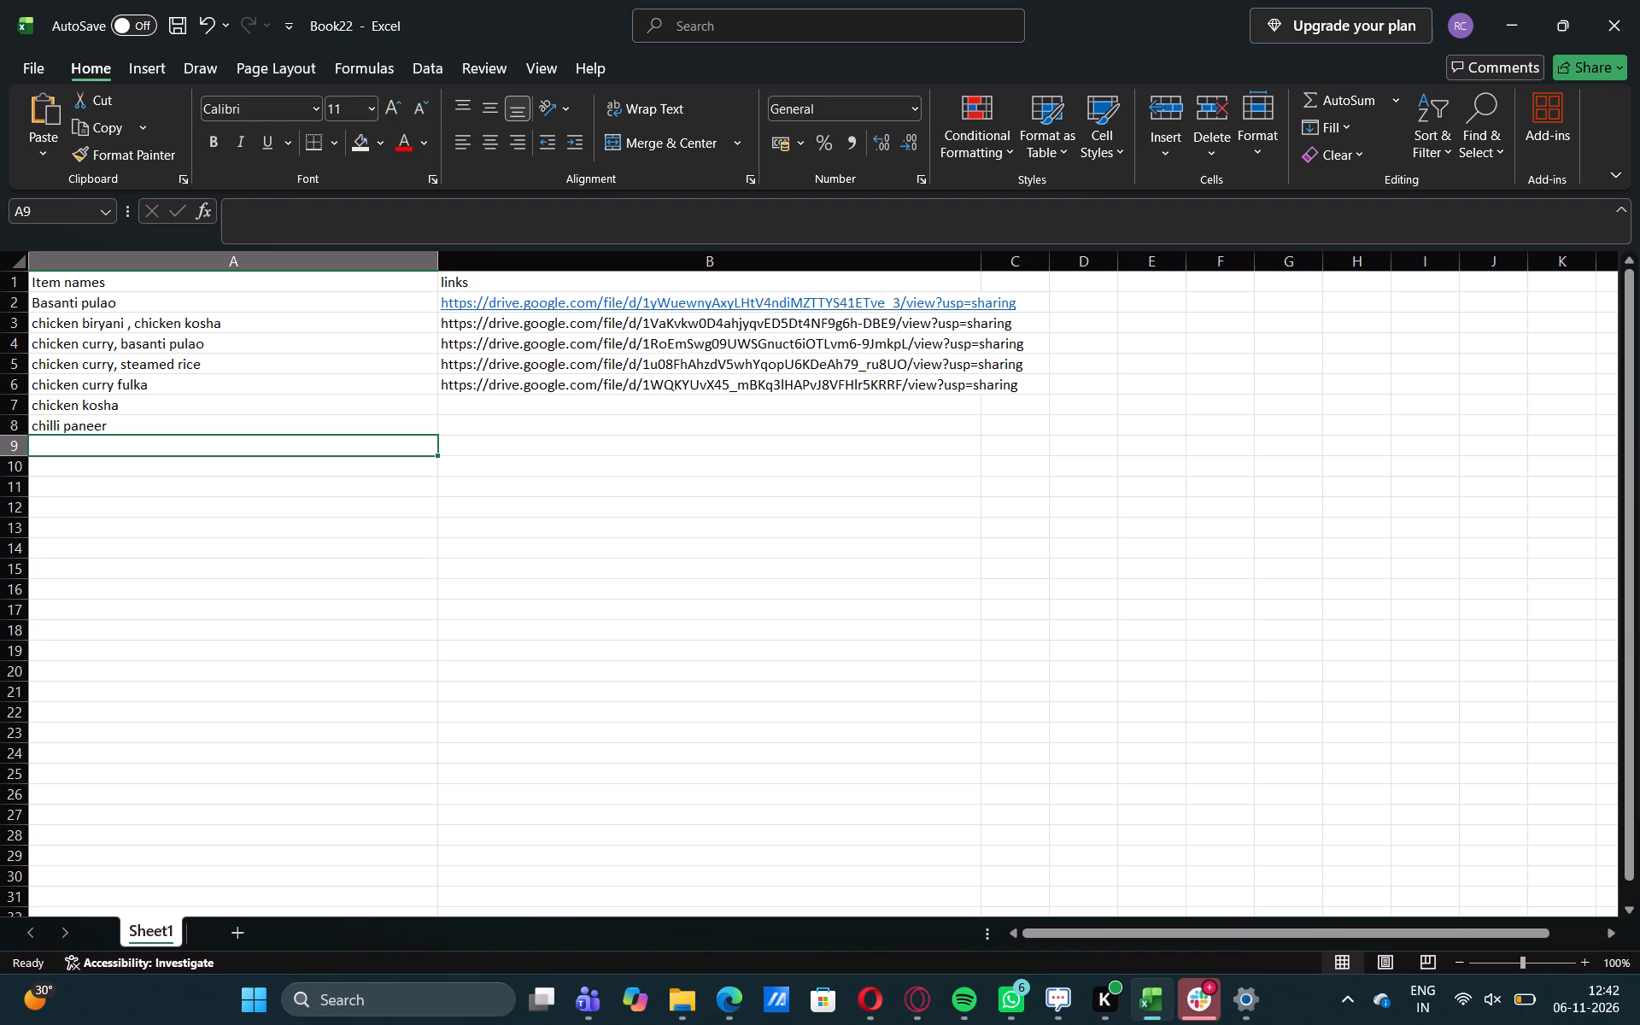
Enter the item names "dal makhani" in cell A9 and "egg curry and rice" in cell A10.
type("dal")
key("space")
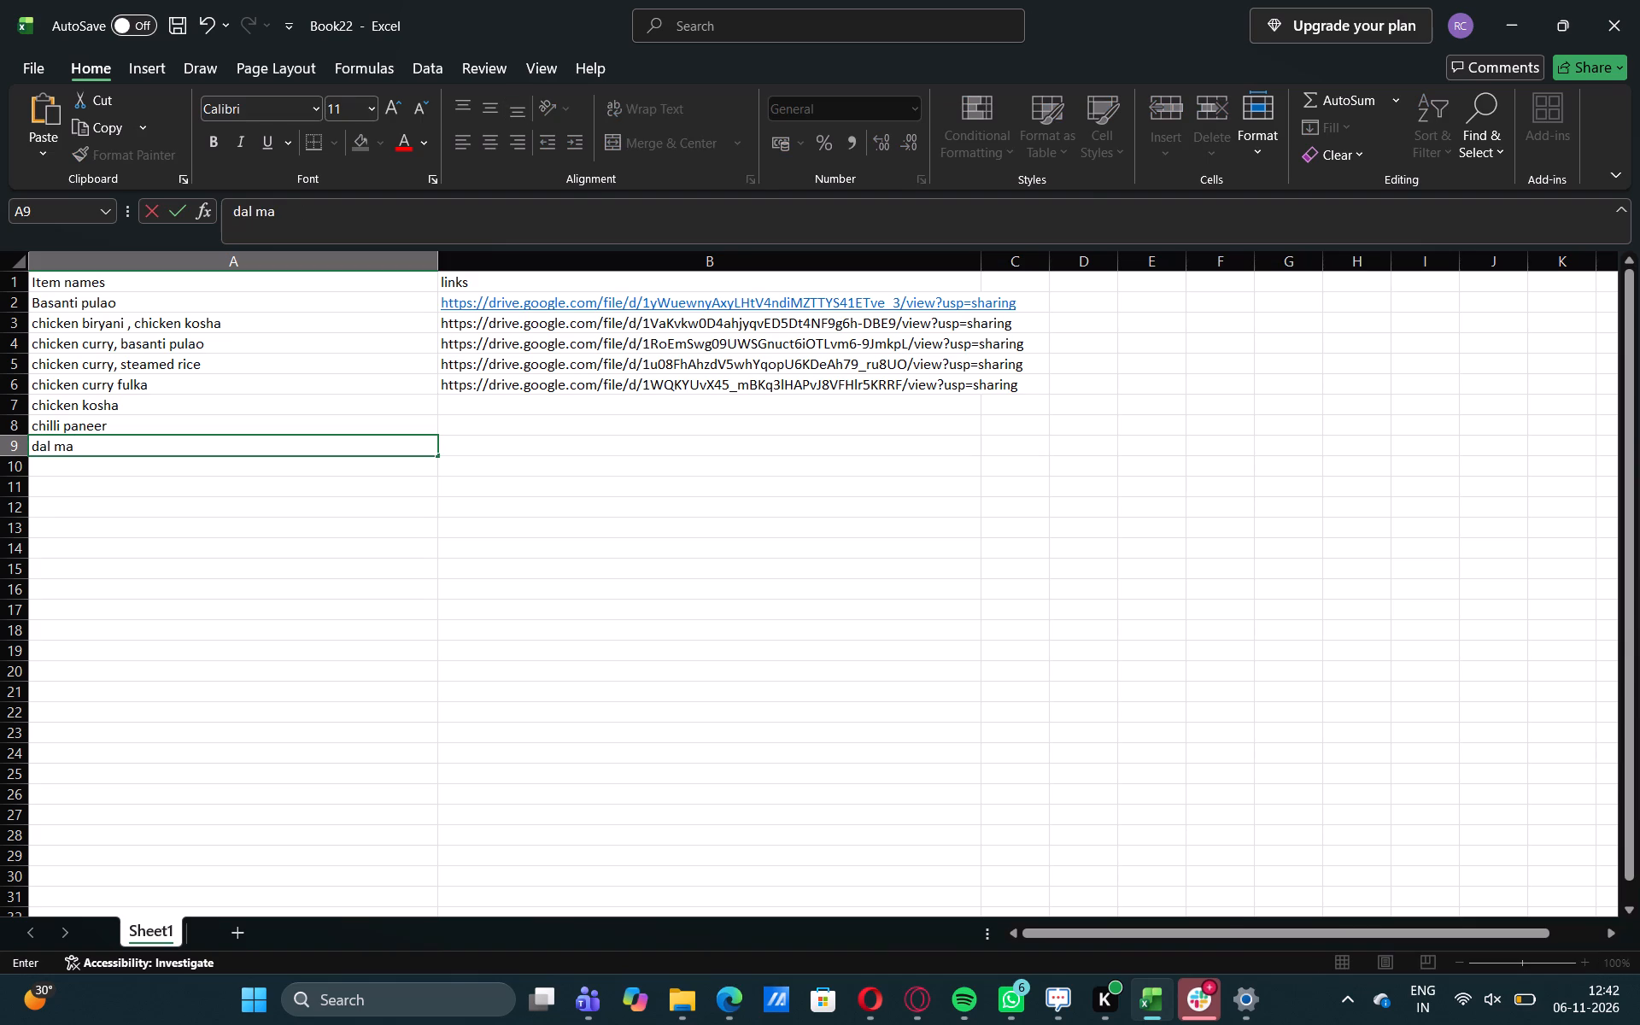
type("khani")
key("Return")
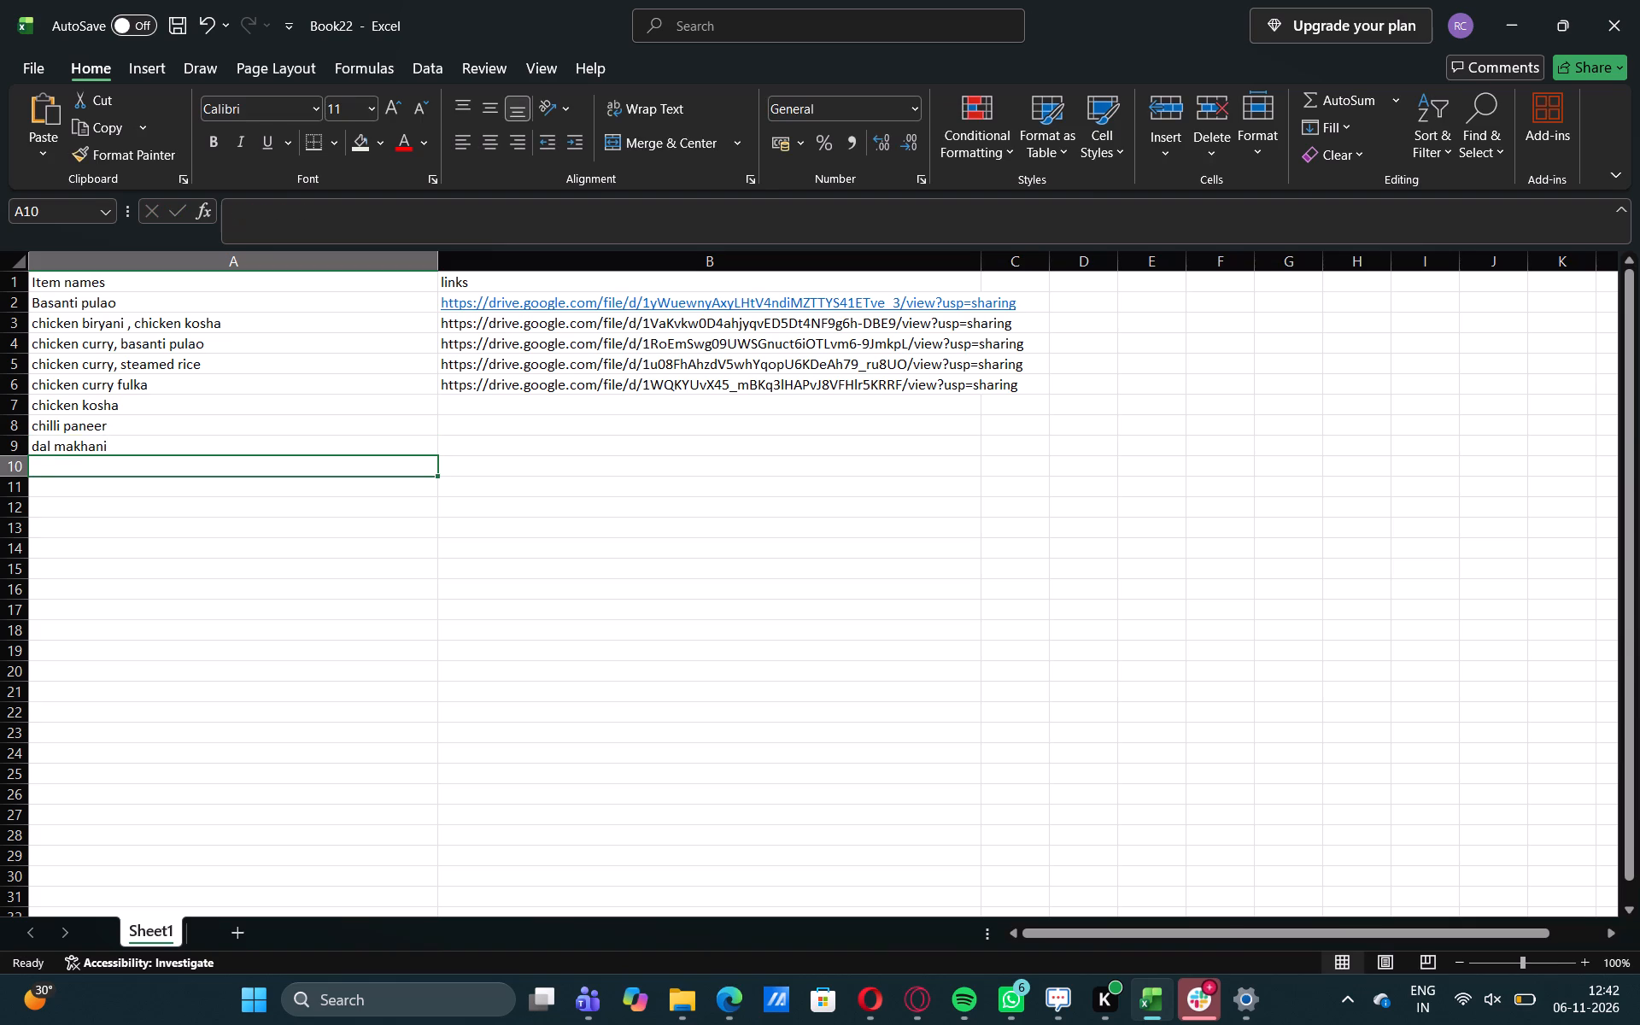
type("egg cur")
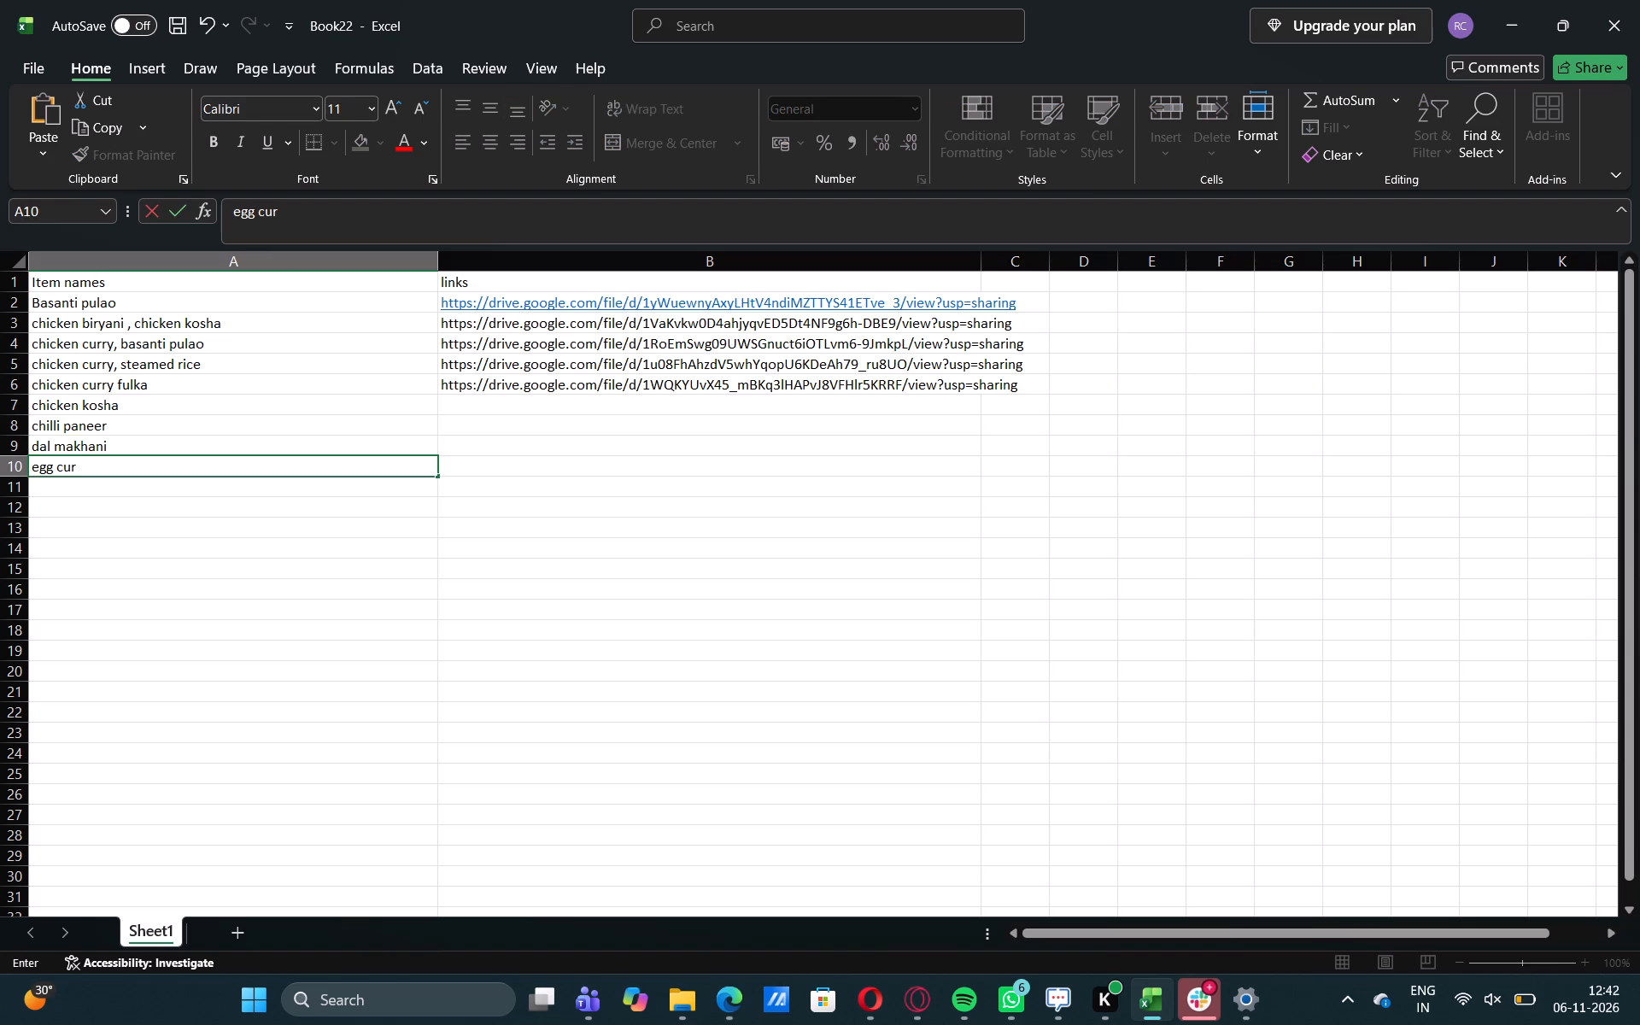
type("ry and rice")
key("space")
key("Return")
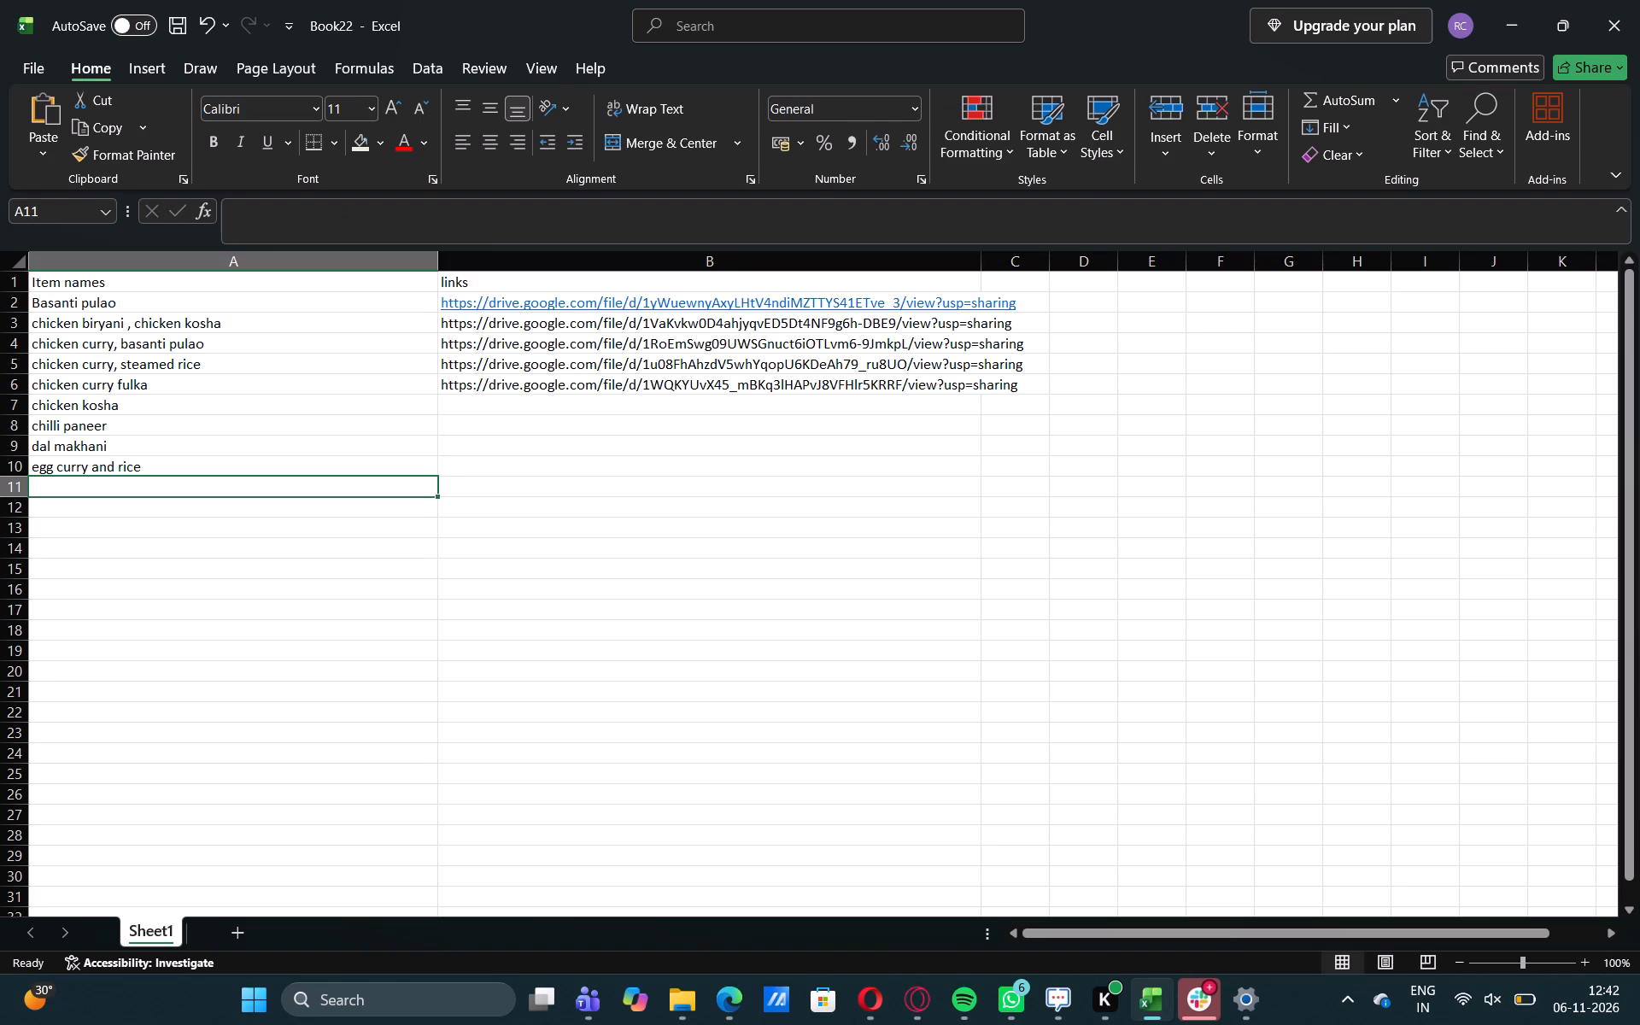
Enter "jeera rice , dal makhani , paneer makhani" as the item name in cell A11.
type("jeera rice")
key("space")
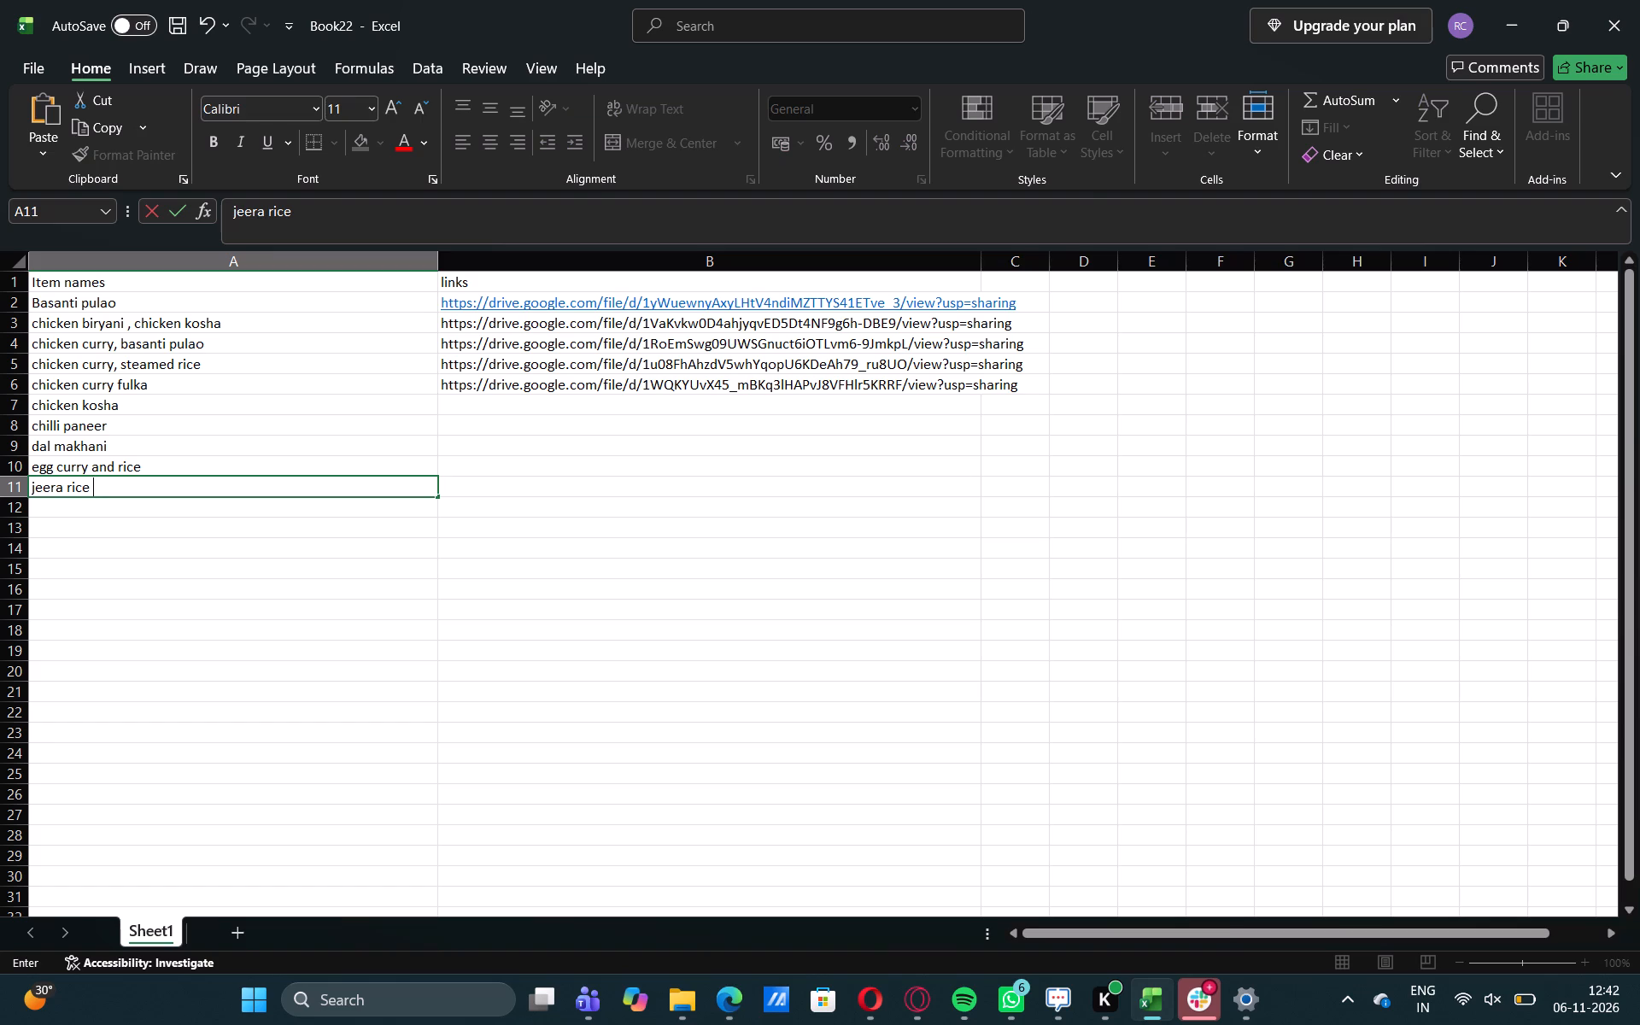
type(", dal makhani ,")
key("space")
type("paneer")
key("space")
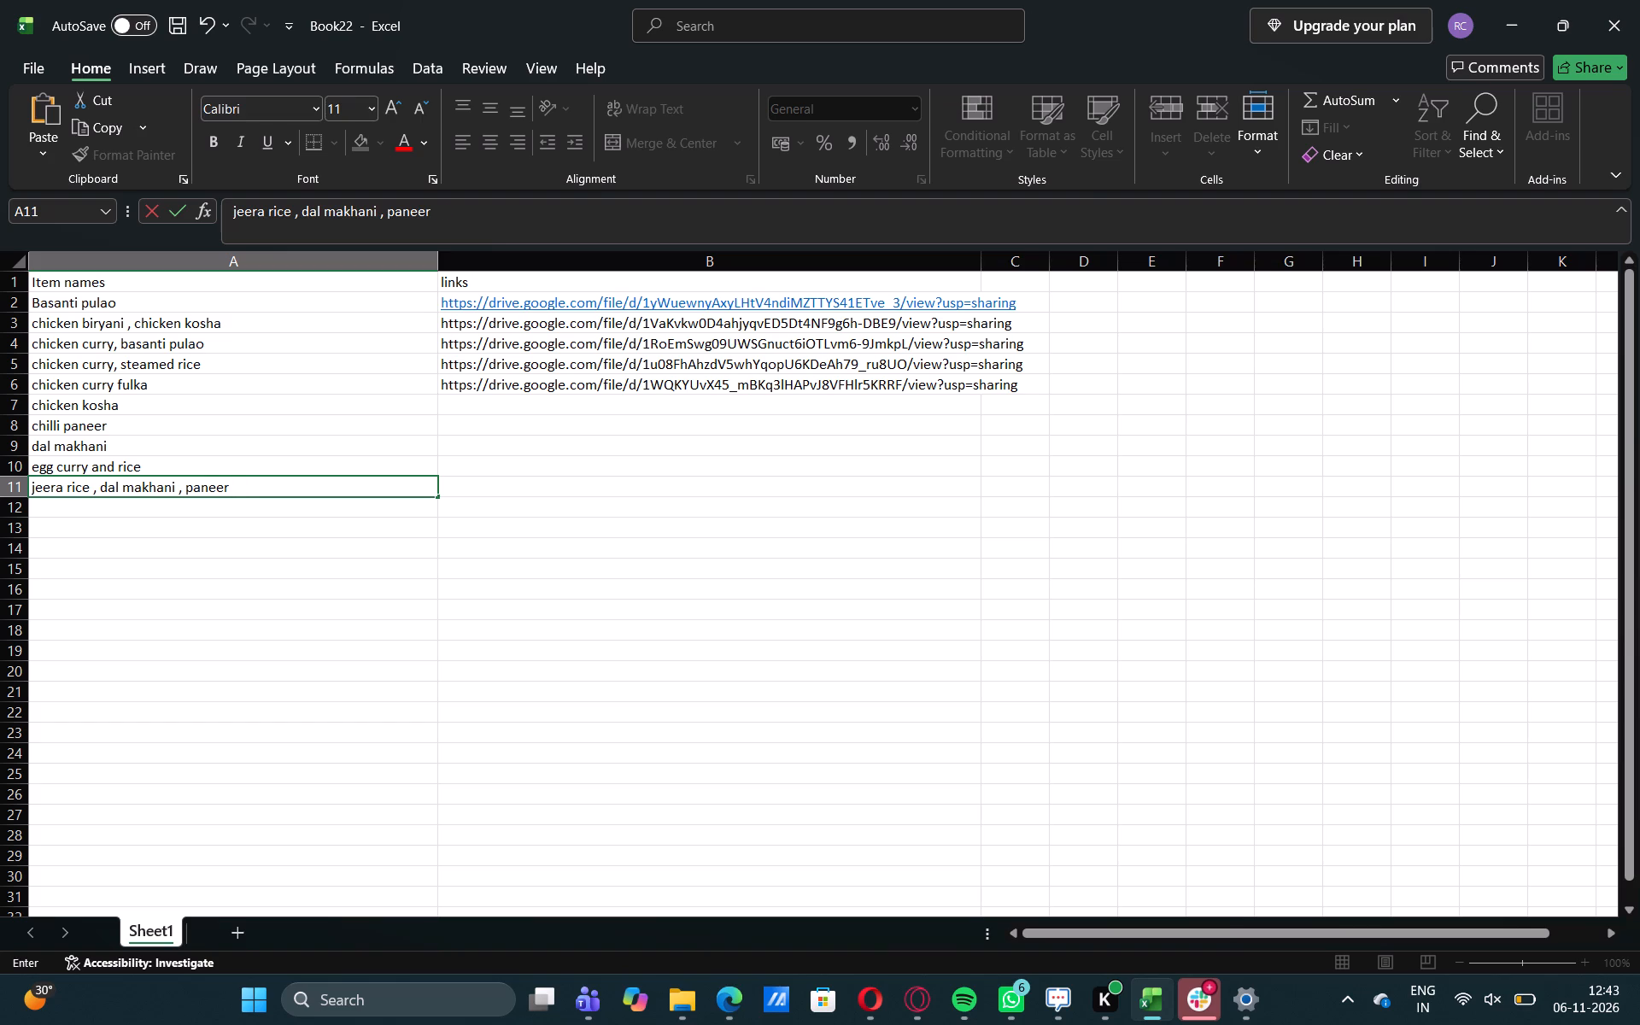
key("m")
type("akhani")
key("Return")
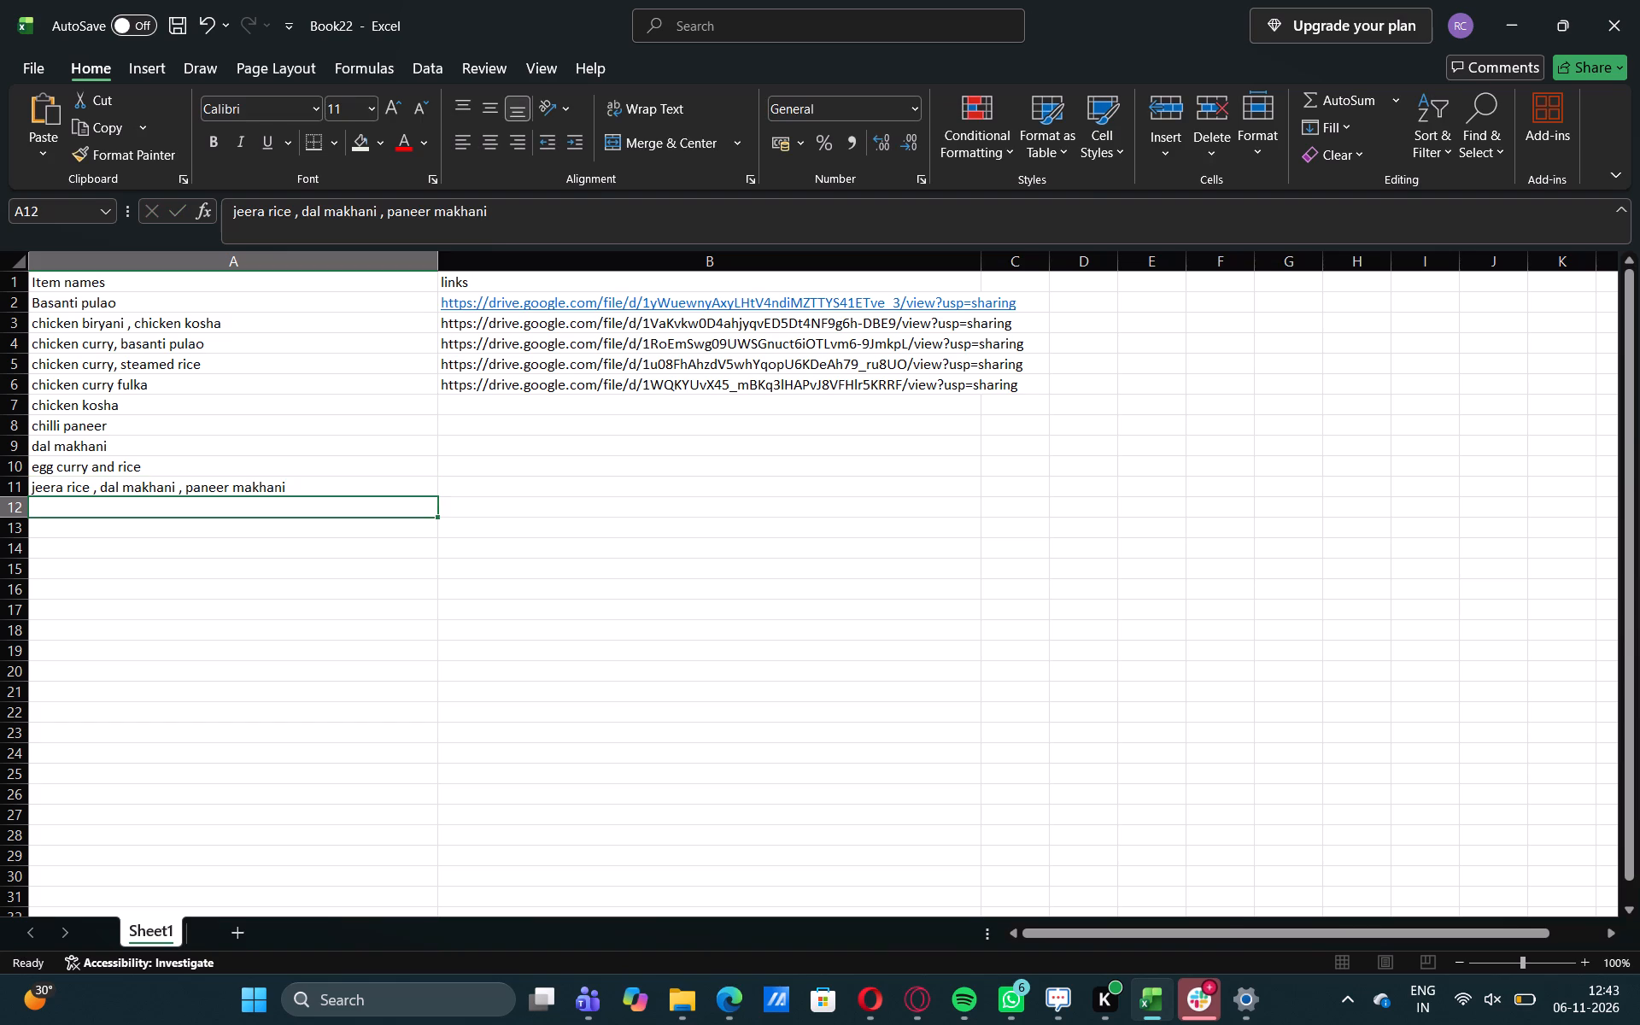
Enter "jeera rice, dal makhani" as the item name in cell A12.
type("jeera r")
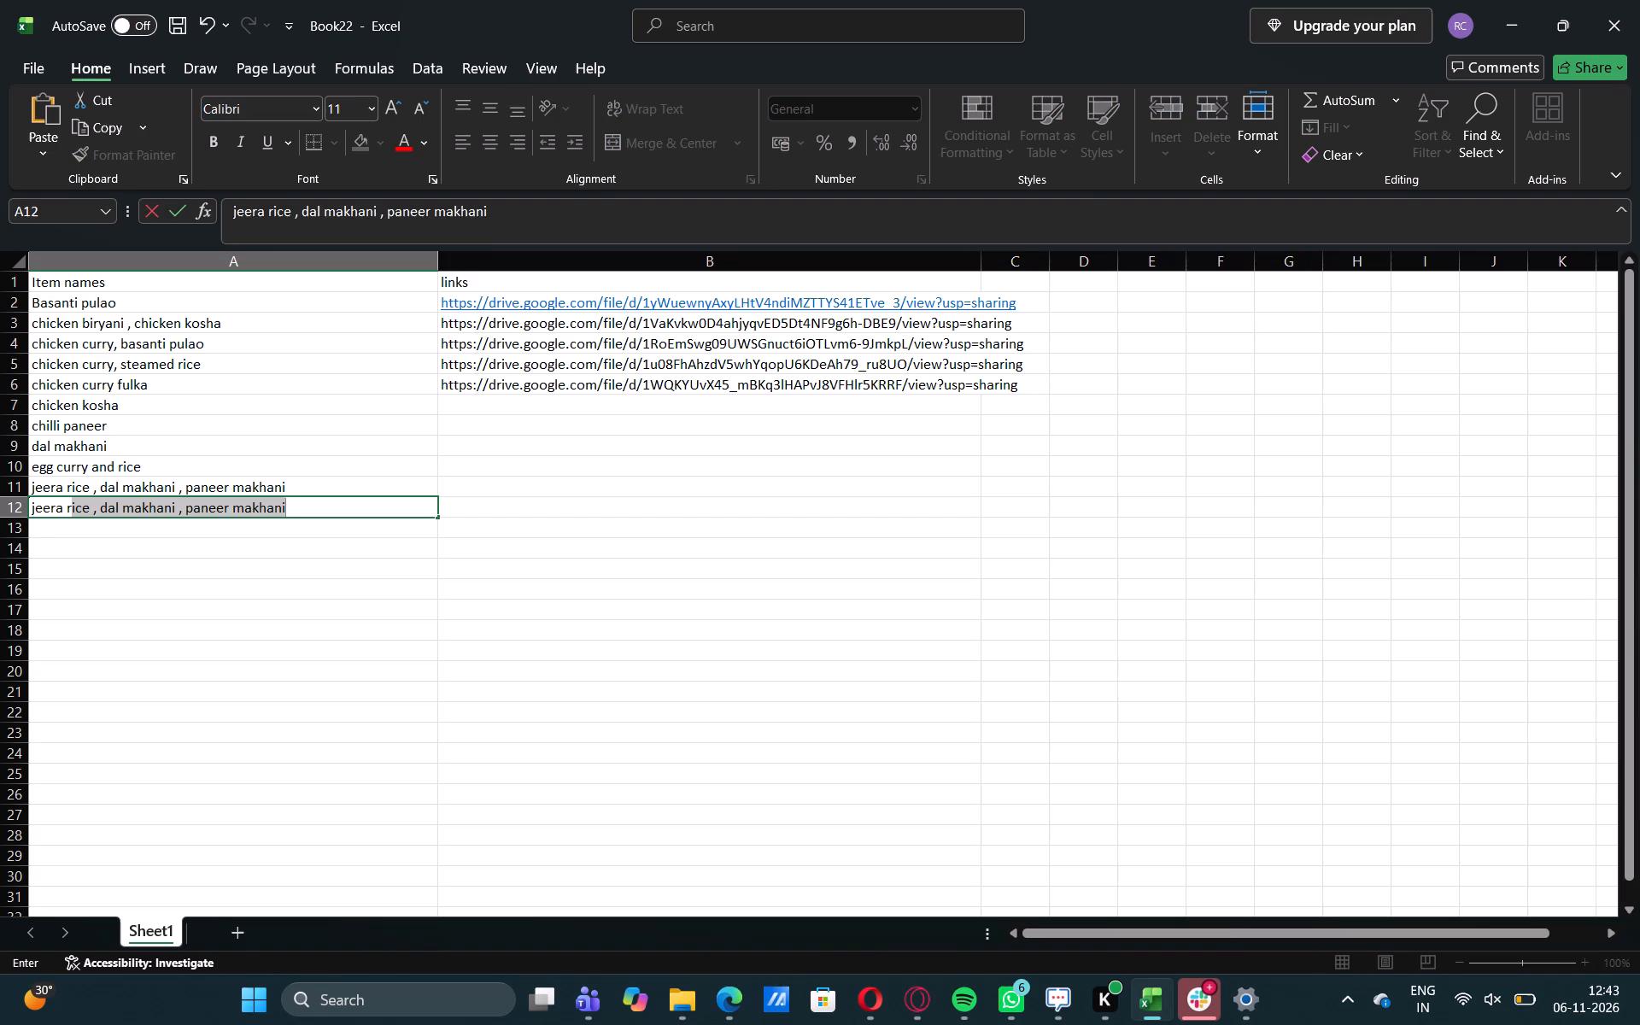
type("ice")
type(", dal")
key("space")
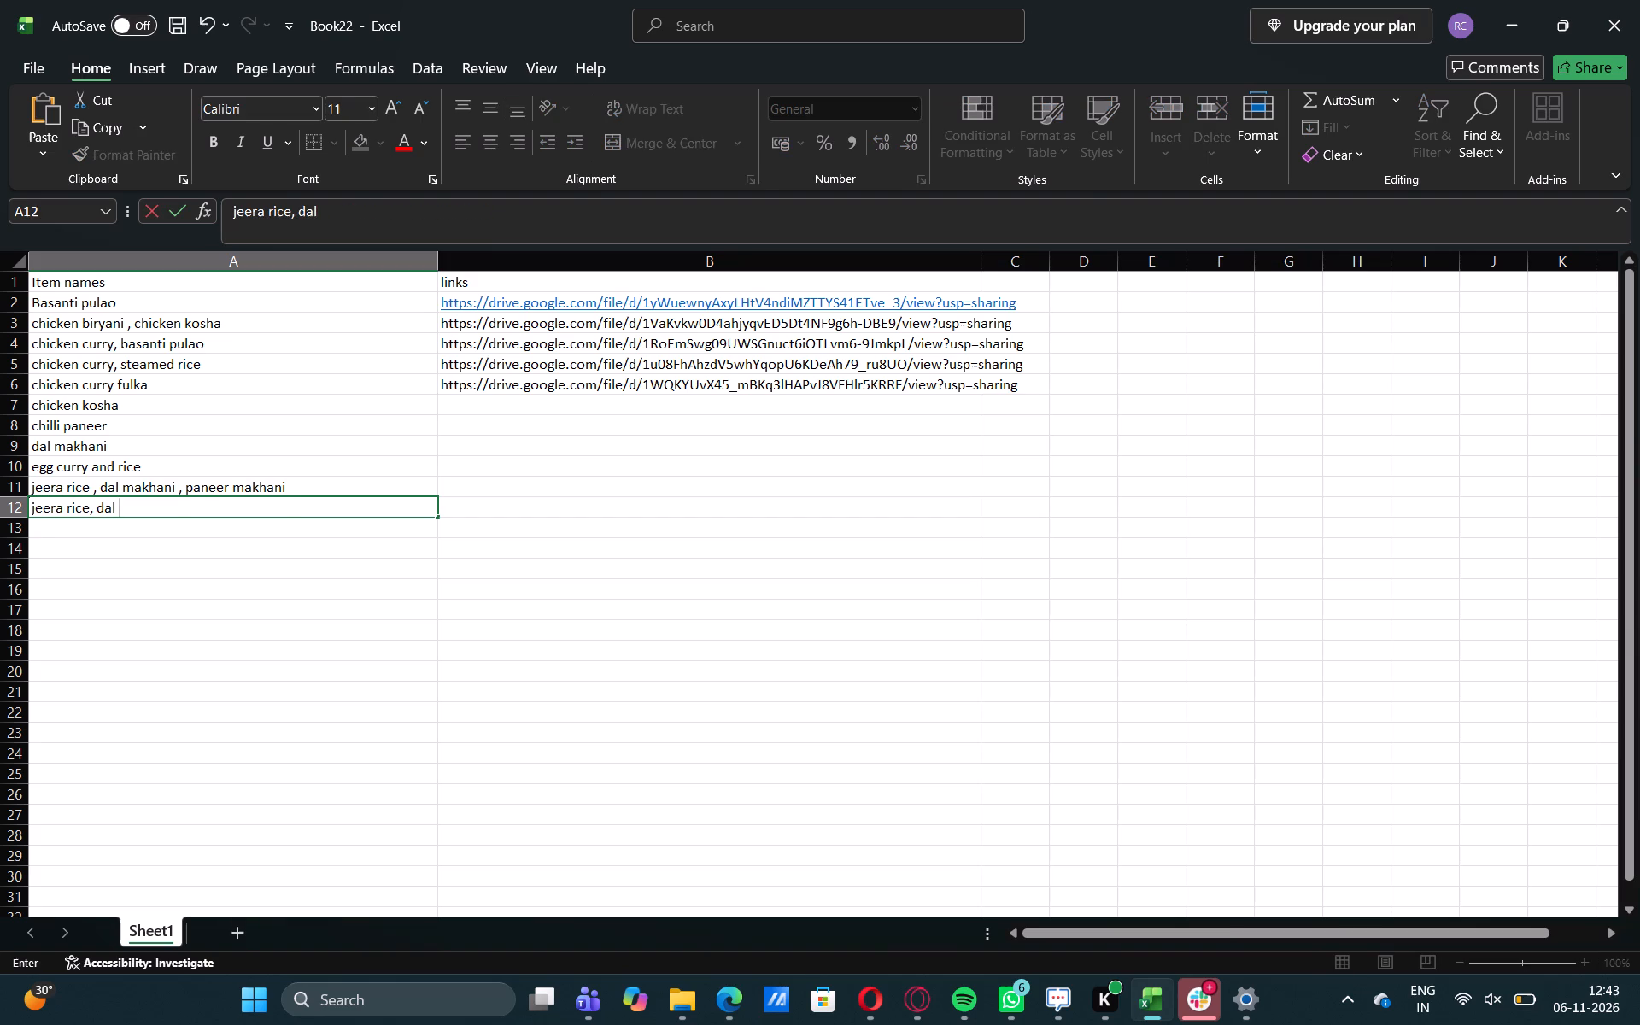
type("makhani")
key("space")
key("Return")
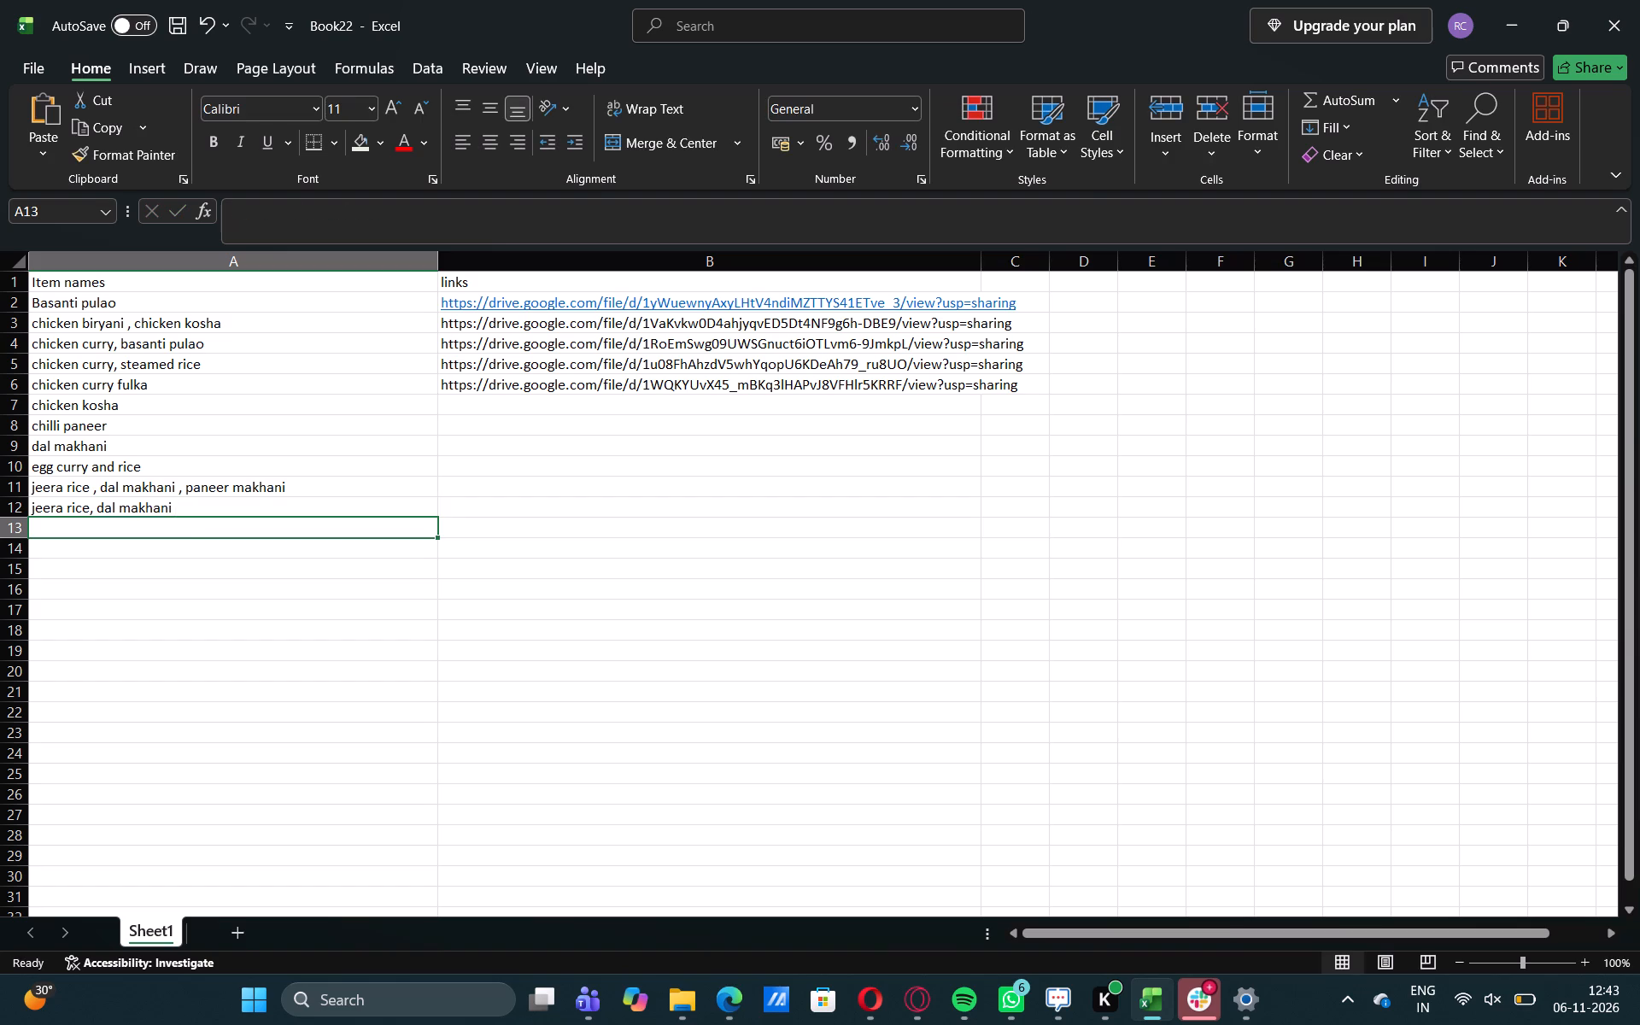
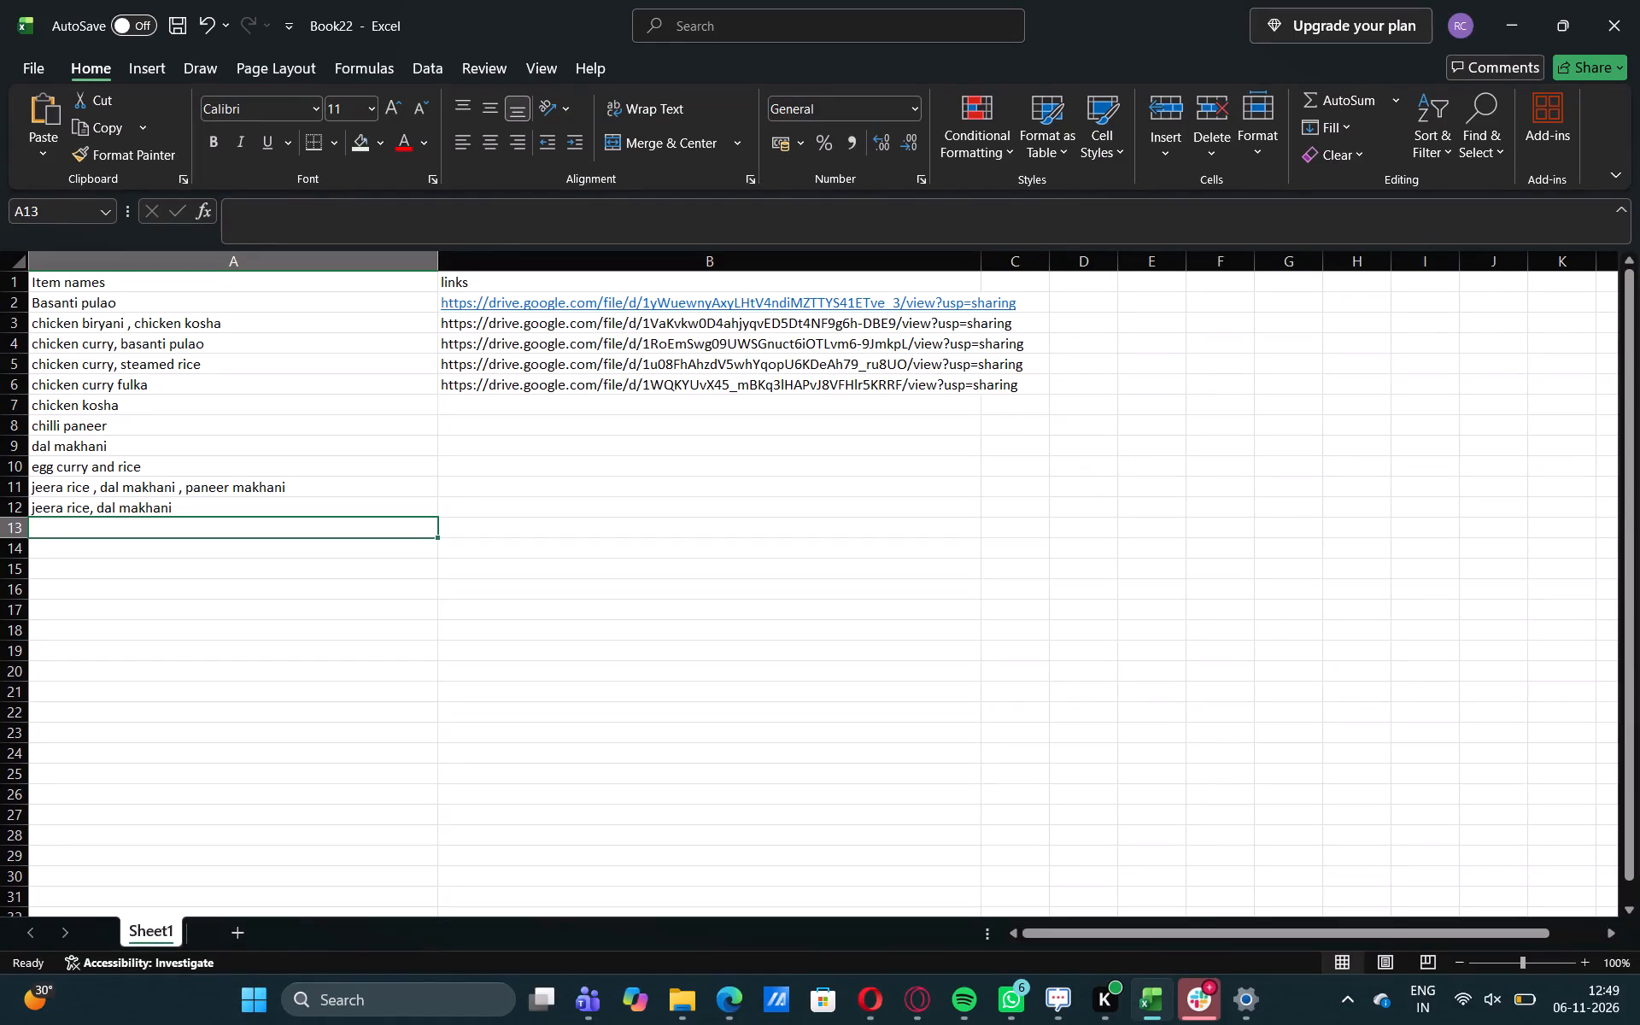
Select cell B7 in the links column beside "chicken kosha" and switch to Google Drive in Edge.
left_click(470, 408)
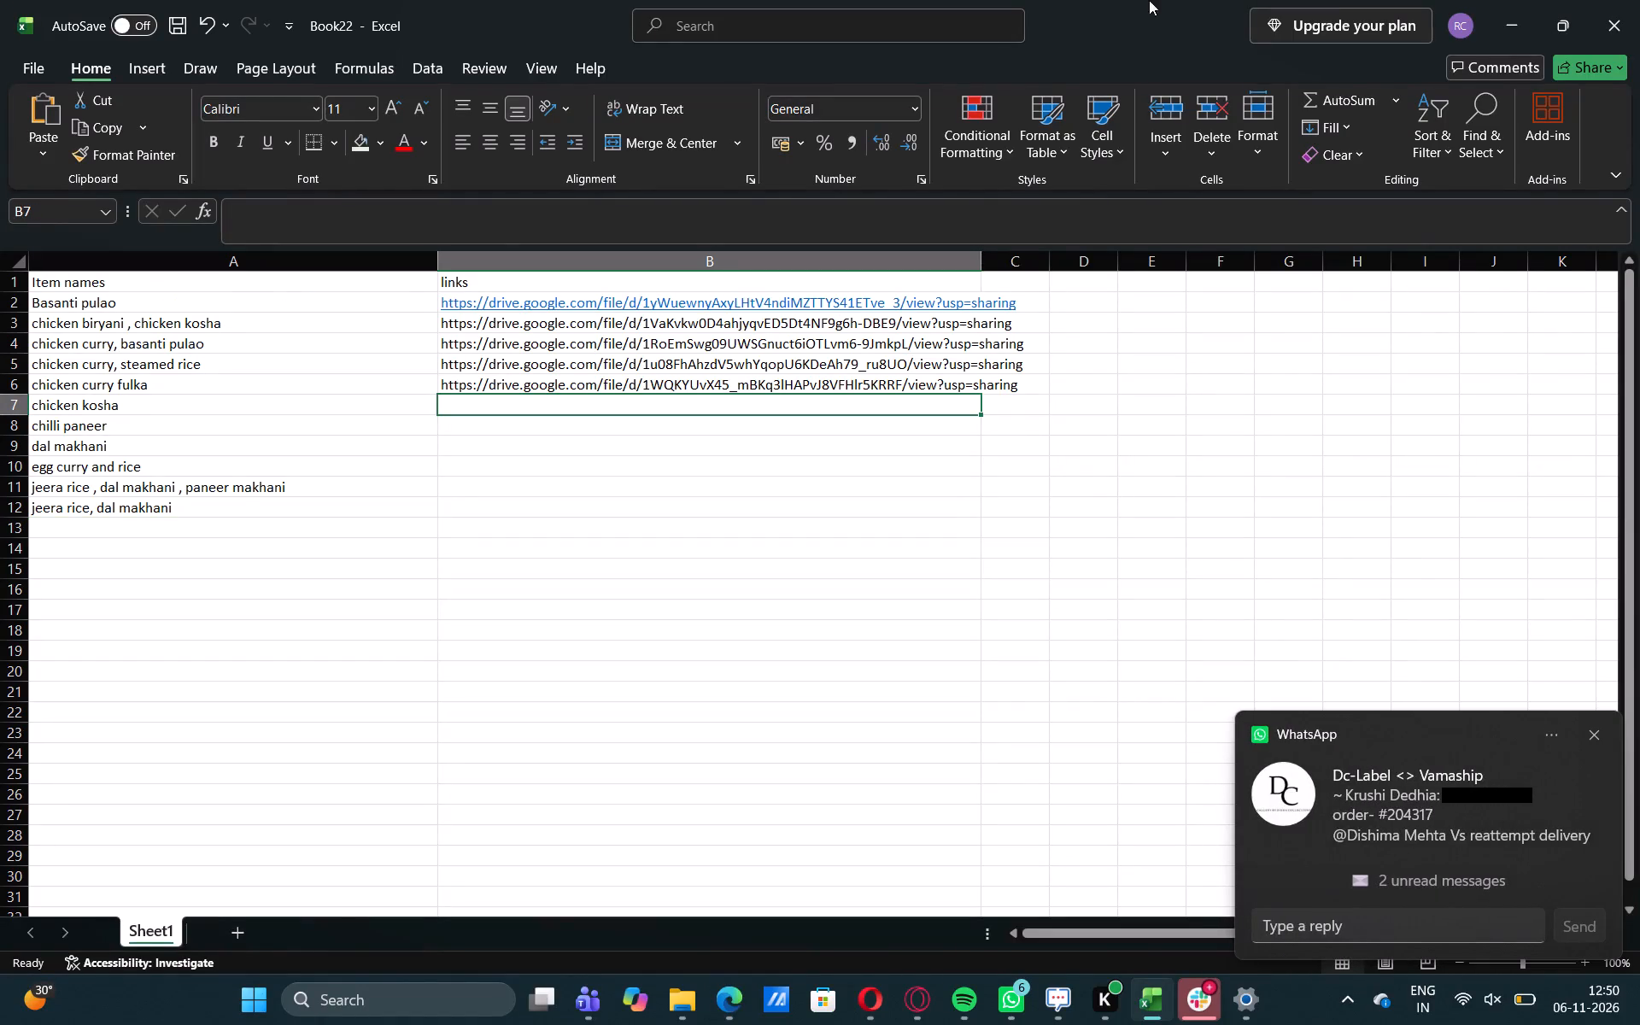
left_click(1505, 0)
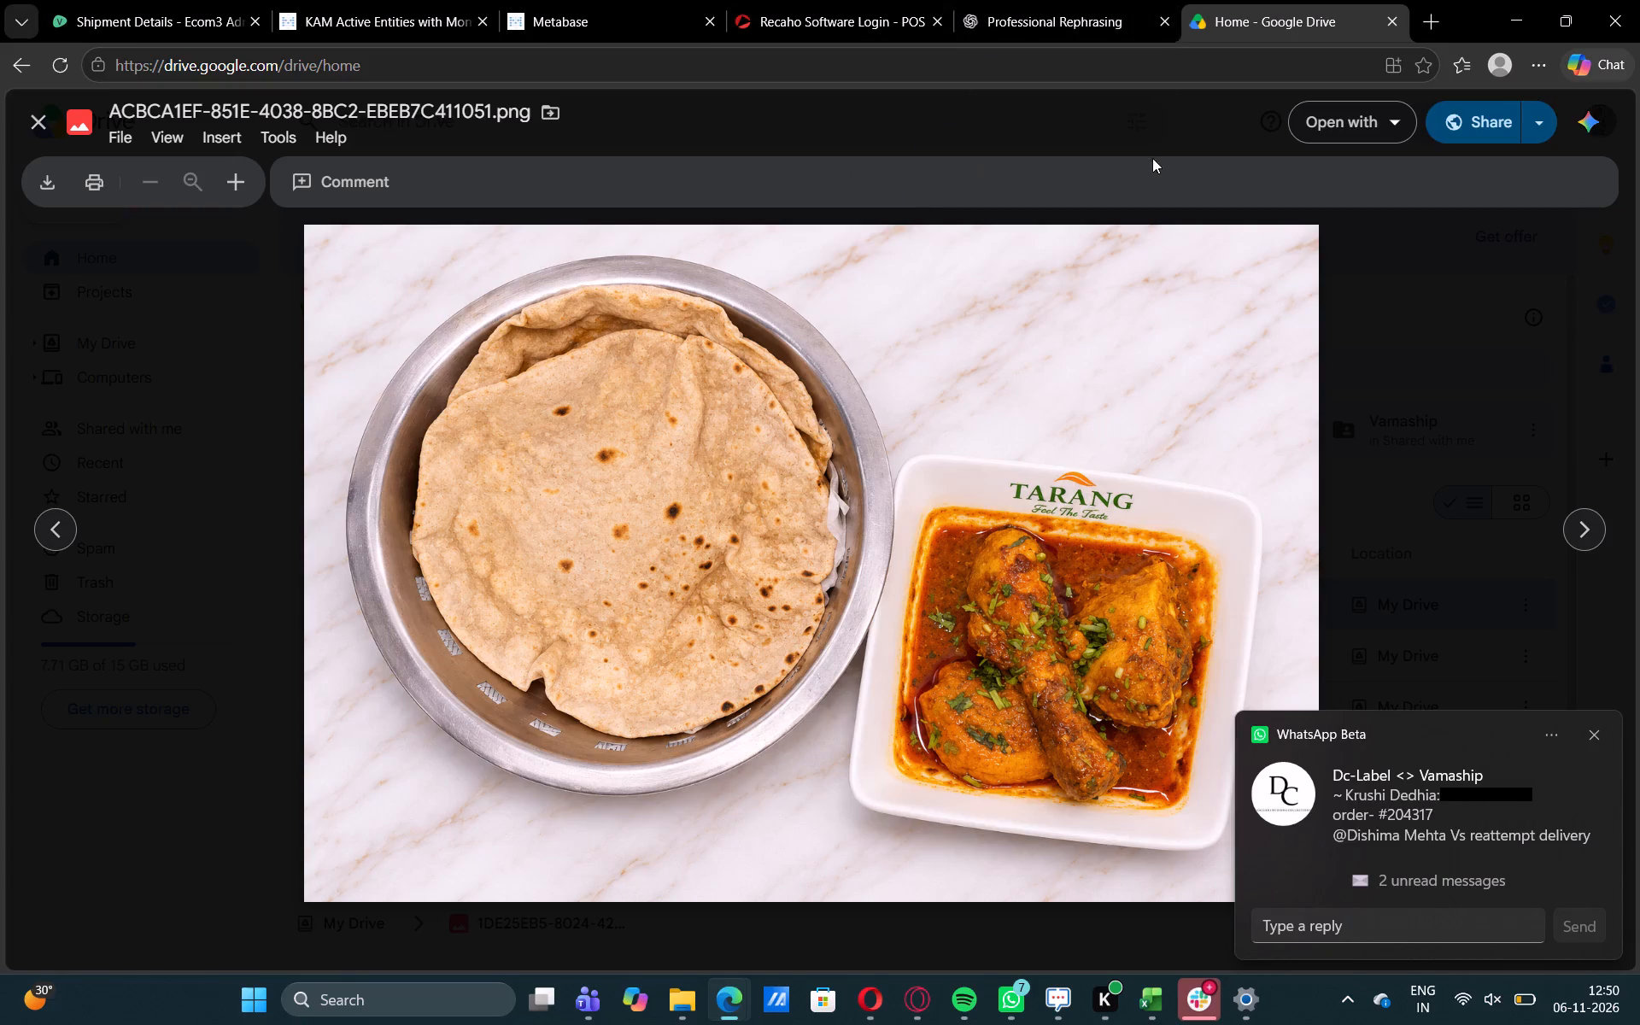
Close the open image preview, return to Drive Home, and browse the suggested dish images starting from 1DE25EB5-8024-42CE-ABBA-B628627BEE06.png to find the chicken kosha photo.
left_click(26, 110)
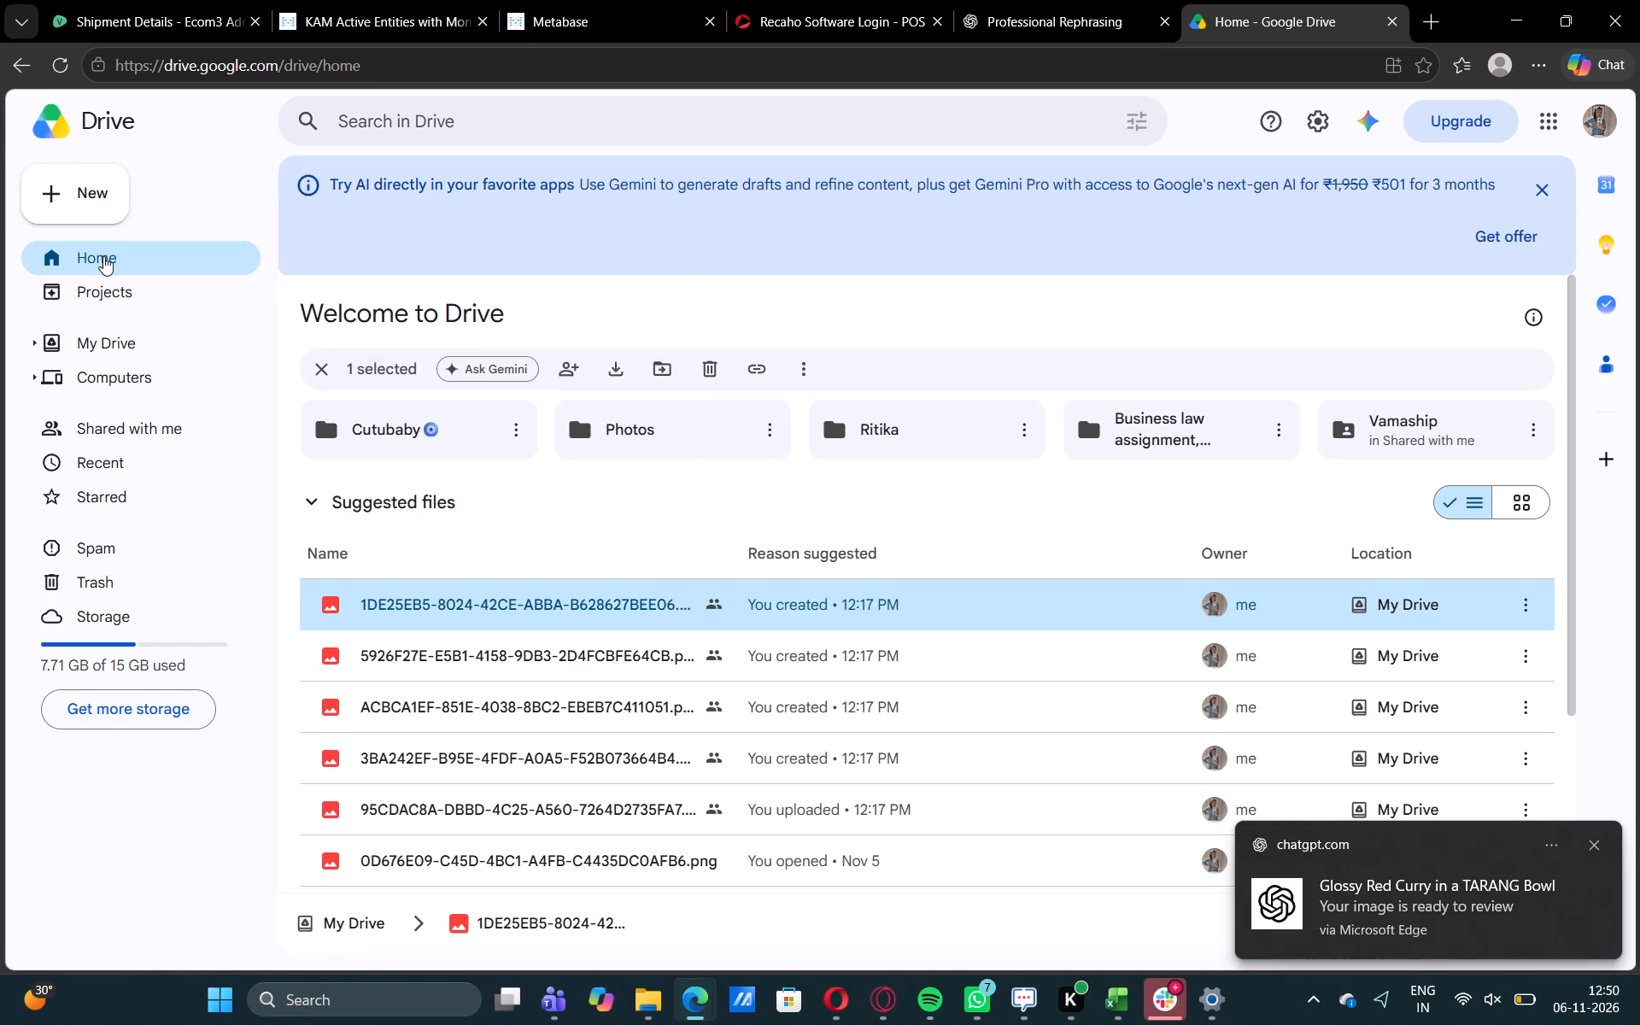
double_click(103, 256)
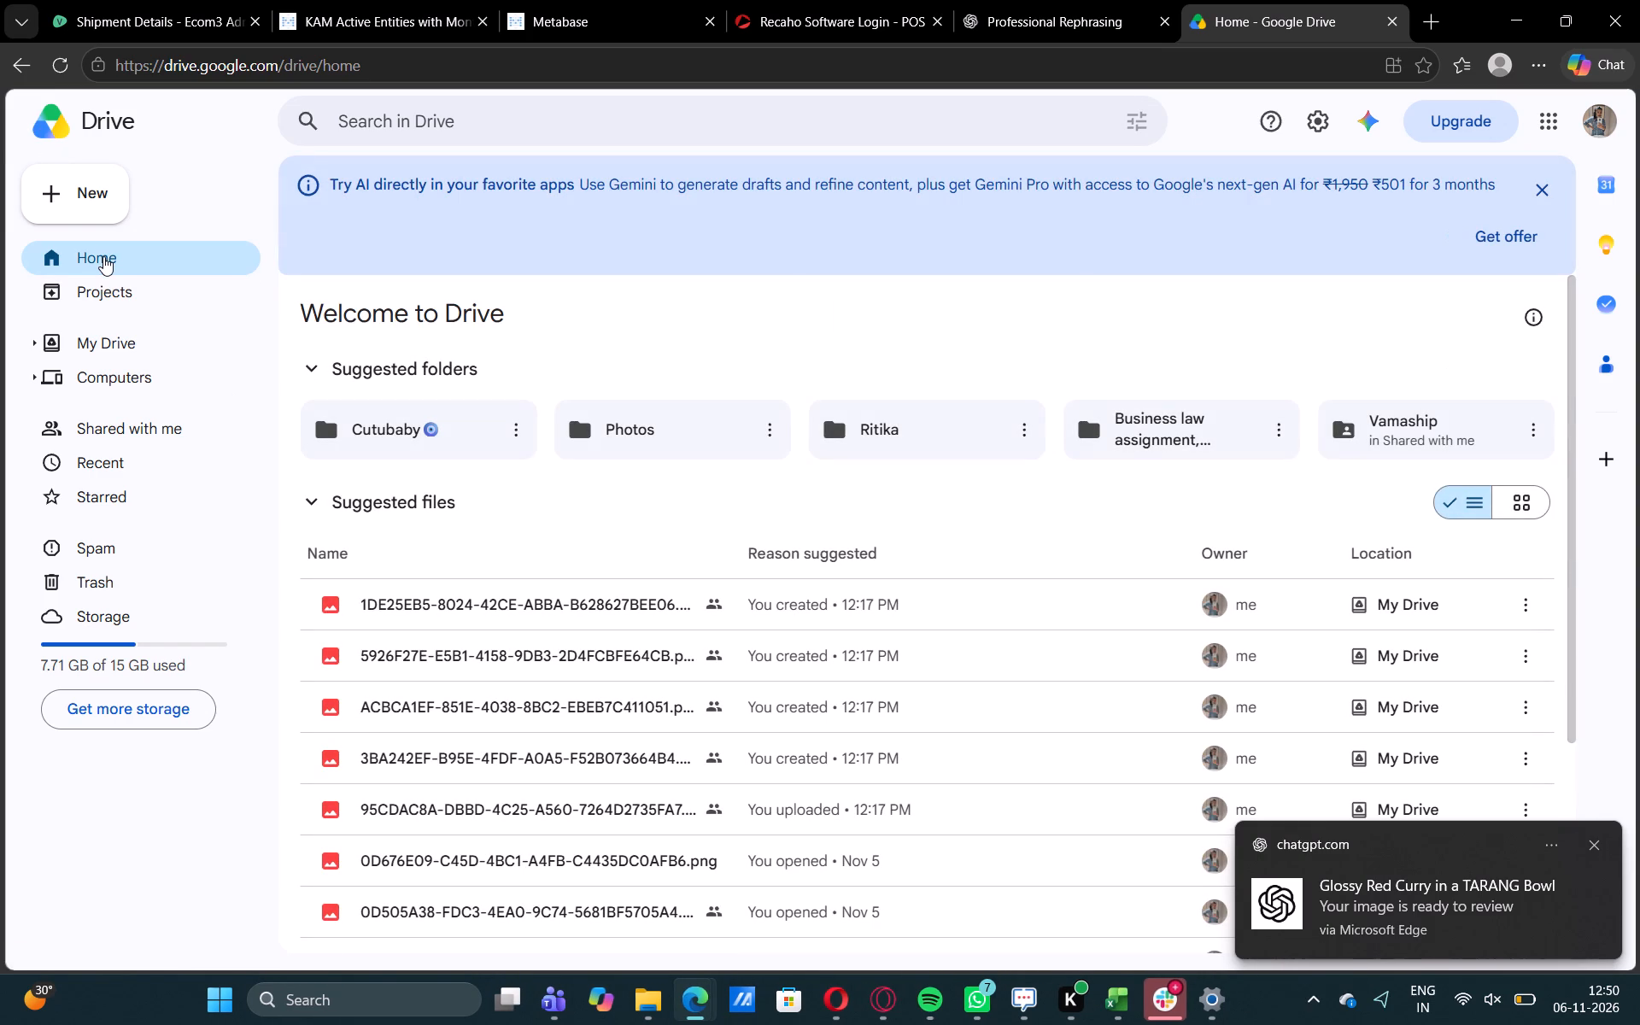
double_click(484, 602)
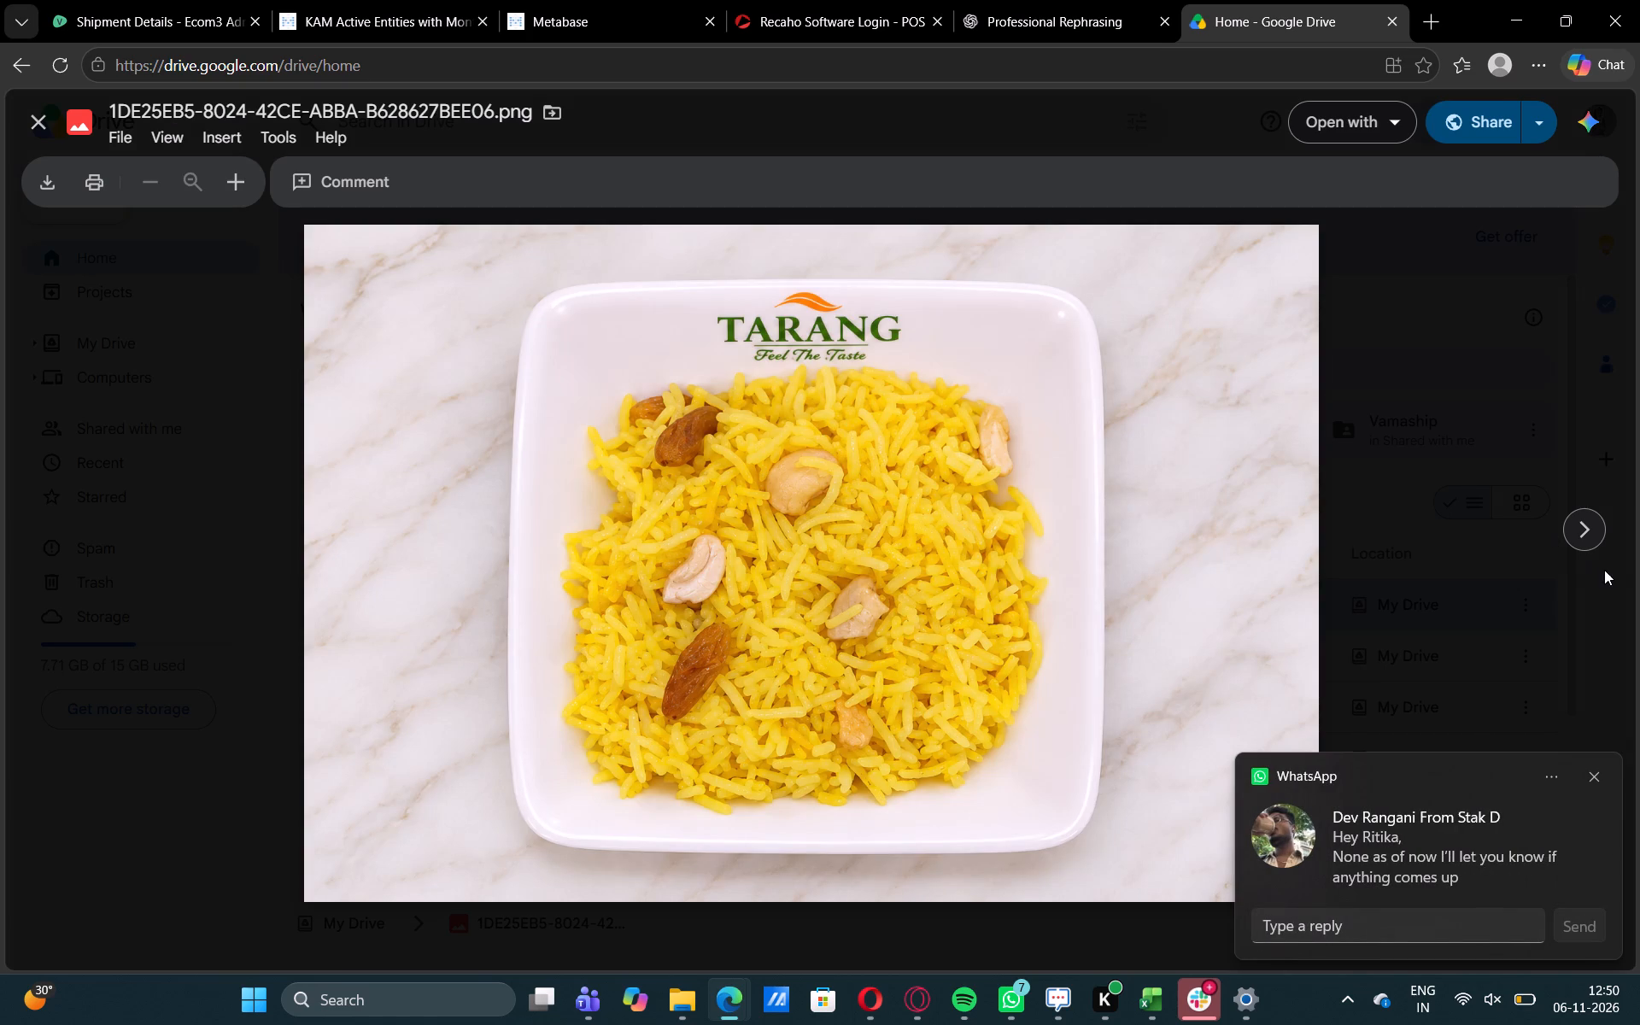
left_click(1577, 516)
left_click(1577, 516)
left_click(1577, 516)
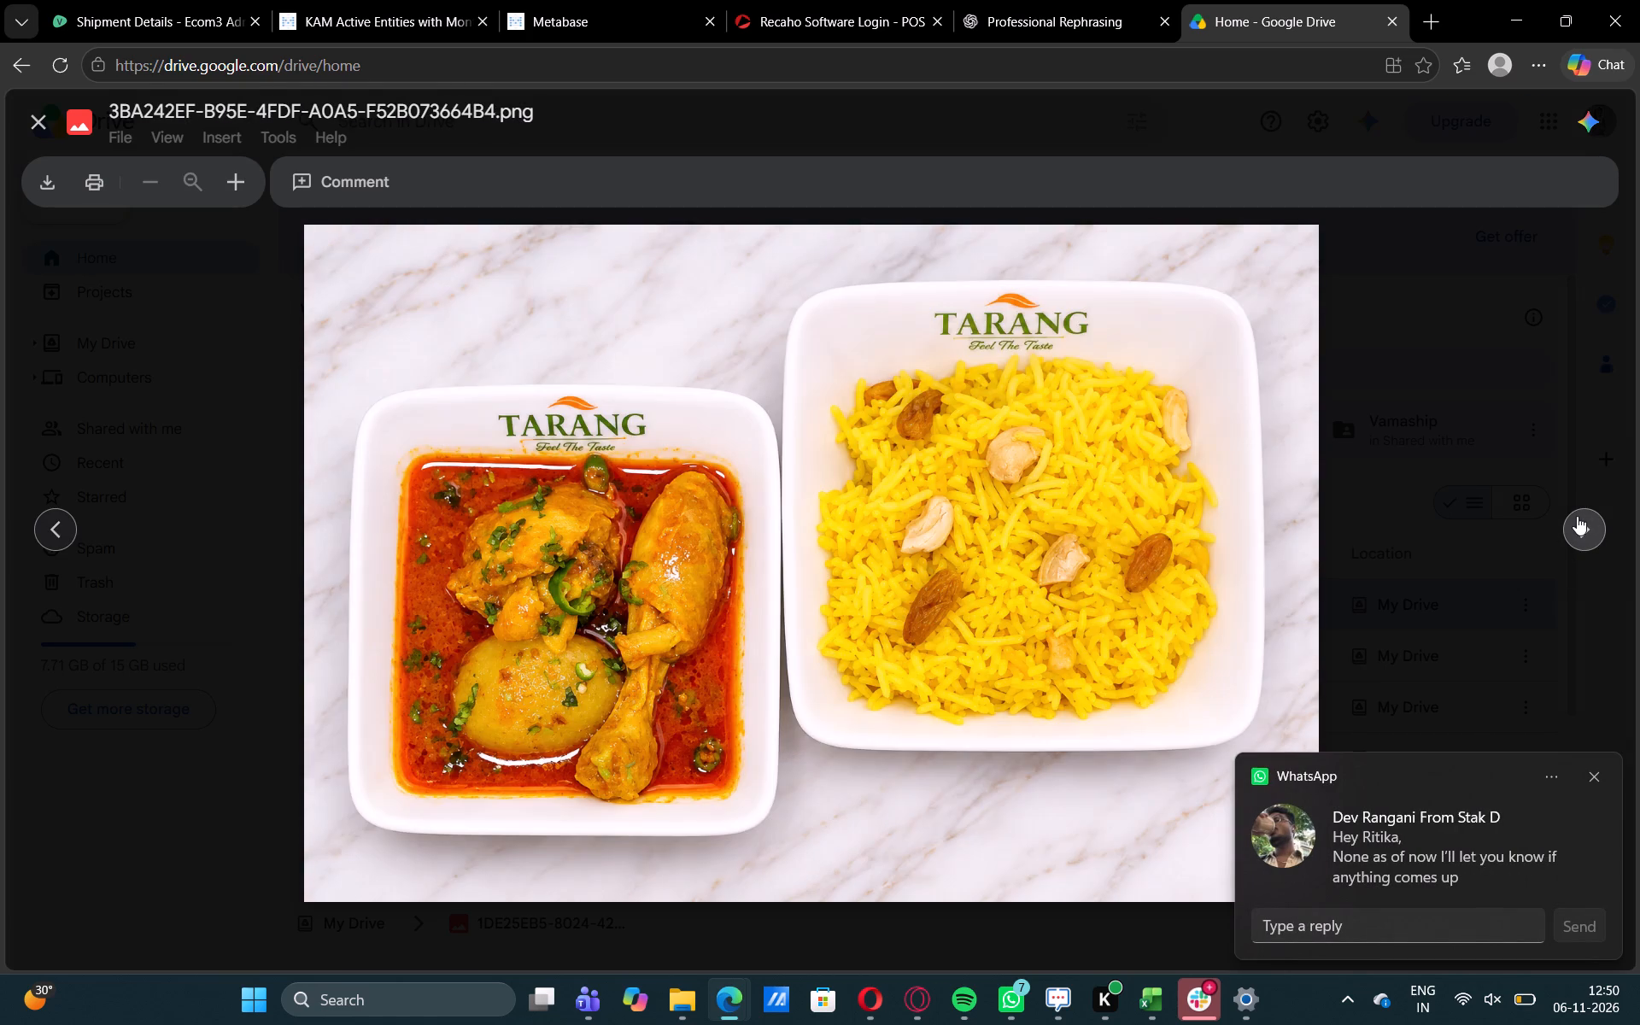
left_click(1577, 516)
left_click(1577, 516)
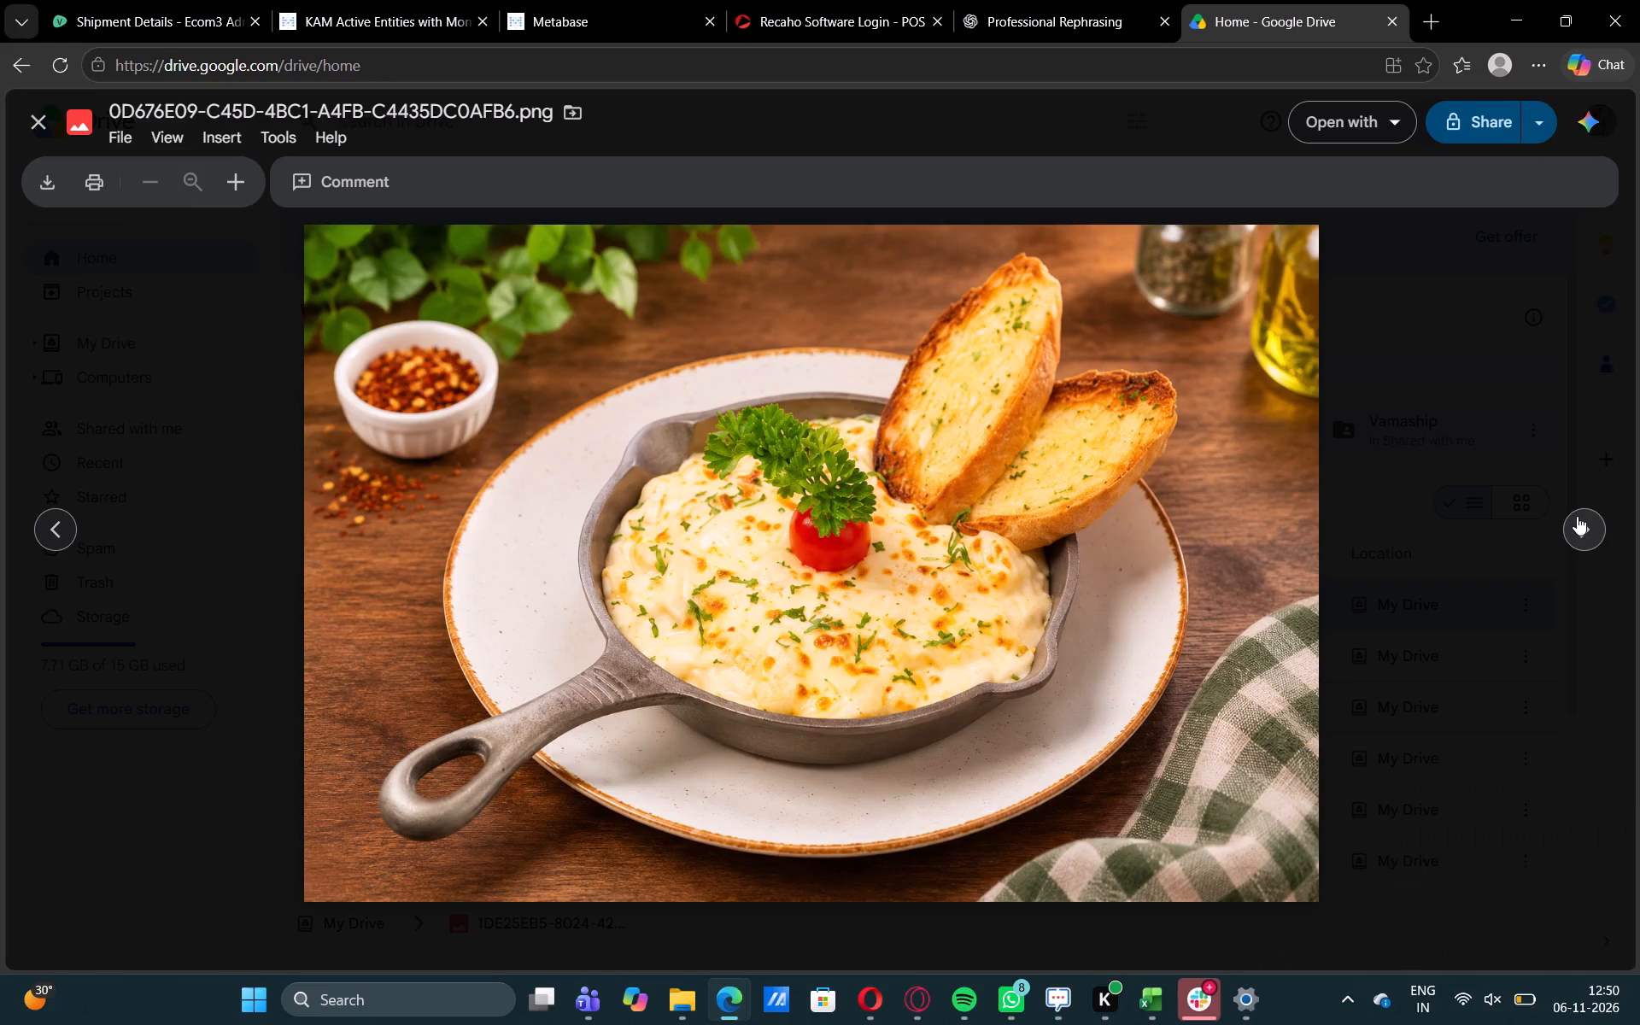
Advance to the next image in the Drive preview and close the preview to return to the file list.
left_click(1577, 516)
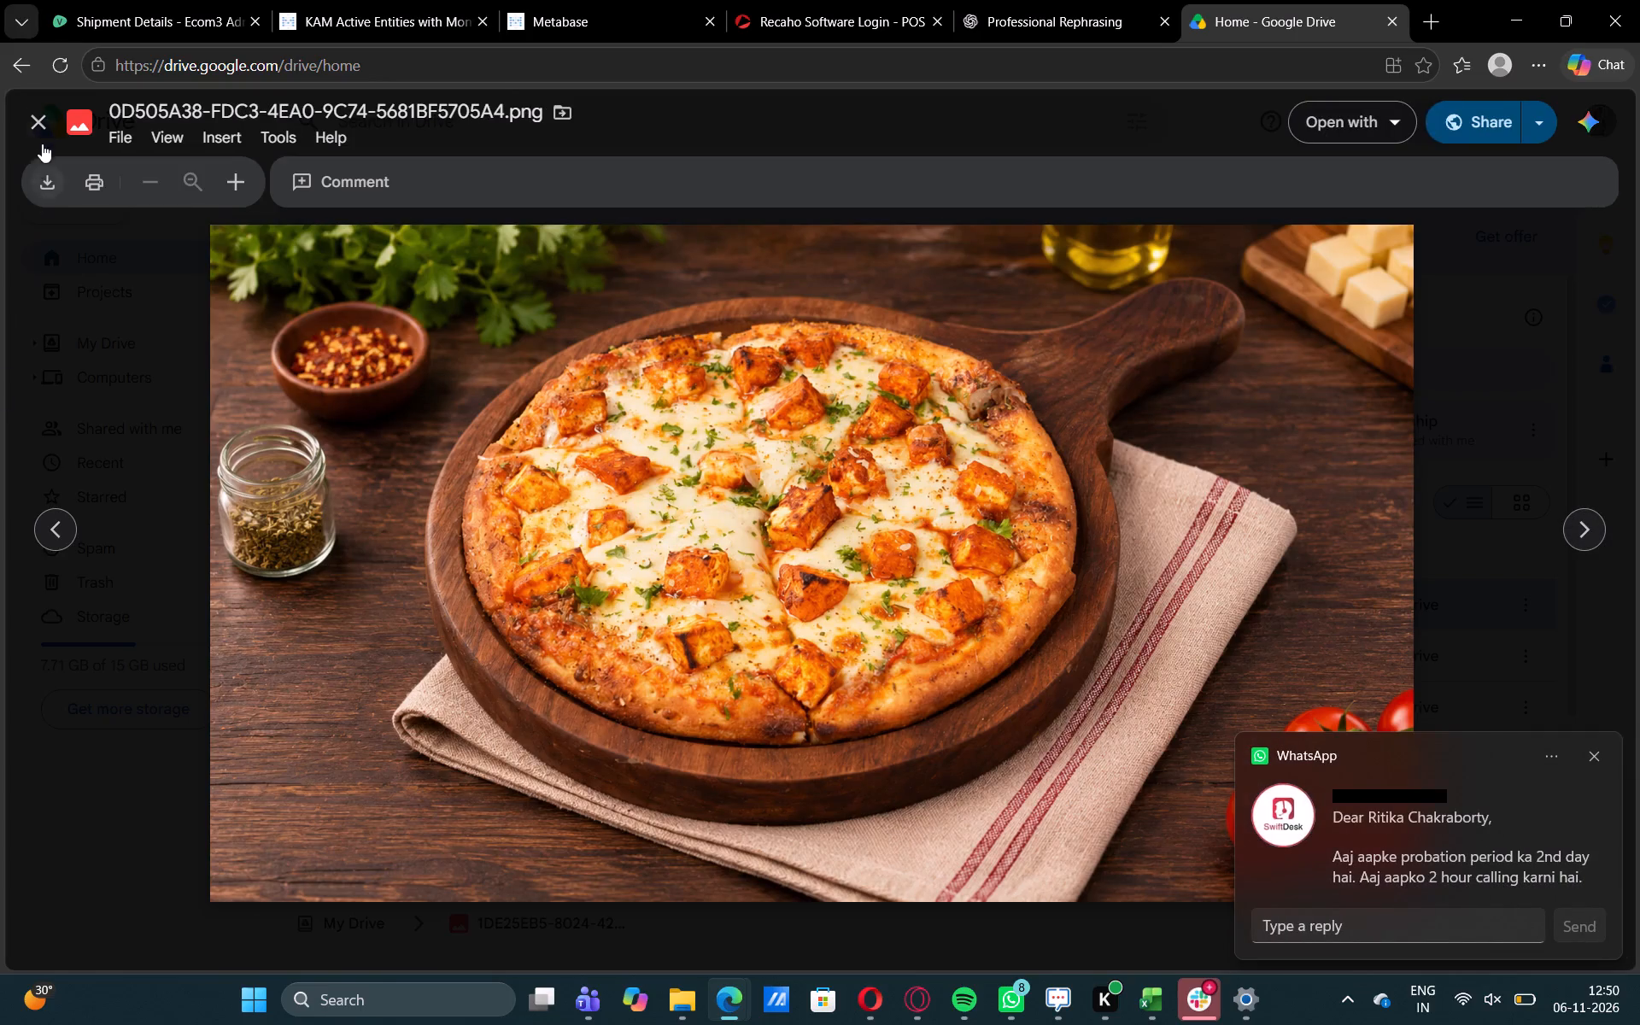
left_click(42, 133)
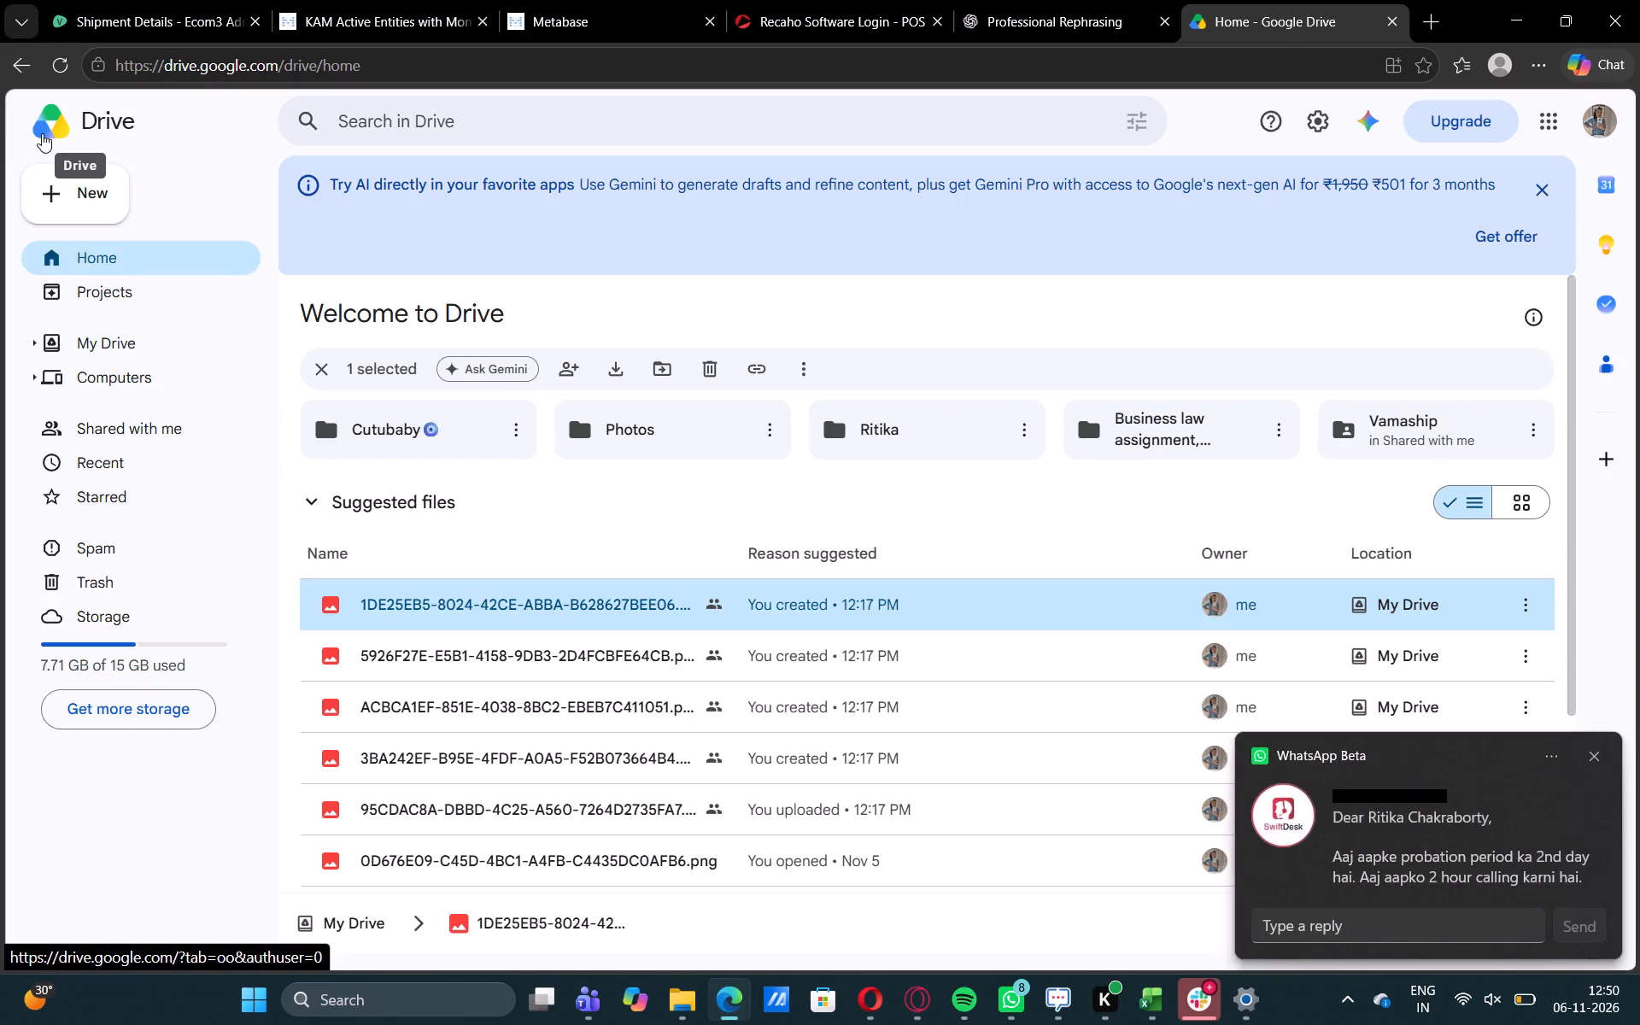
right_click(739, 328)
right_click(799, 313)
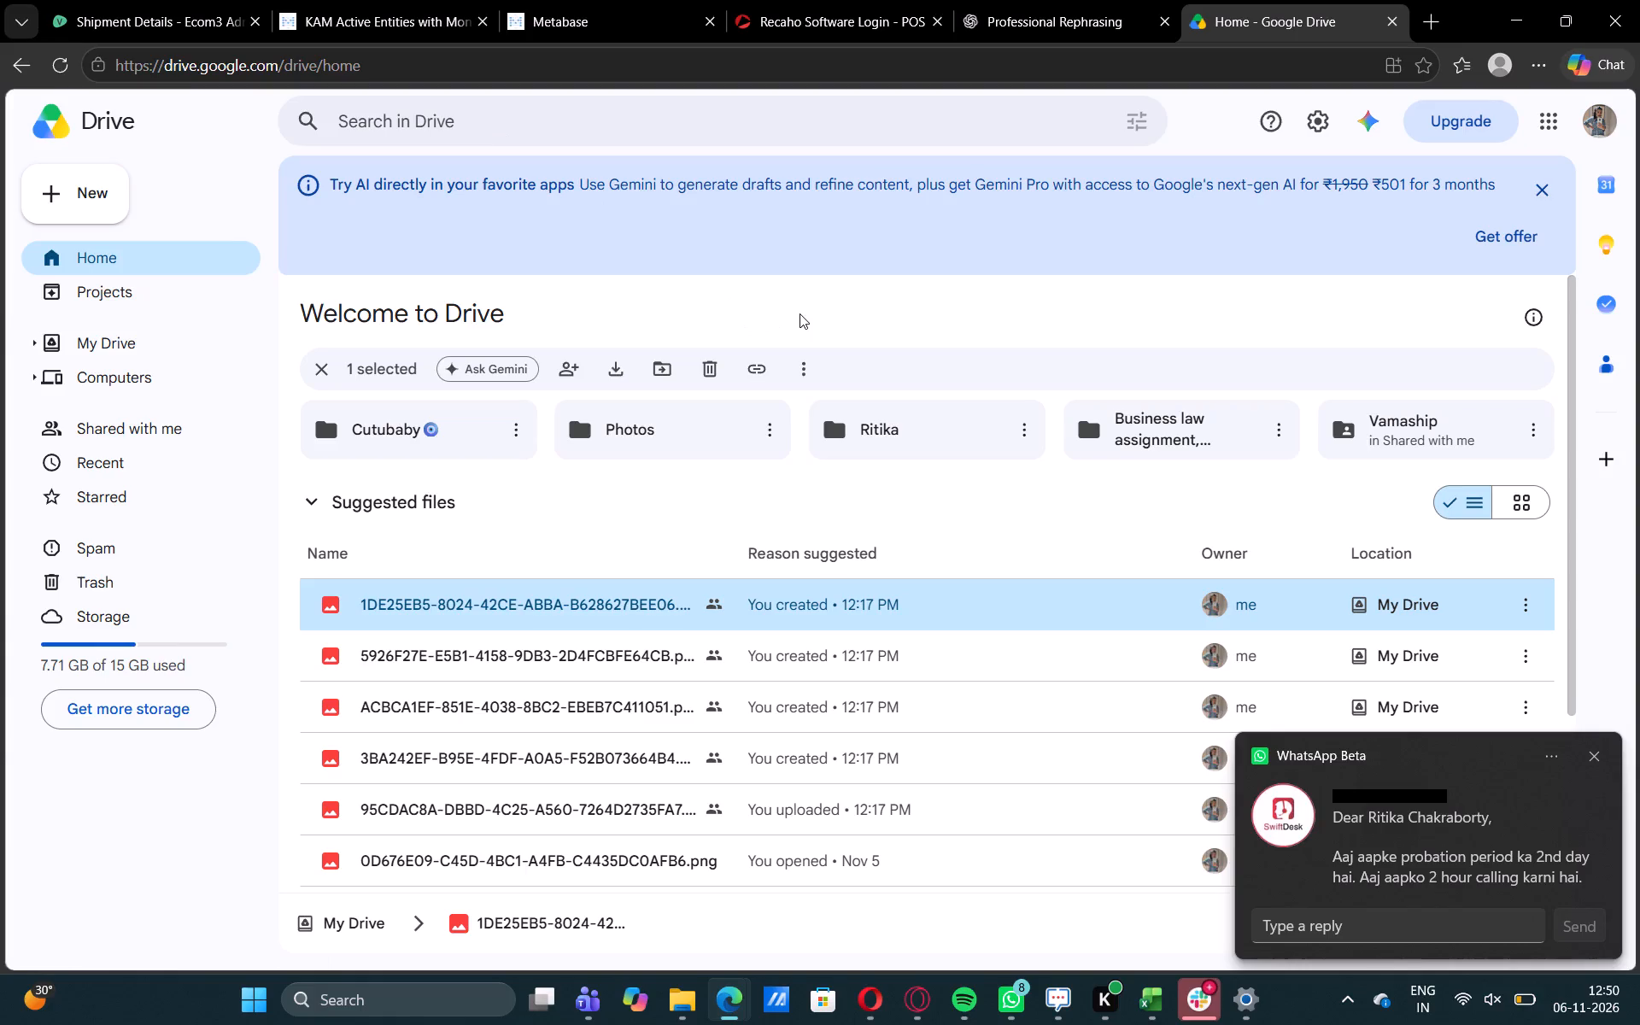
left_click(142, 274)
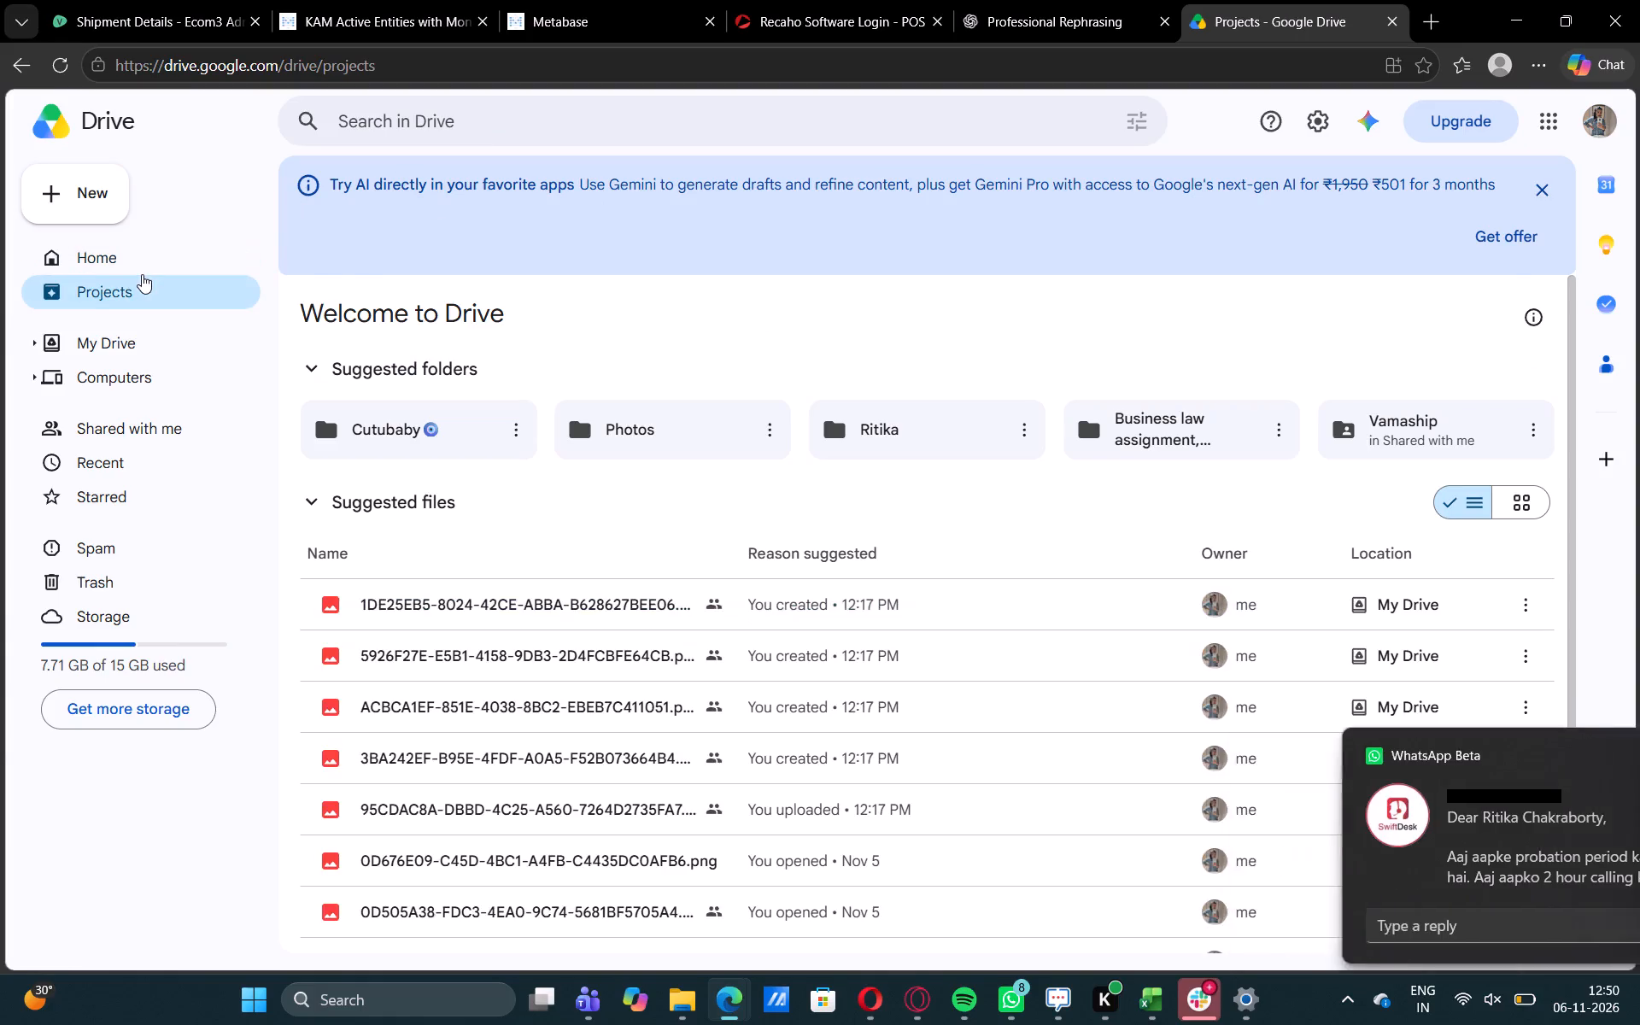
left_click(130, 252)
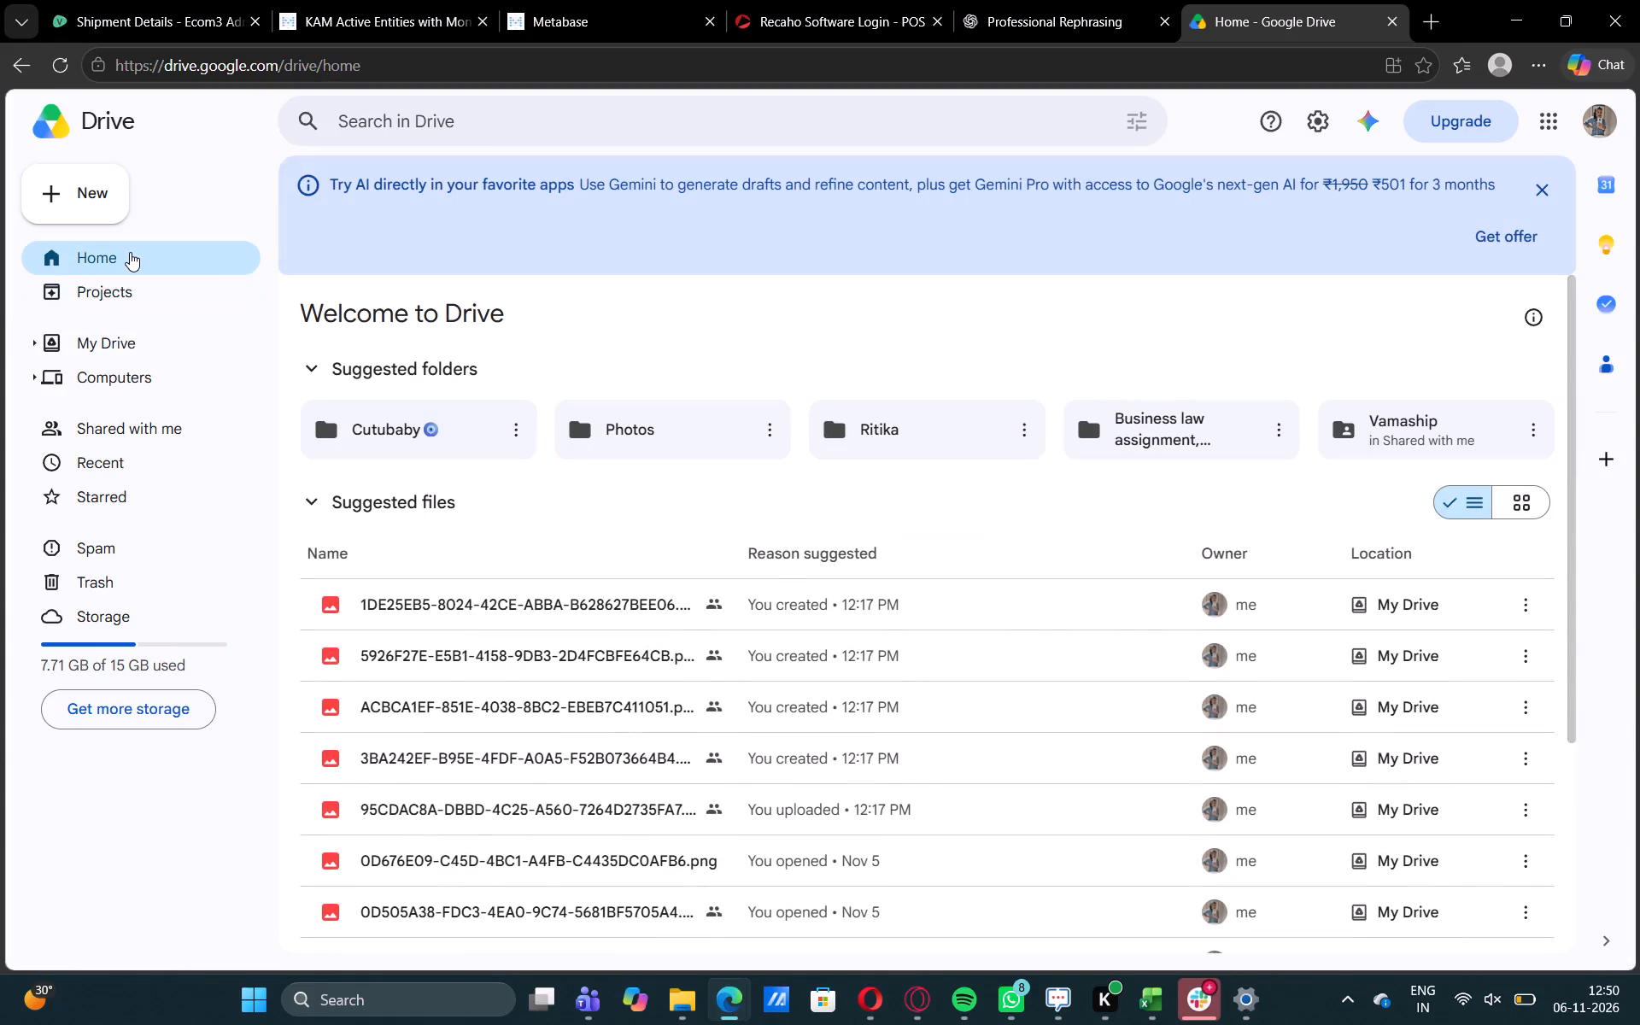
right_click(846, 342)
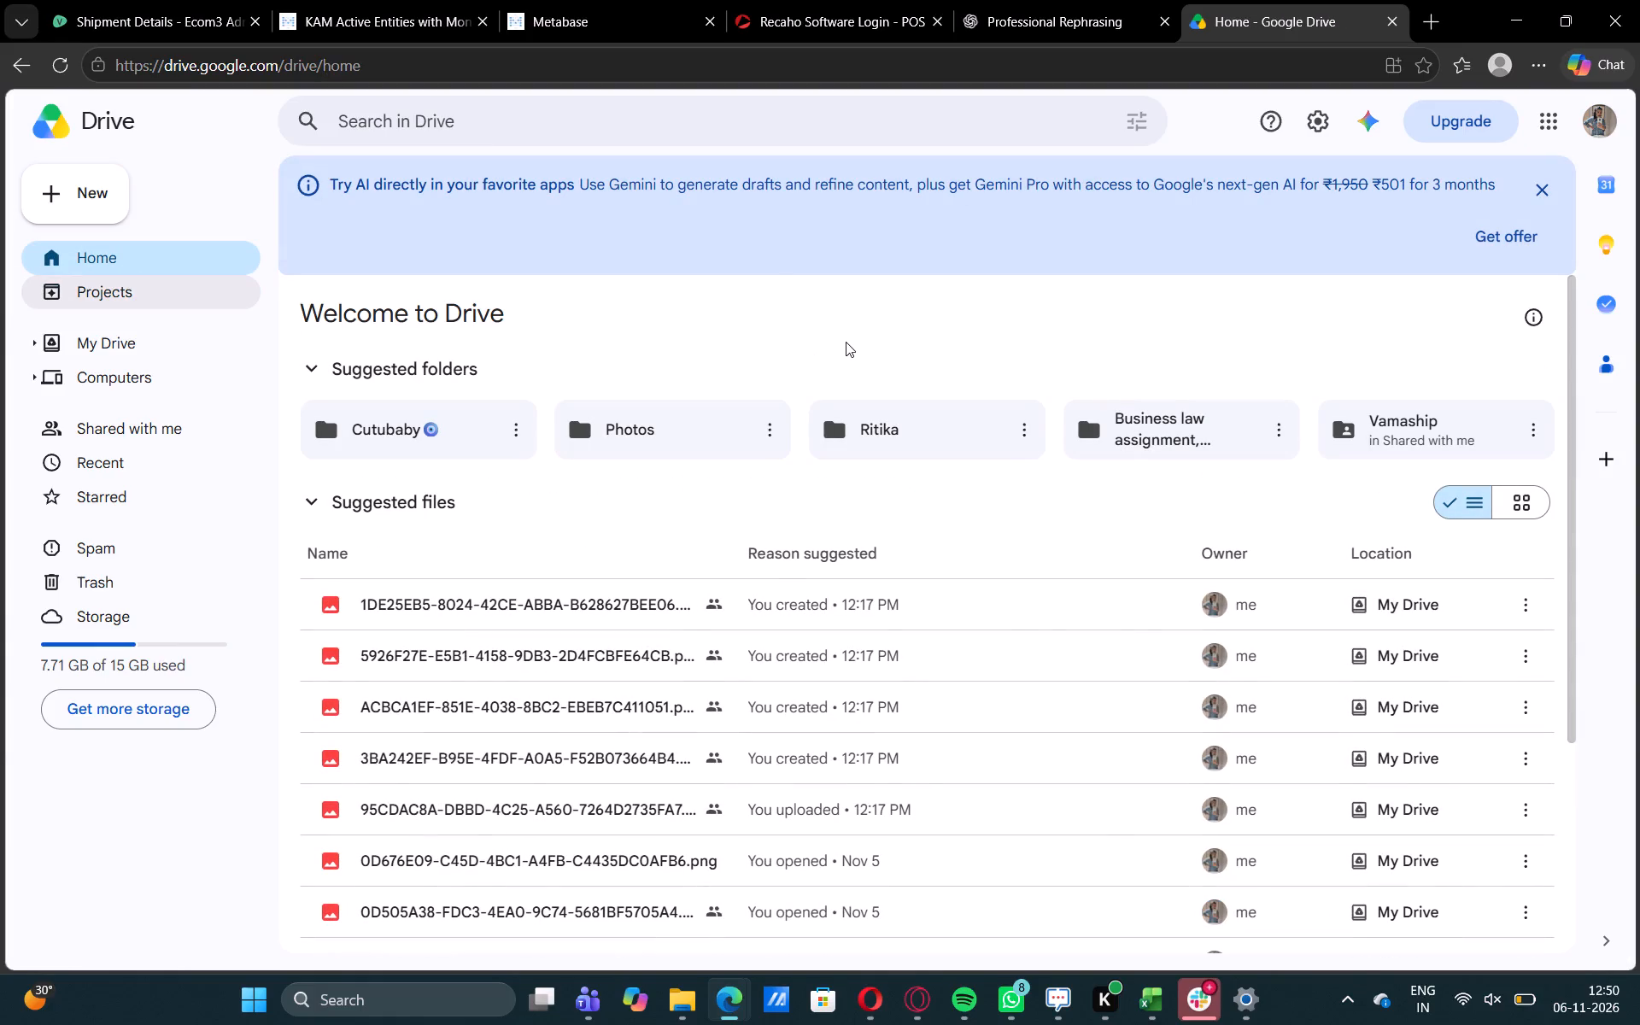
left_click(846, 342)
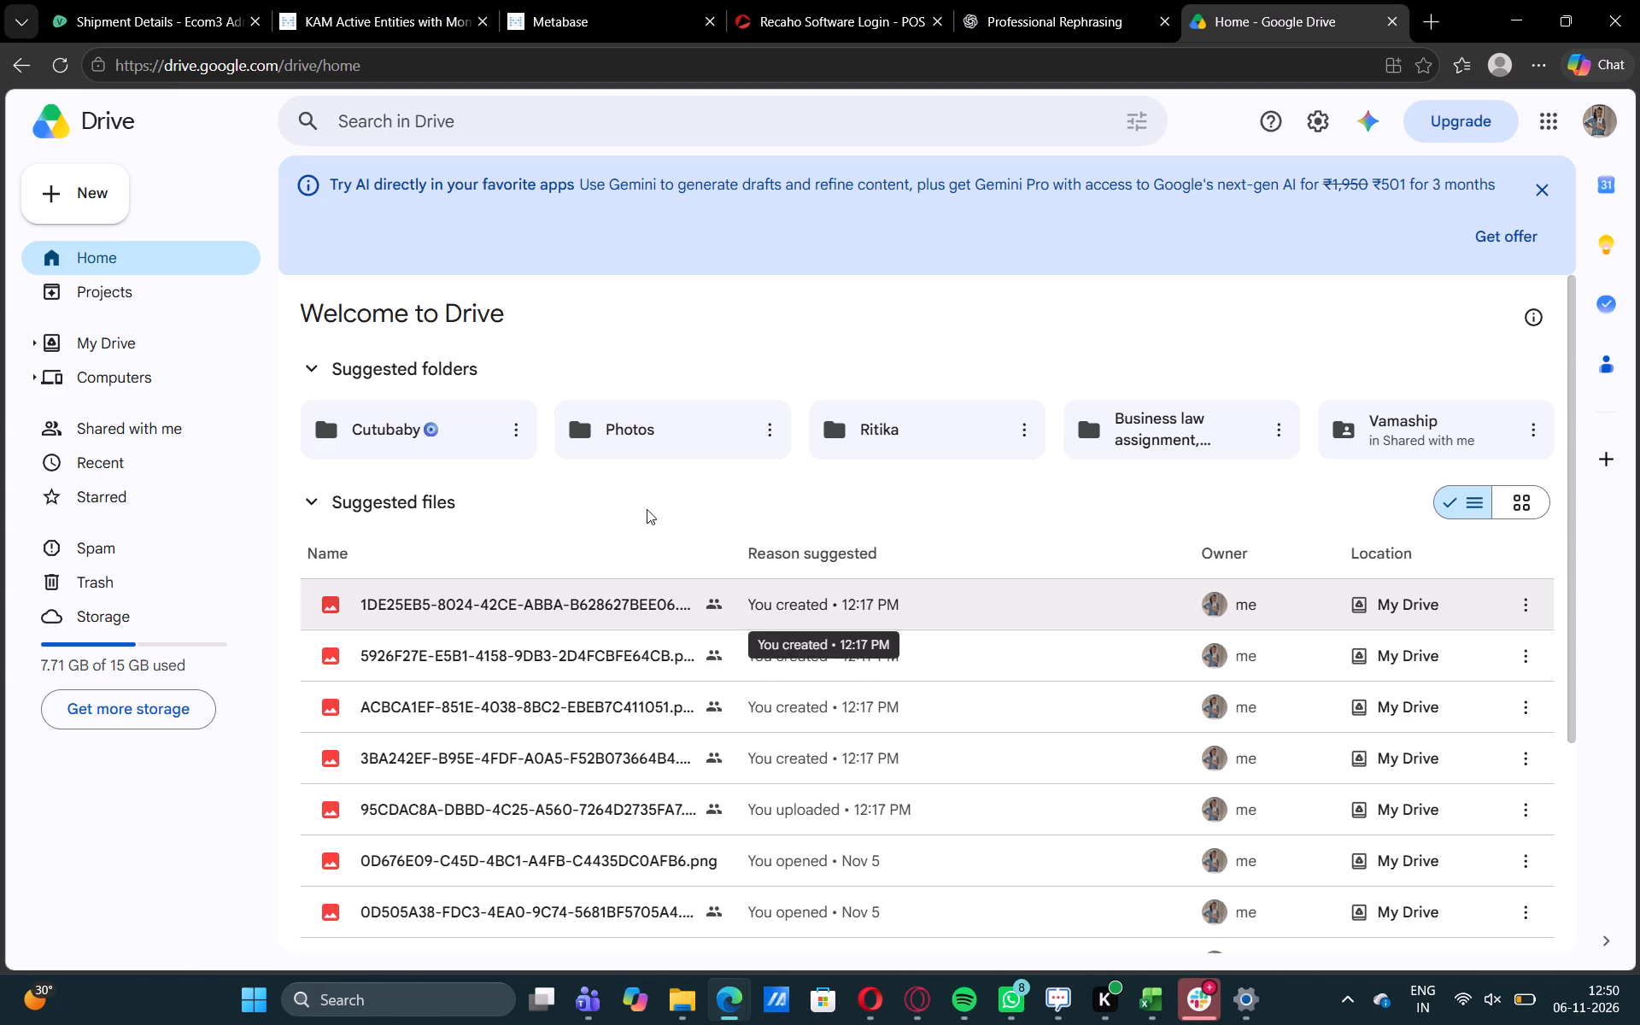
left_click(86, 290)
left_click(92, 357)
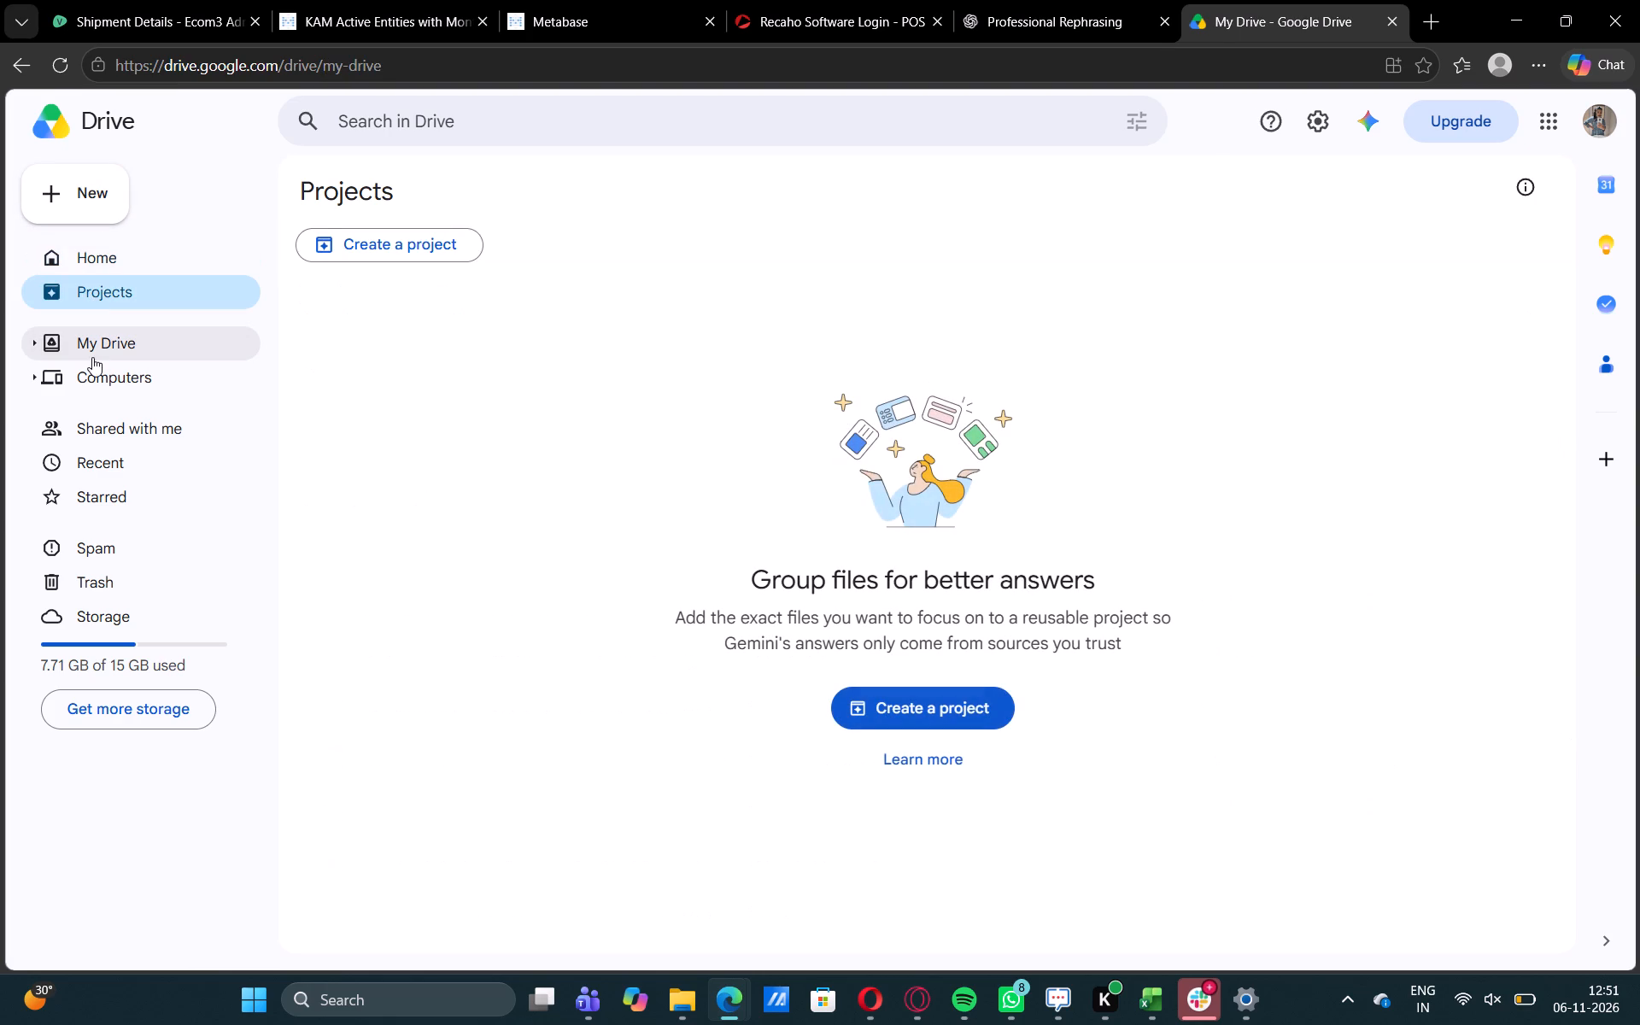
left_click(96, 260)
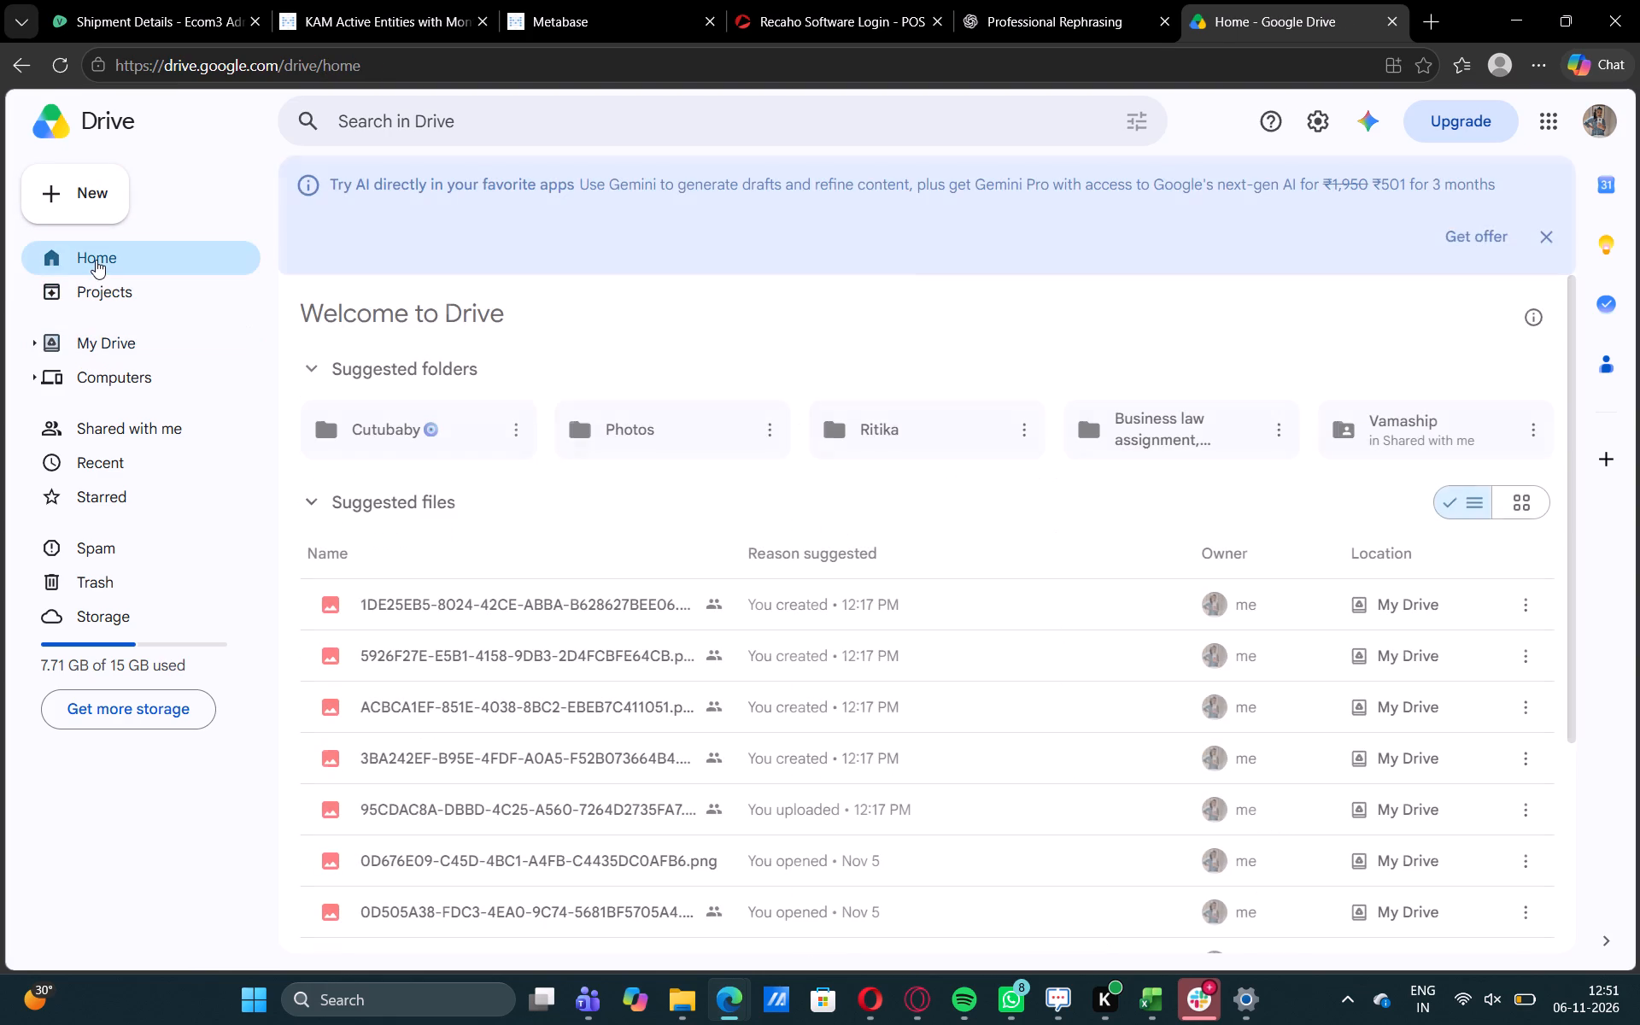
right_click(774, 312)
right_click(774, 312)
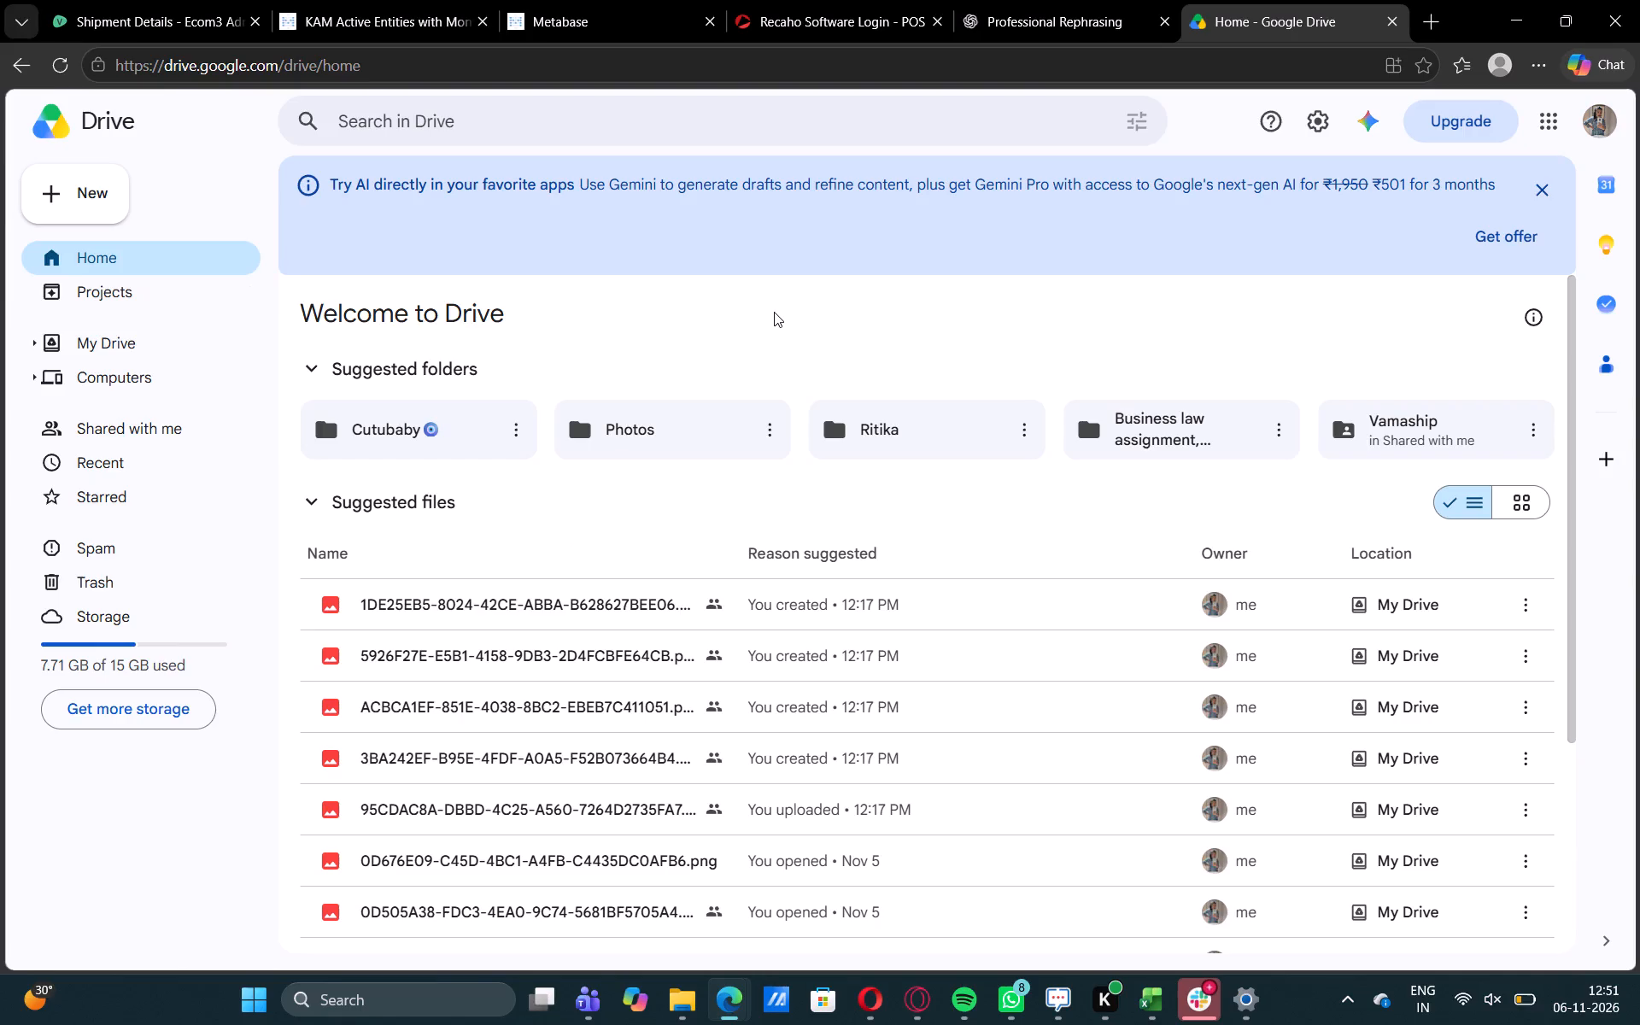
Dismiss the Gemini offer banner above the Drive home file list.
left_click(1531, 187)
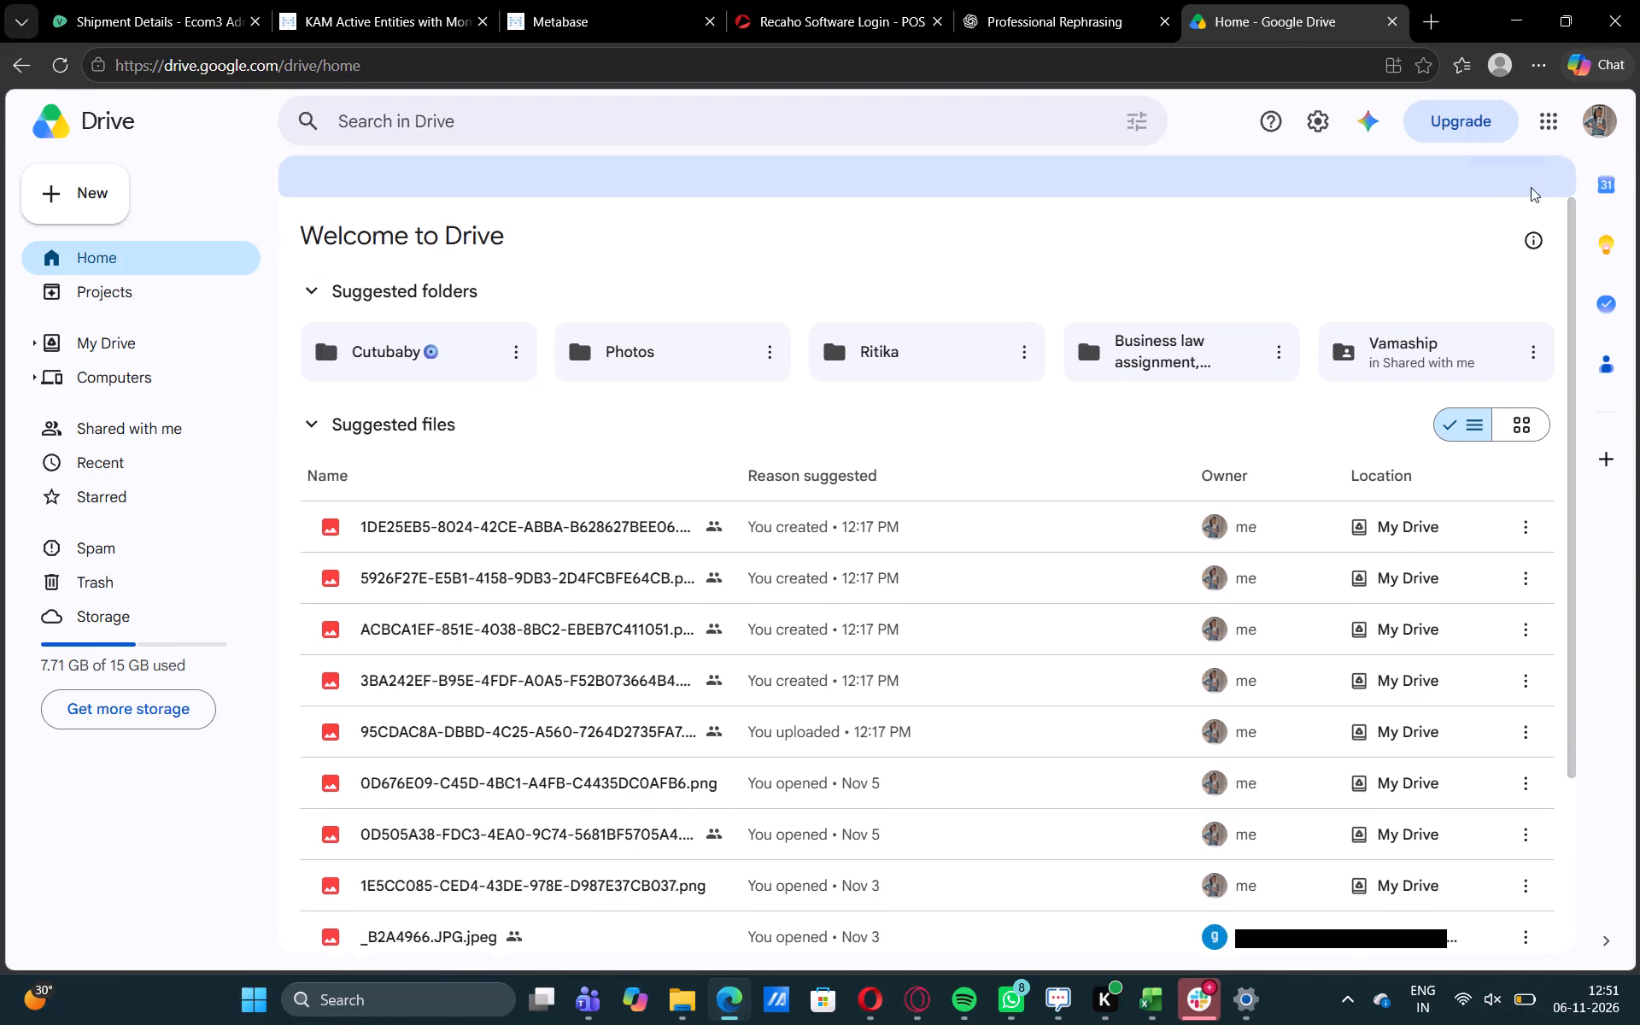
right_click(1251, 205)
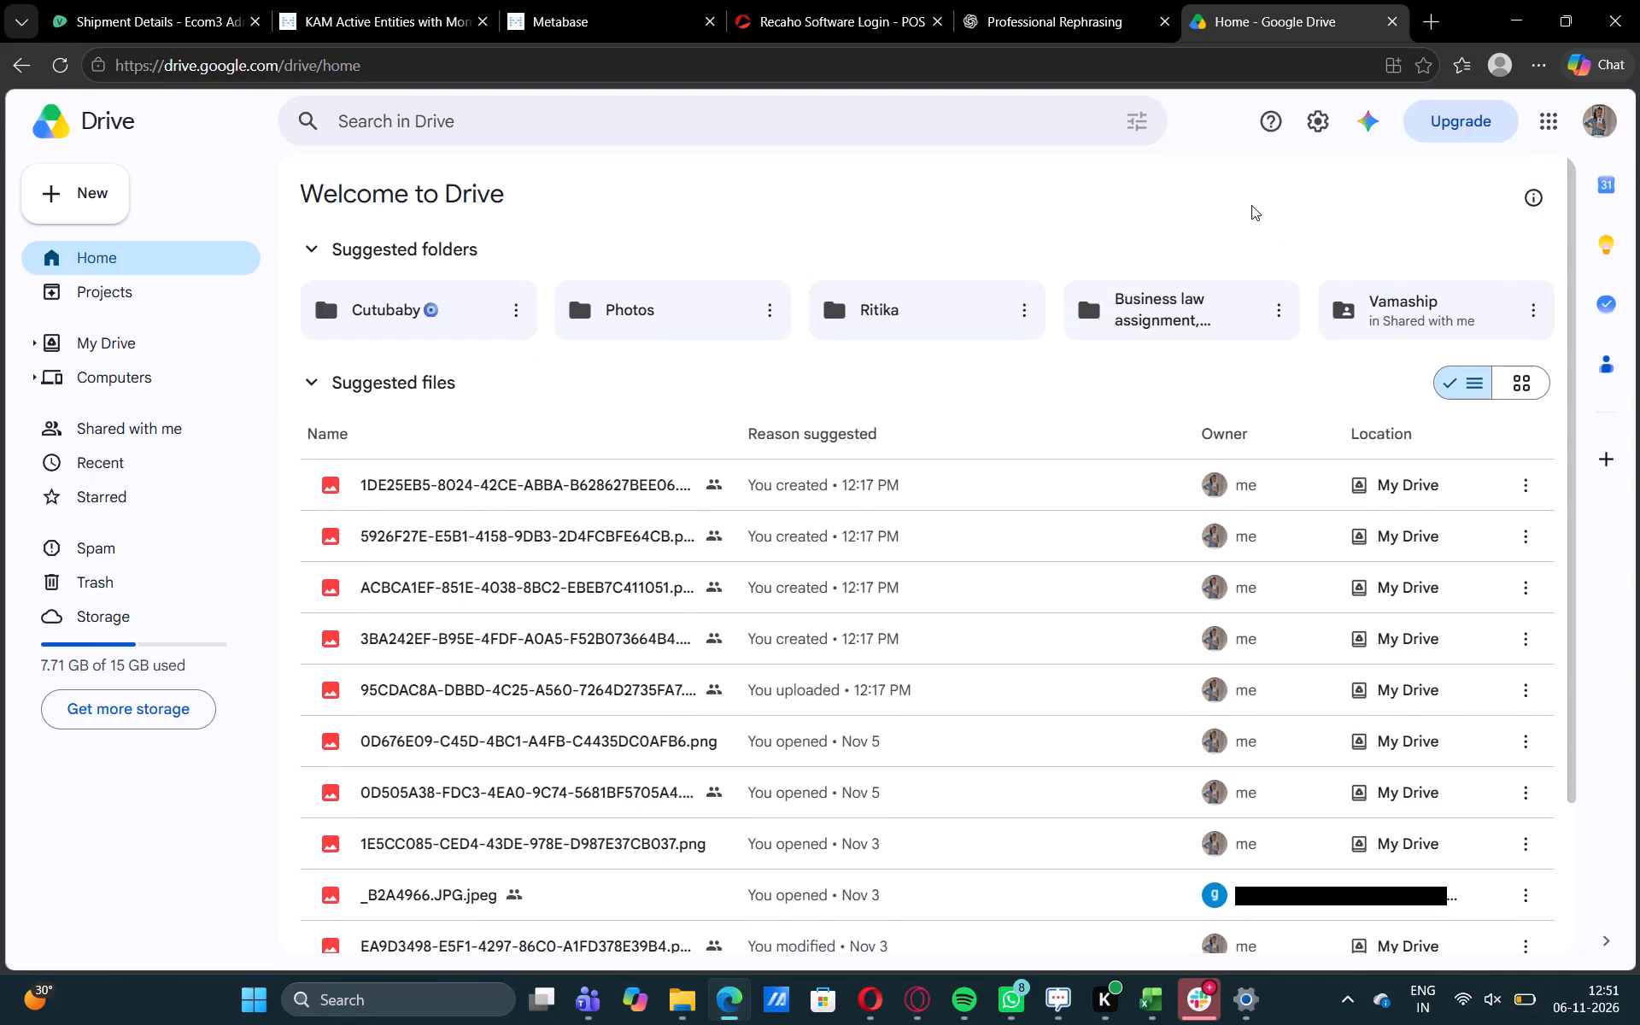
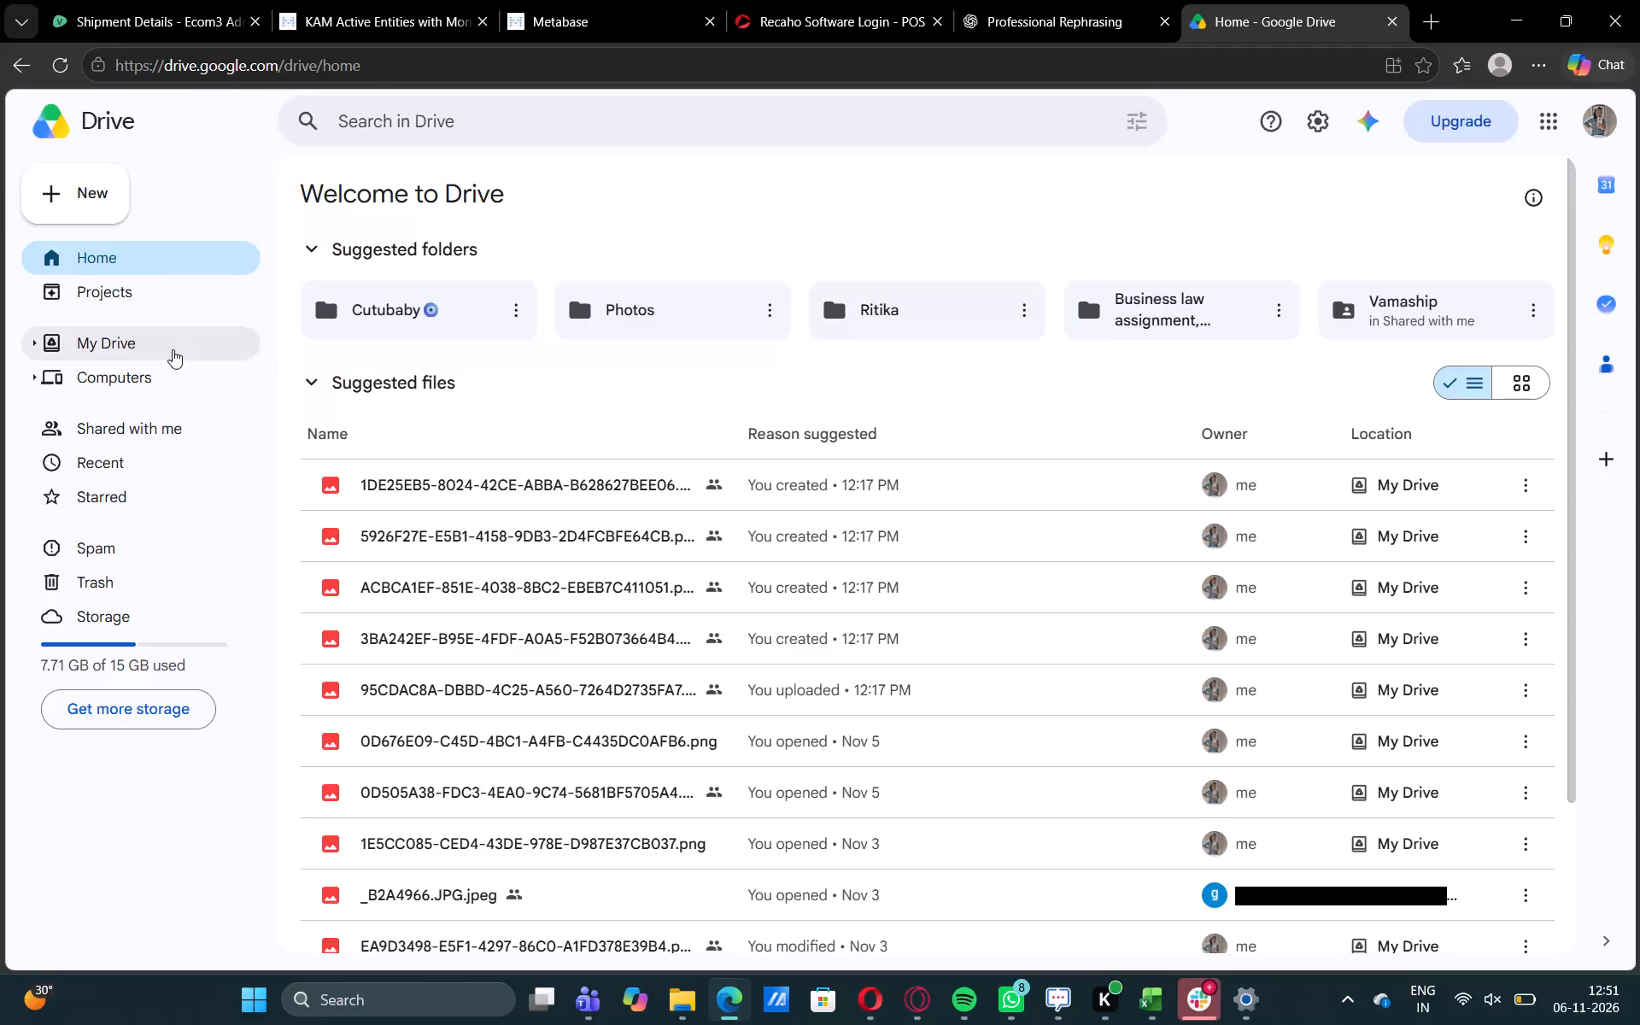
left_click(173, 349)
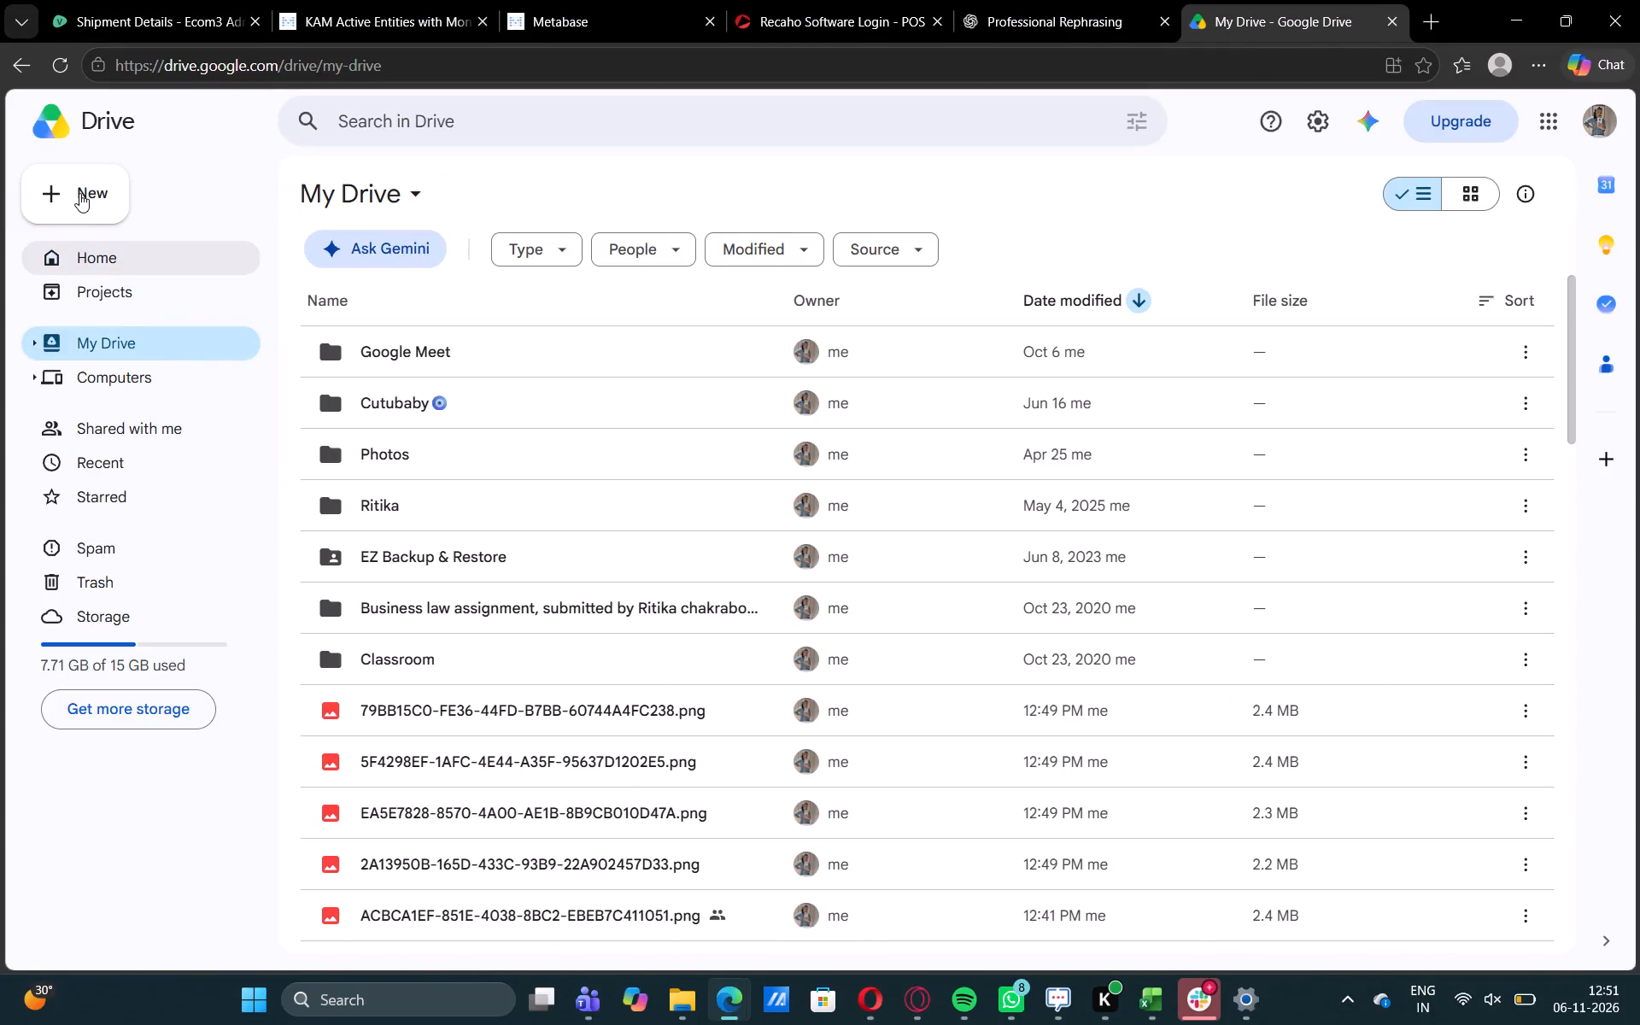
double_click(120, 263)
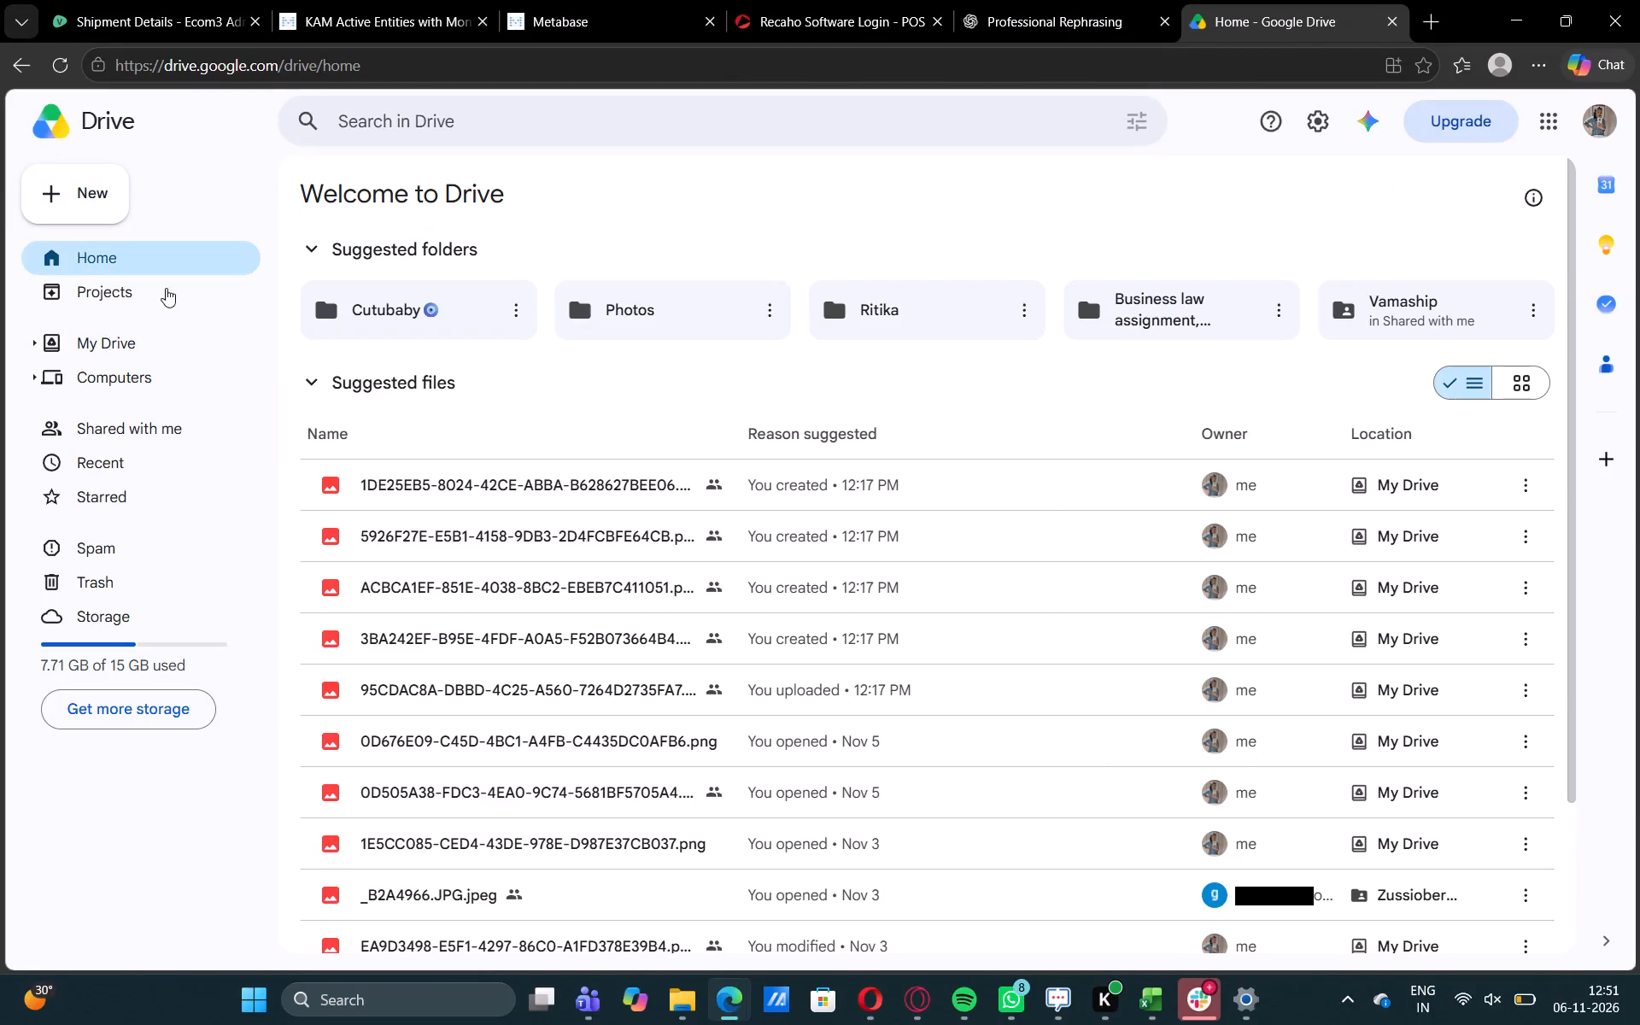
left_click(1387, 13)
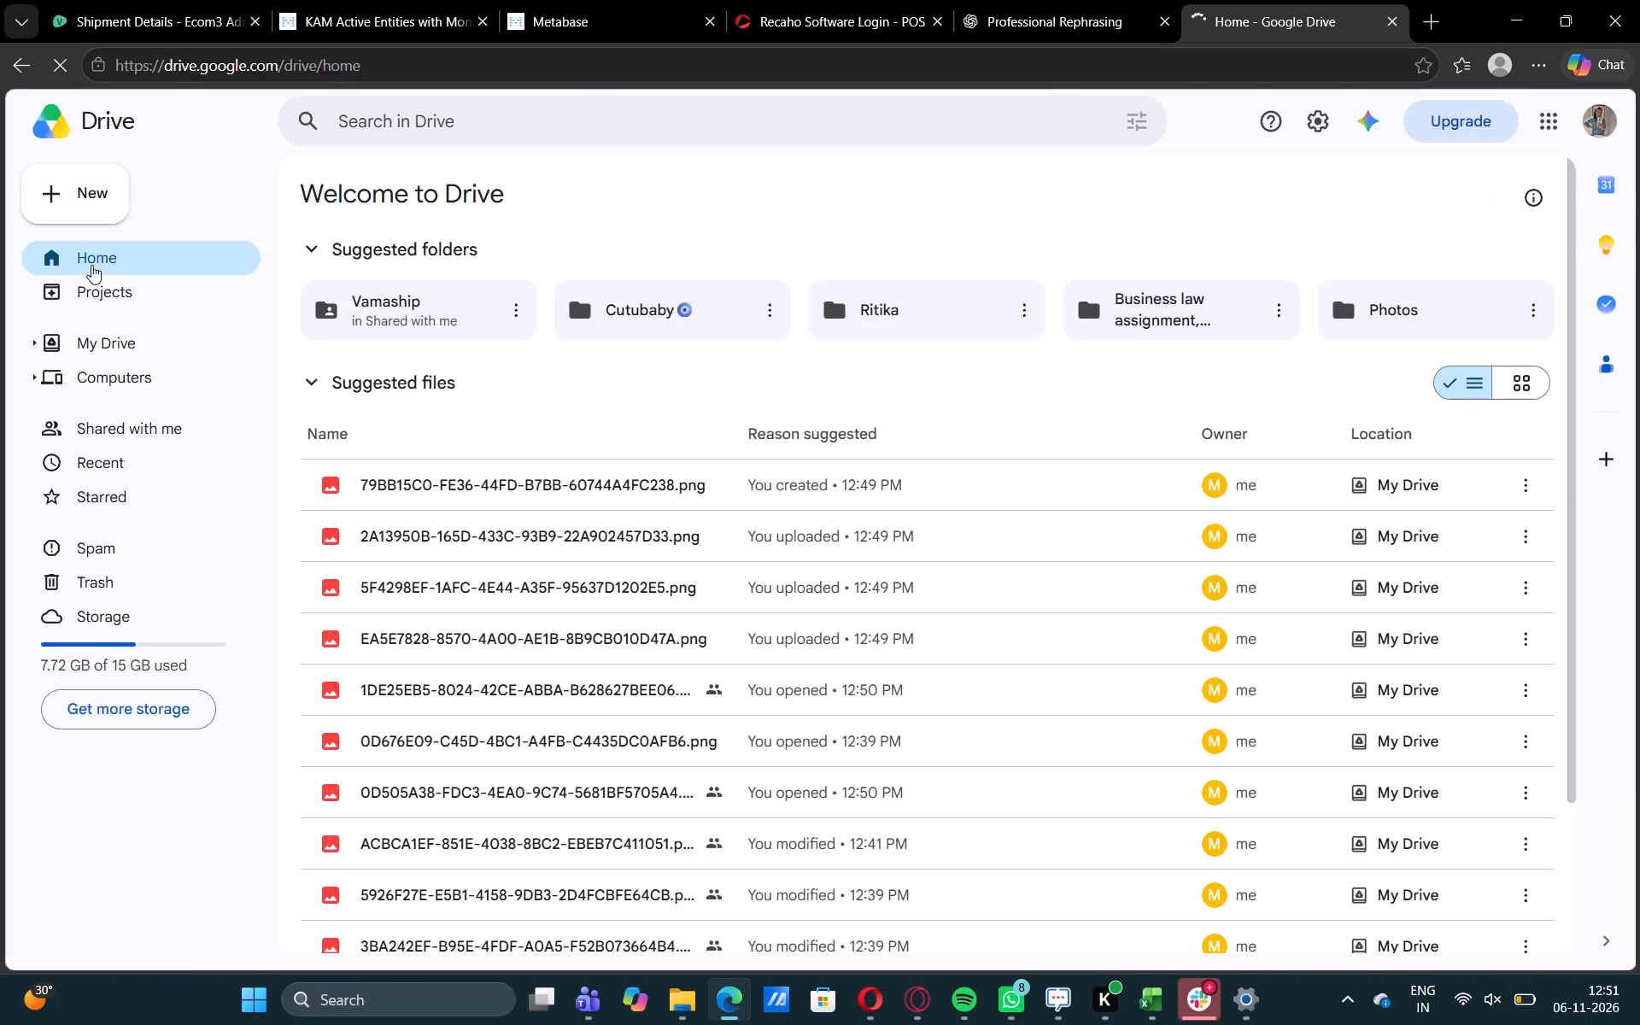
Open image 79BB15C0-FE36-44FD-B7BB-60744A4FC238.png, set its general access to Anyone with the link, and copy its link.
double_click(541, 494)
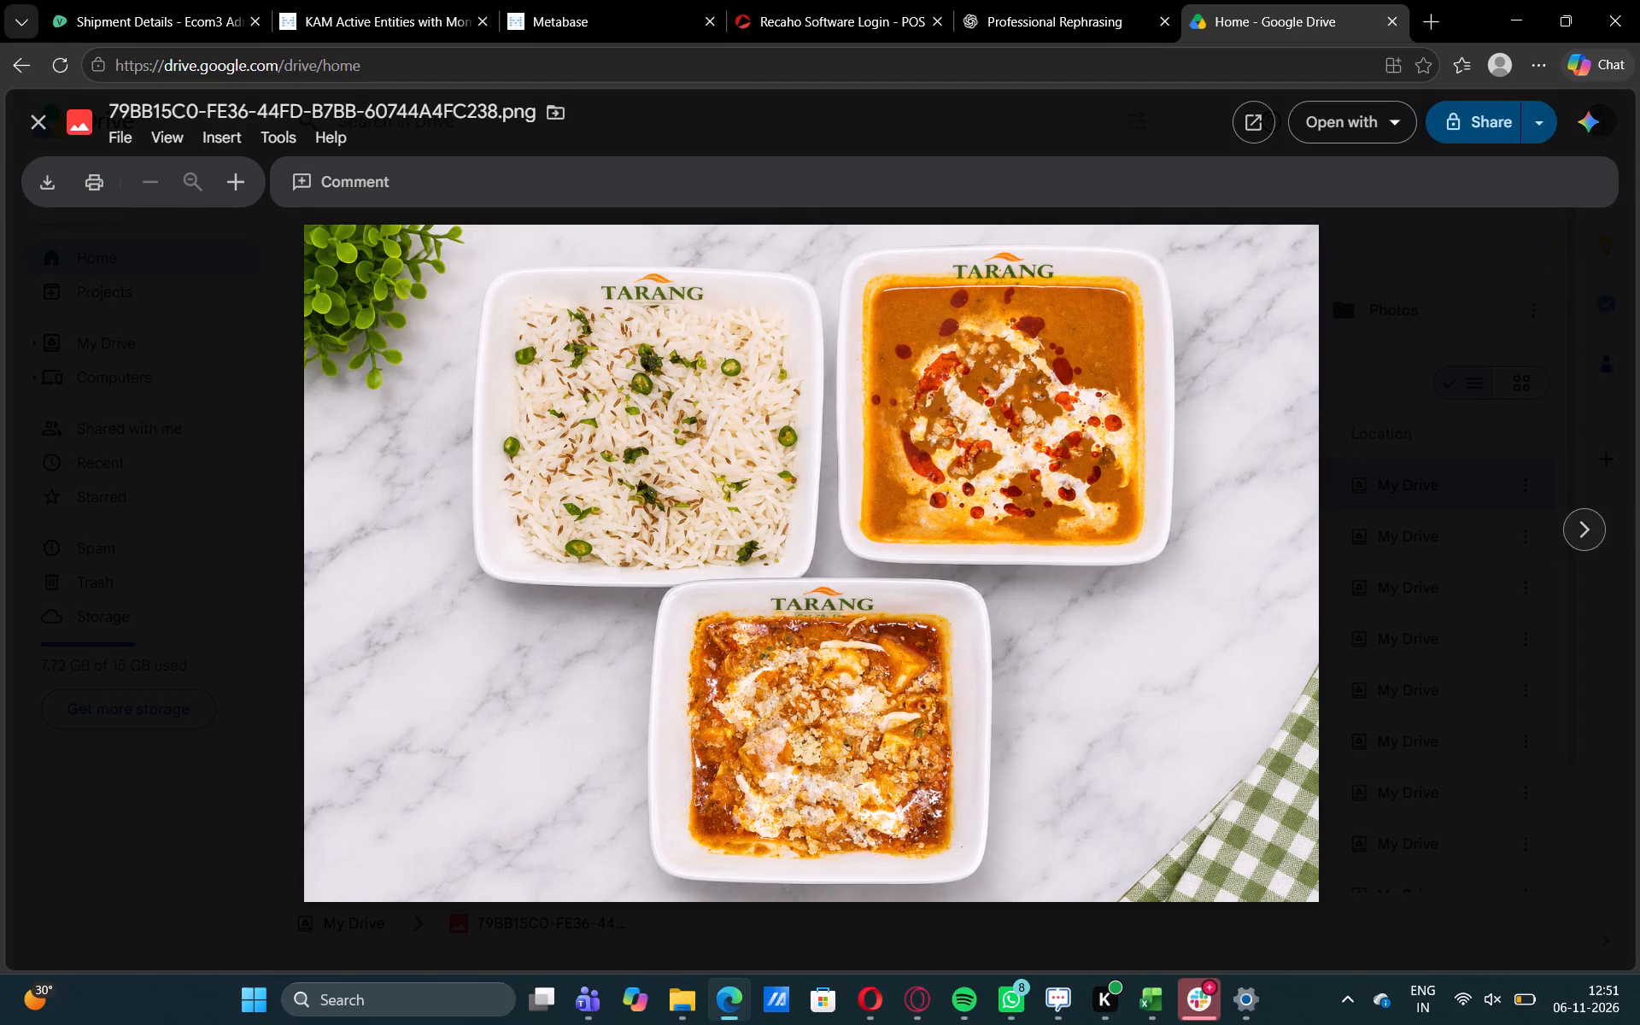
left_click(1461, 125)
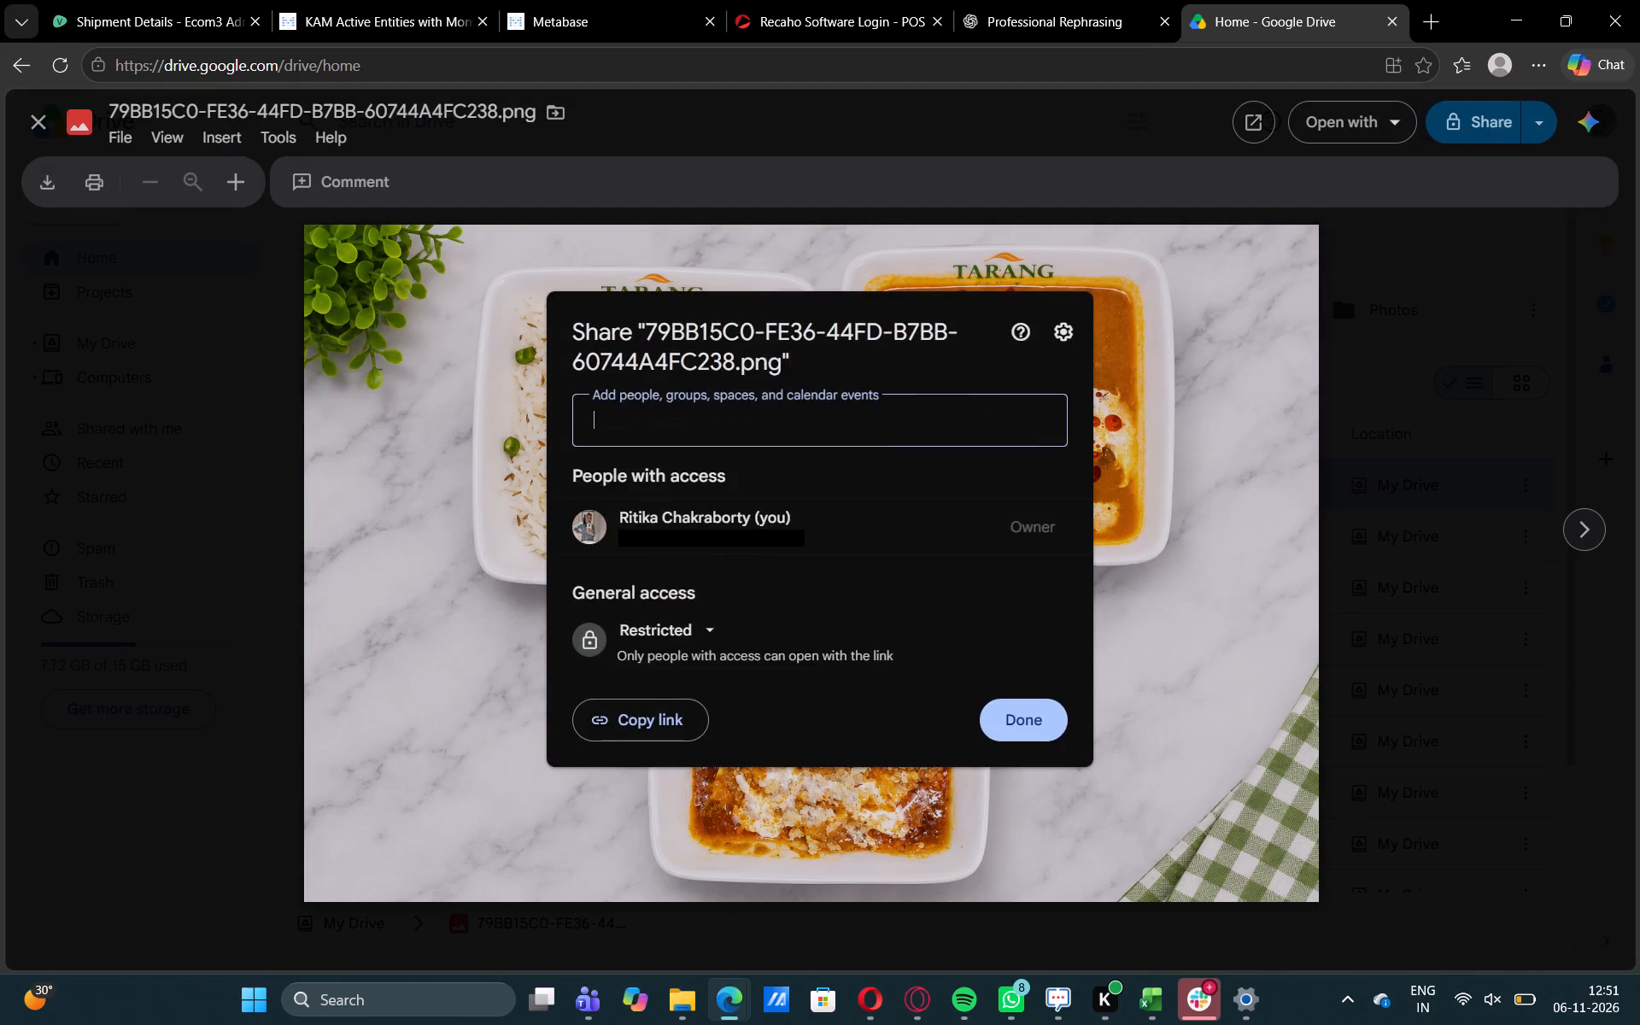
left_click(703, 630)
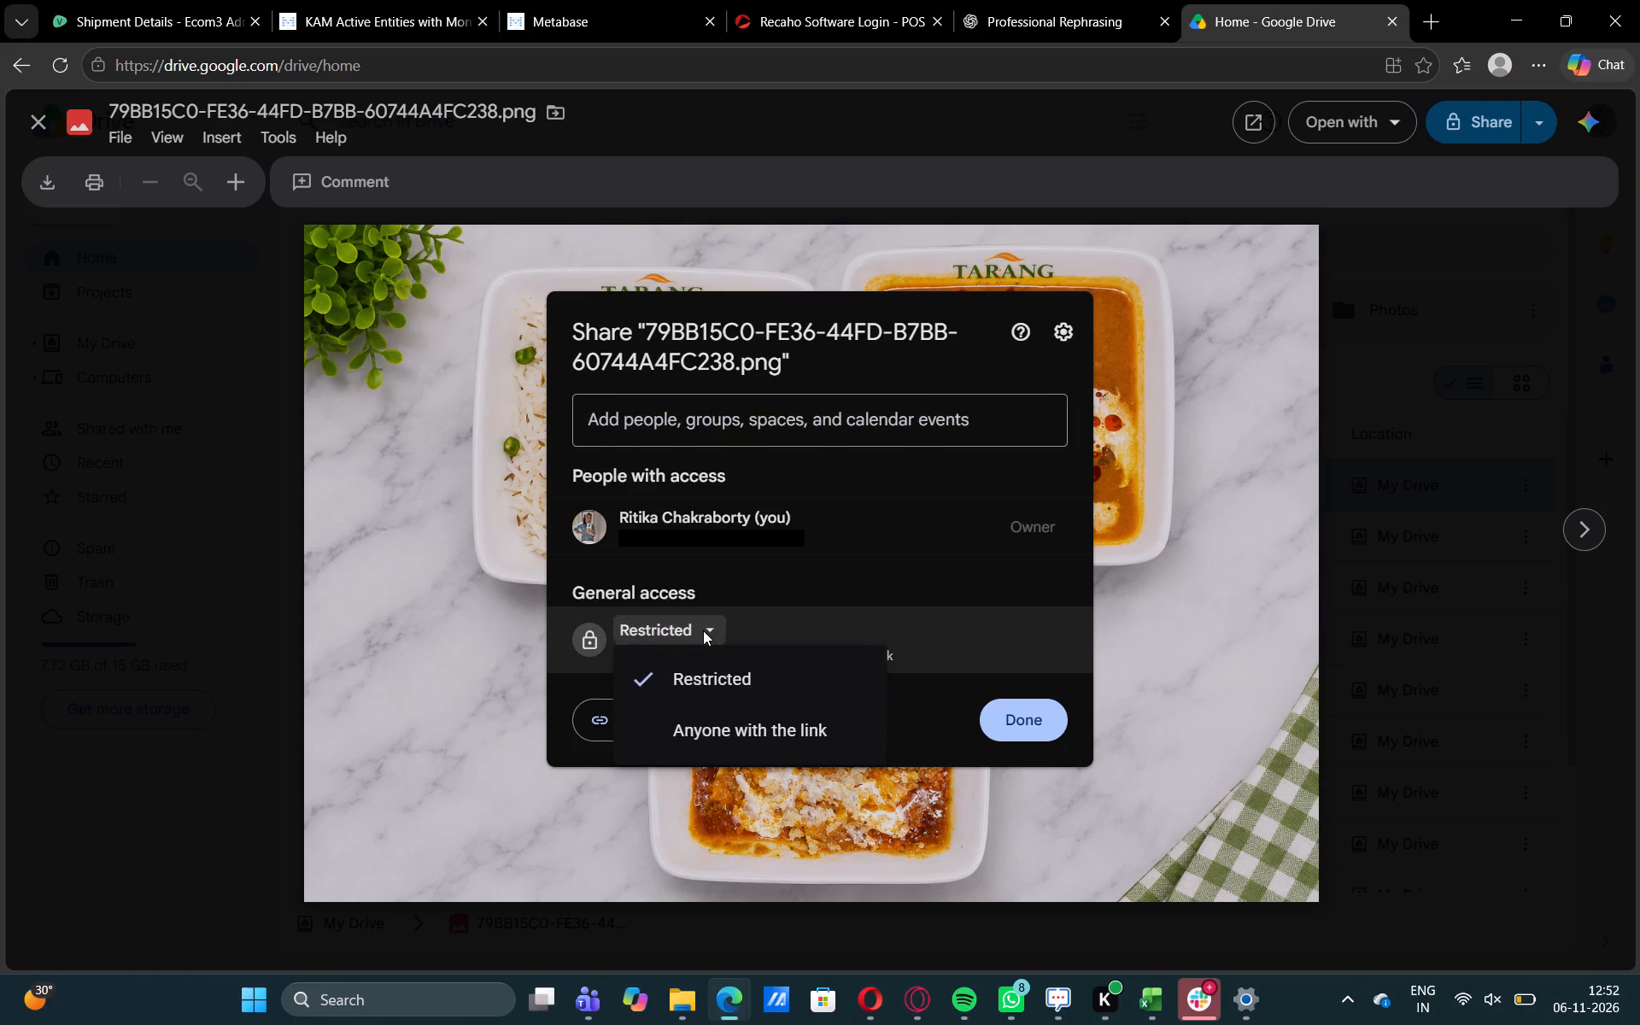
left_click(682, 733)
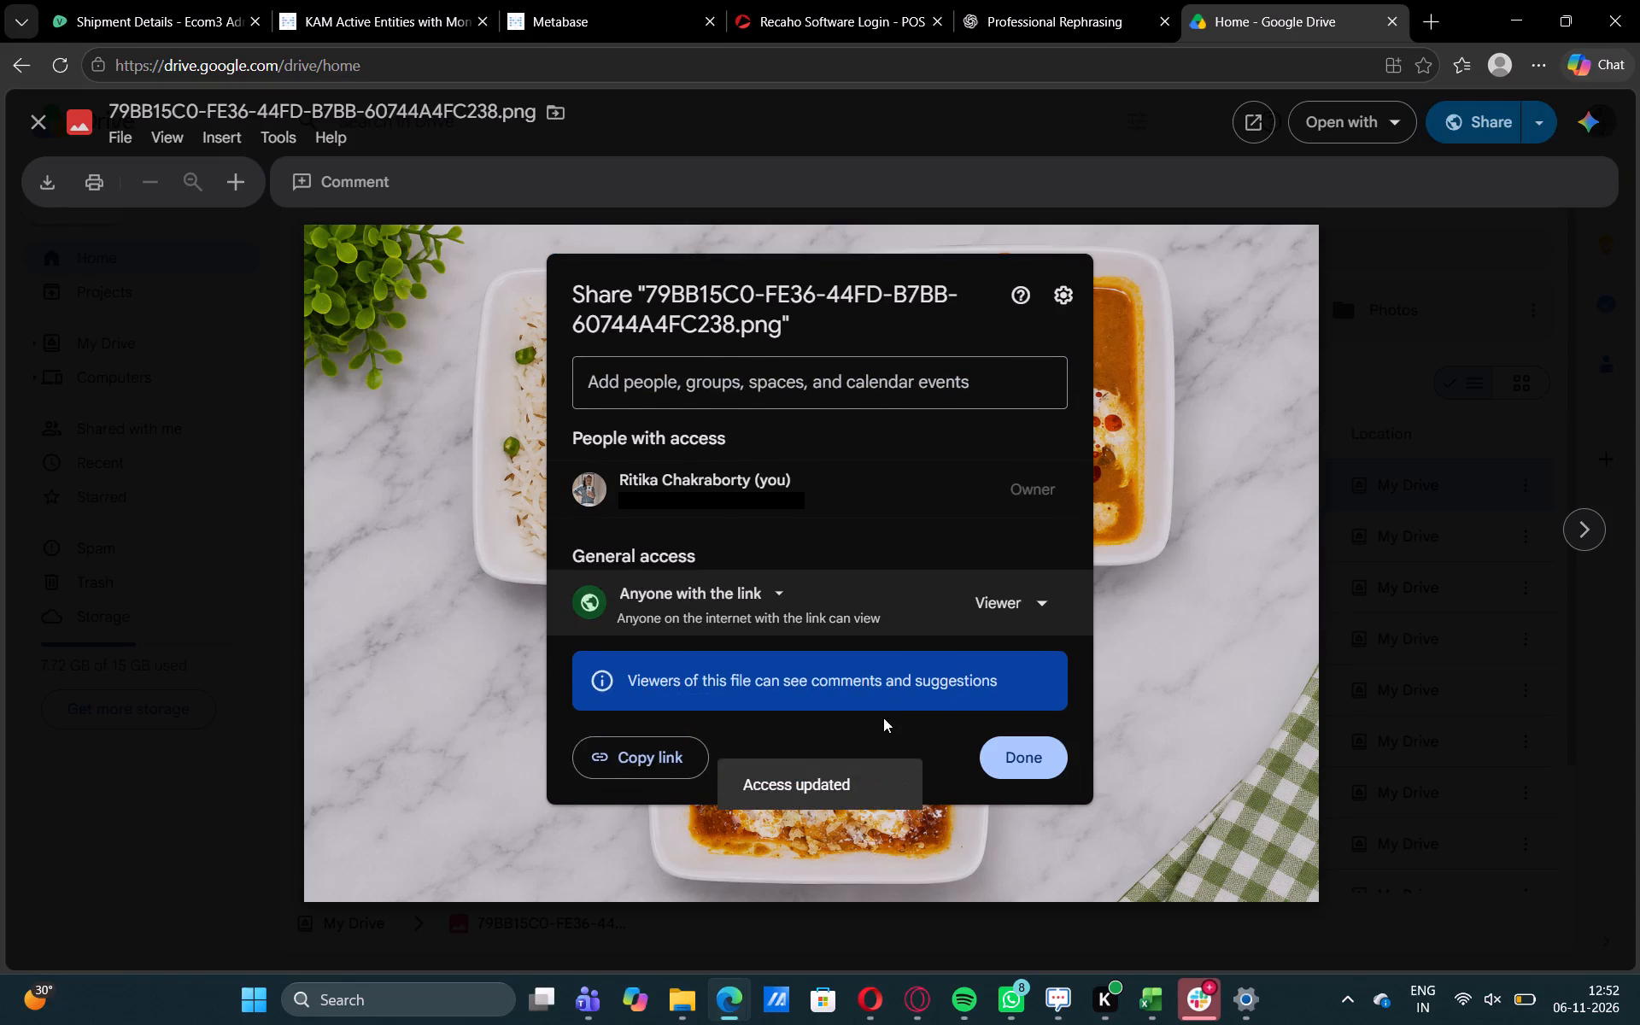
left_click(1020, 760)
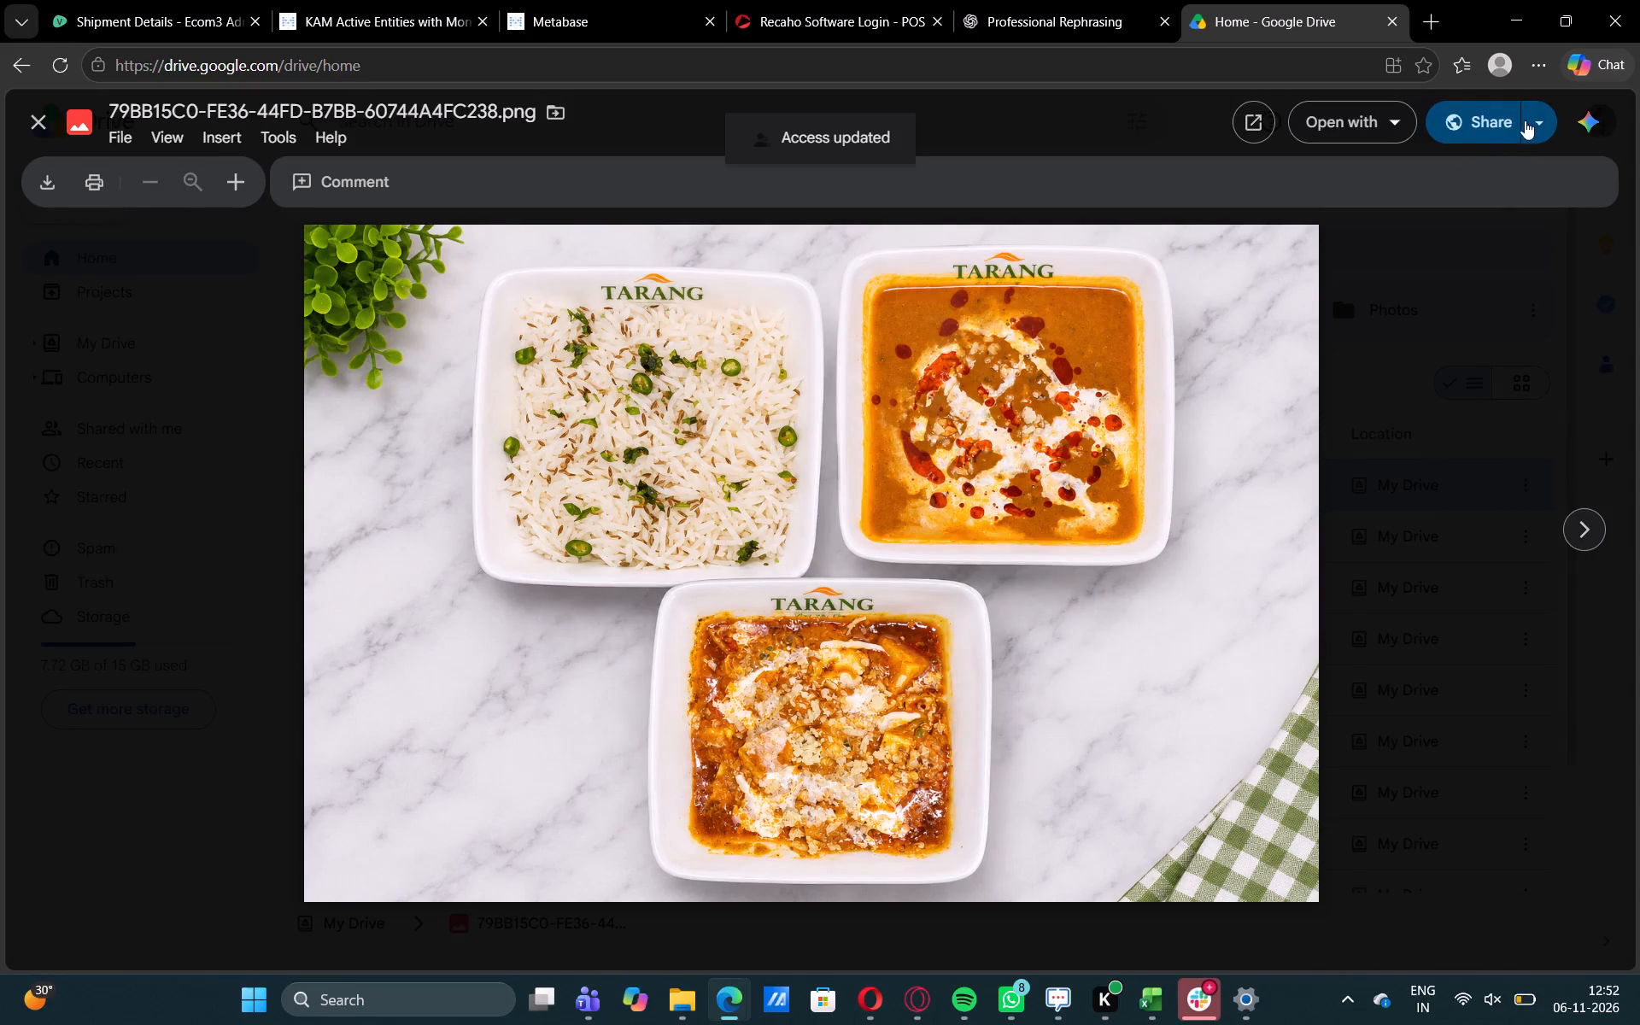
left_click(1533, 118)
left_click(1365, 161)
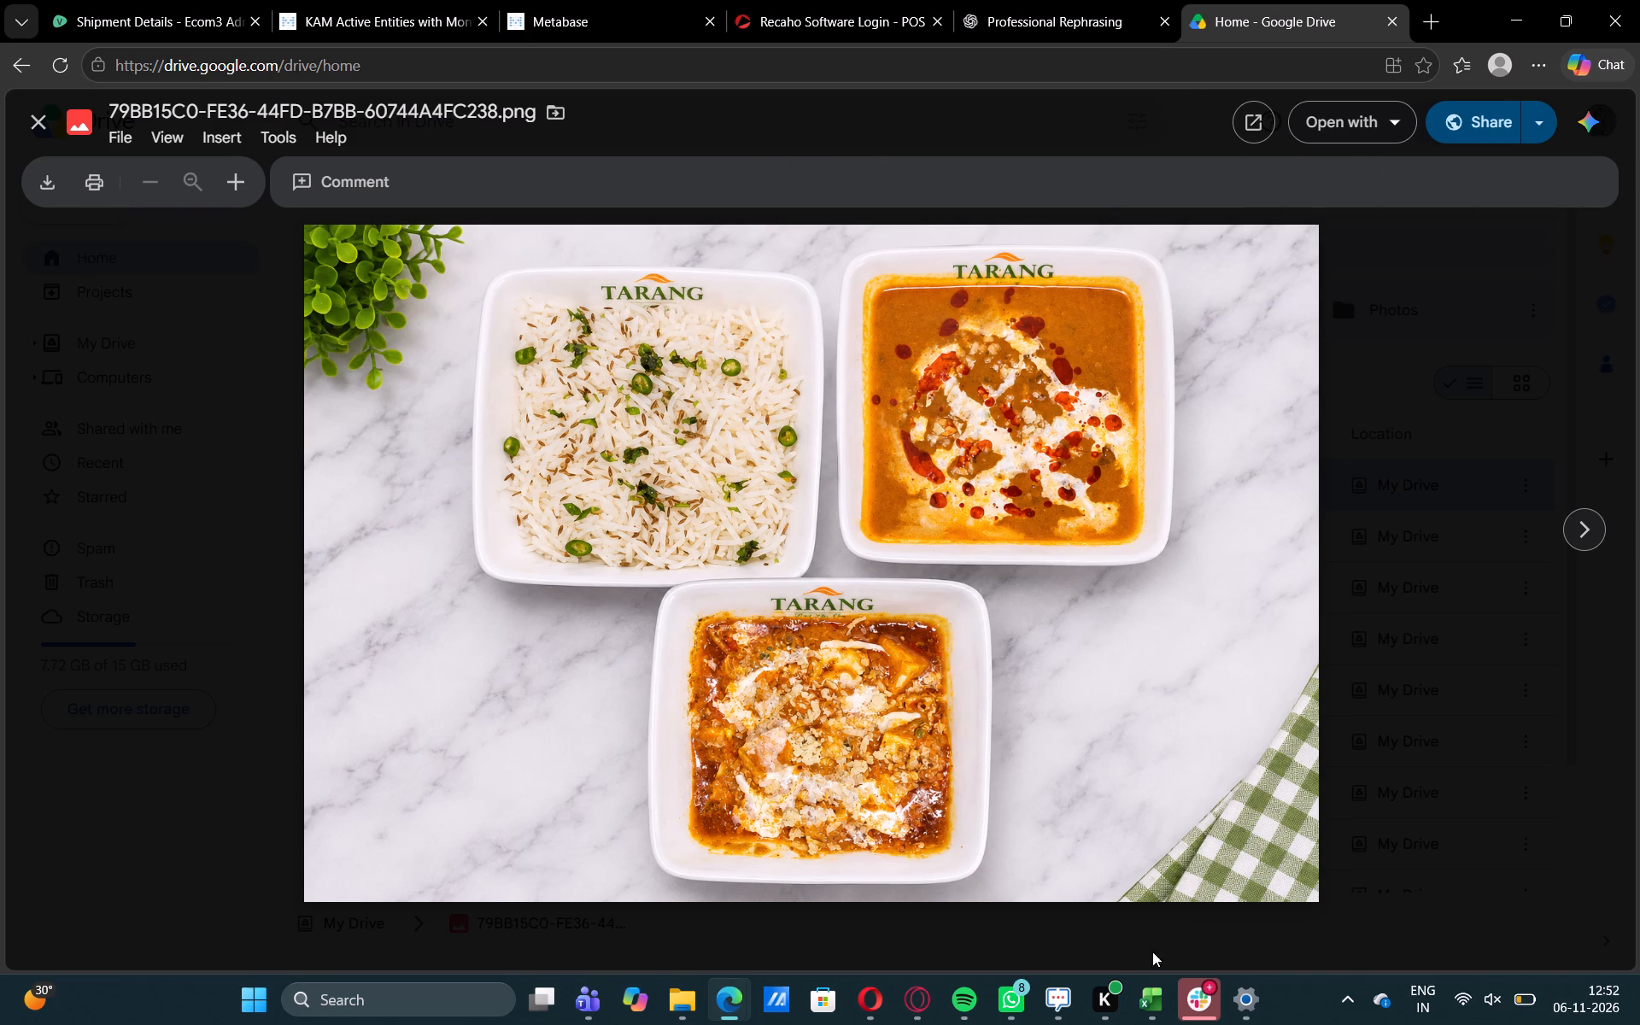
Switch to Book22 in Excel and paste the copied link into cell B11 beside "jeera rice , dal makhani , paneer makhani".
left_click(1127, 874)
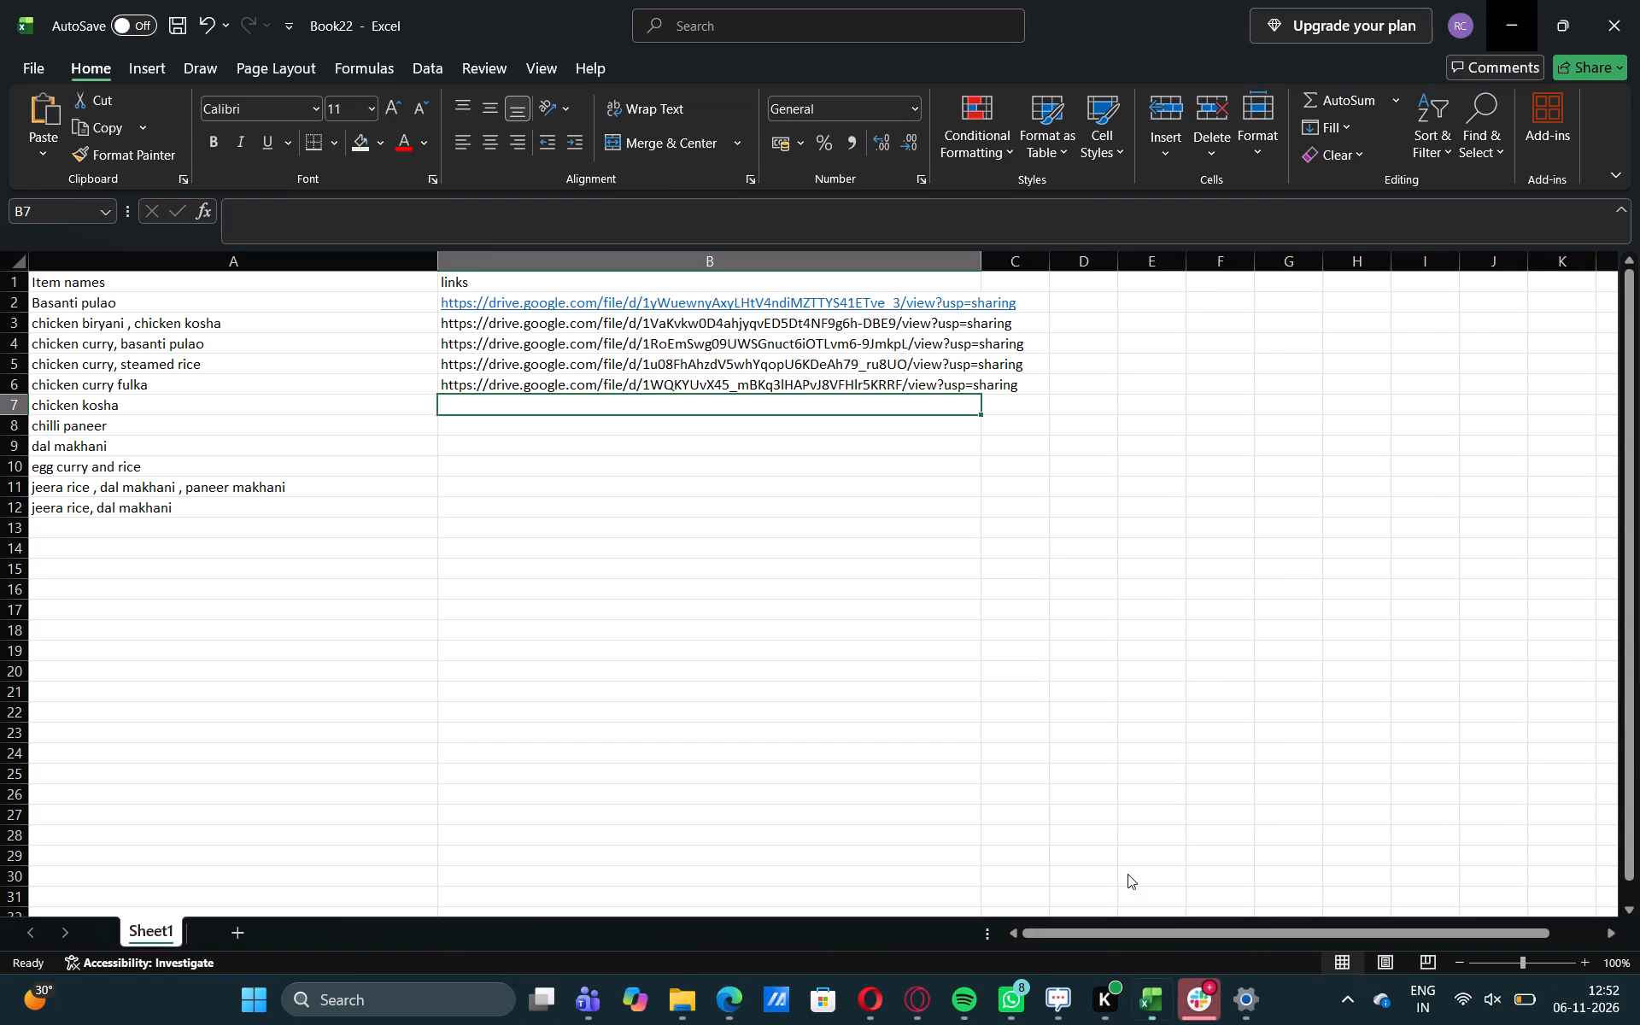
left_click(472, 485)
key("ctrl+v")
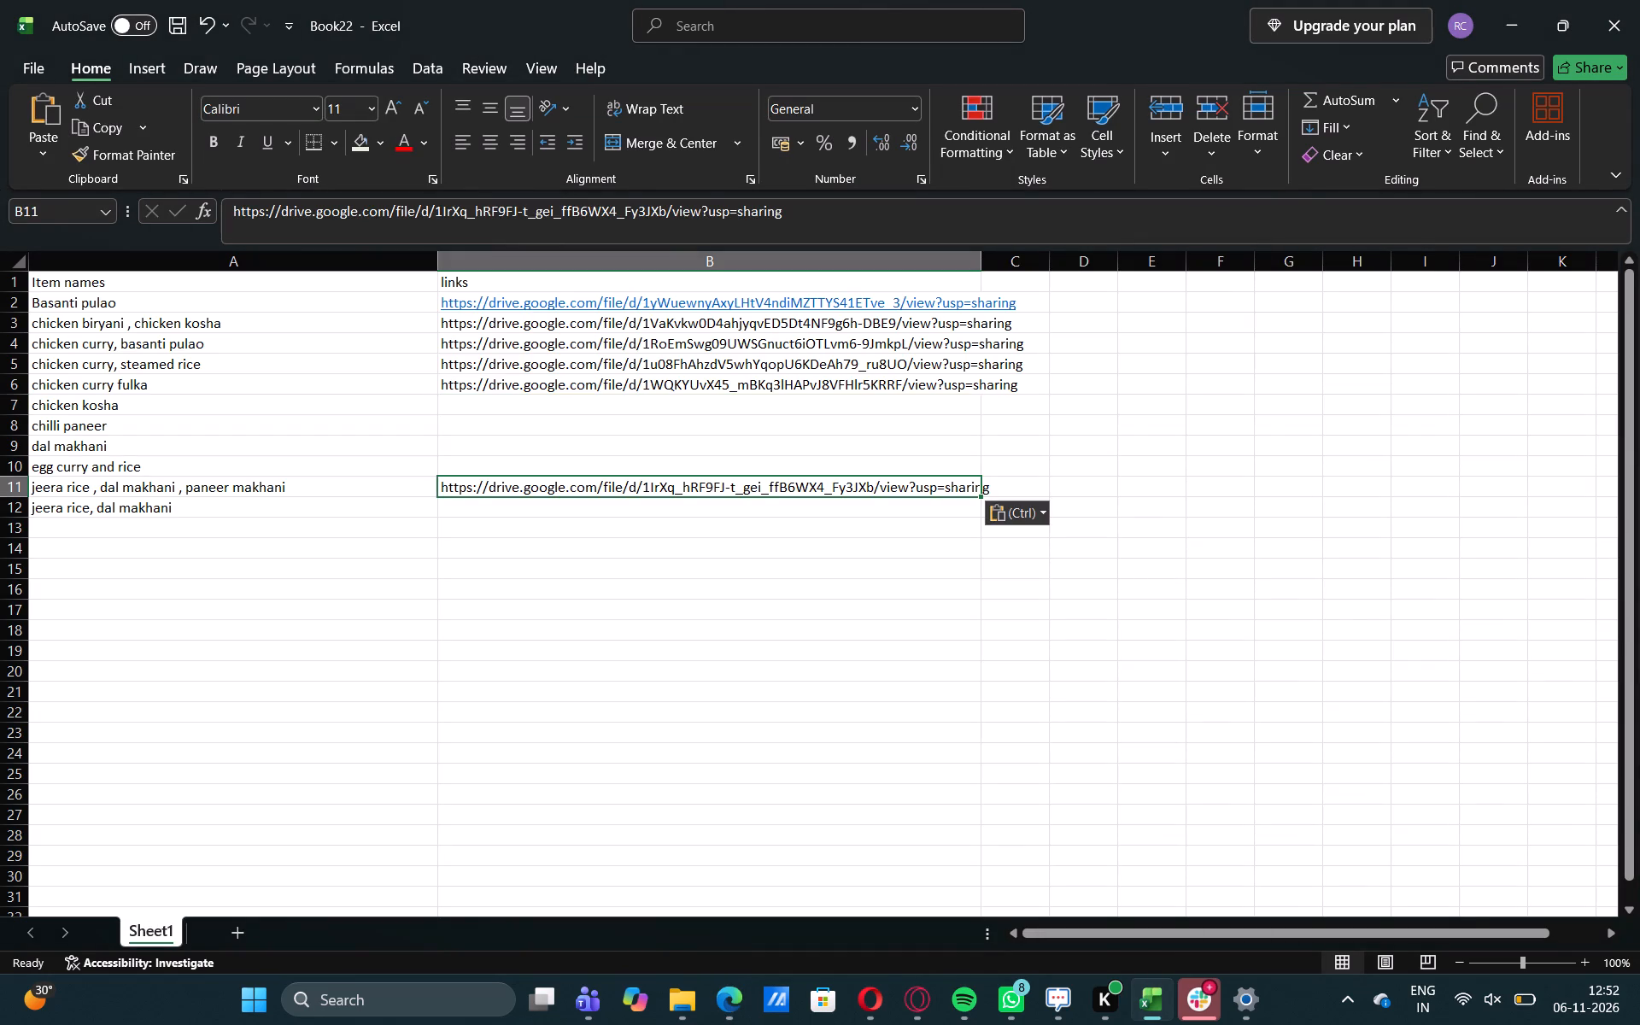
left_click(473, 513)
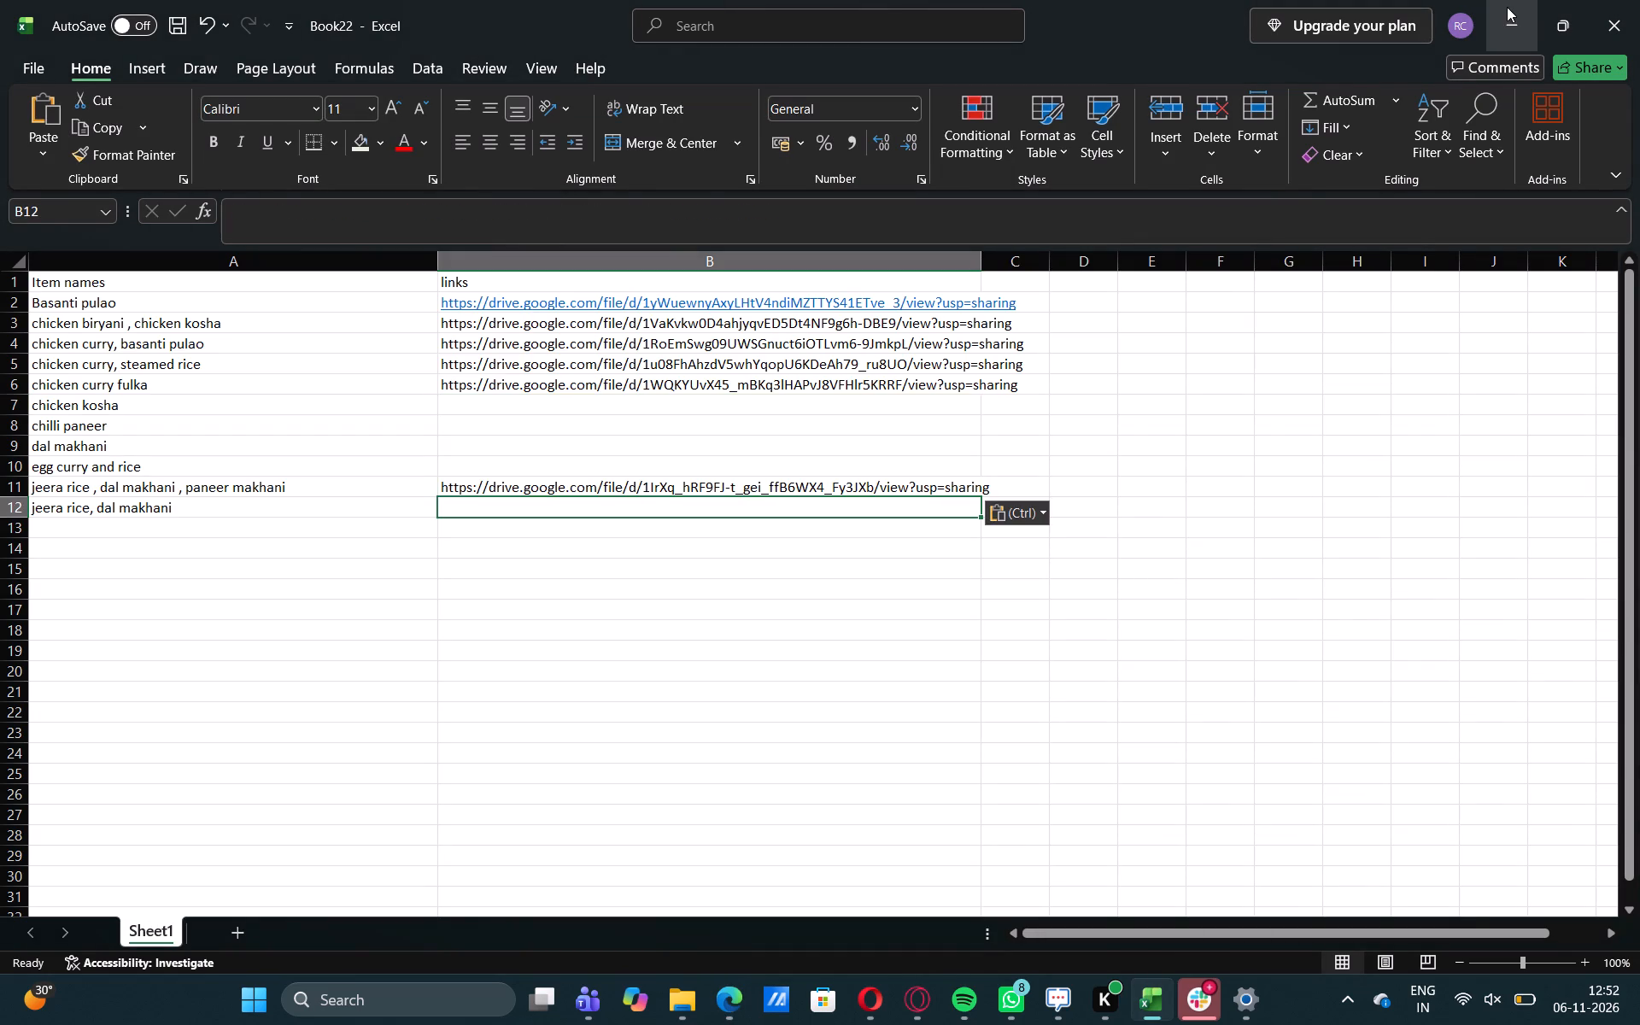
Back in Drive, advance to image 5F4298EF-1AFC-4E44-A35F-95637D1202E5.png, set access to Anyone with the link, and copy its link.
left_click(1507, 7)
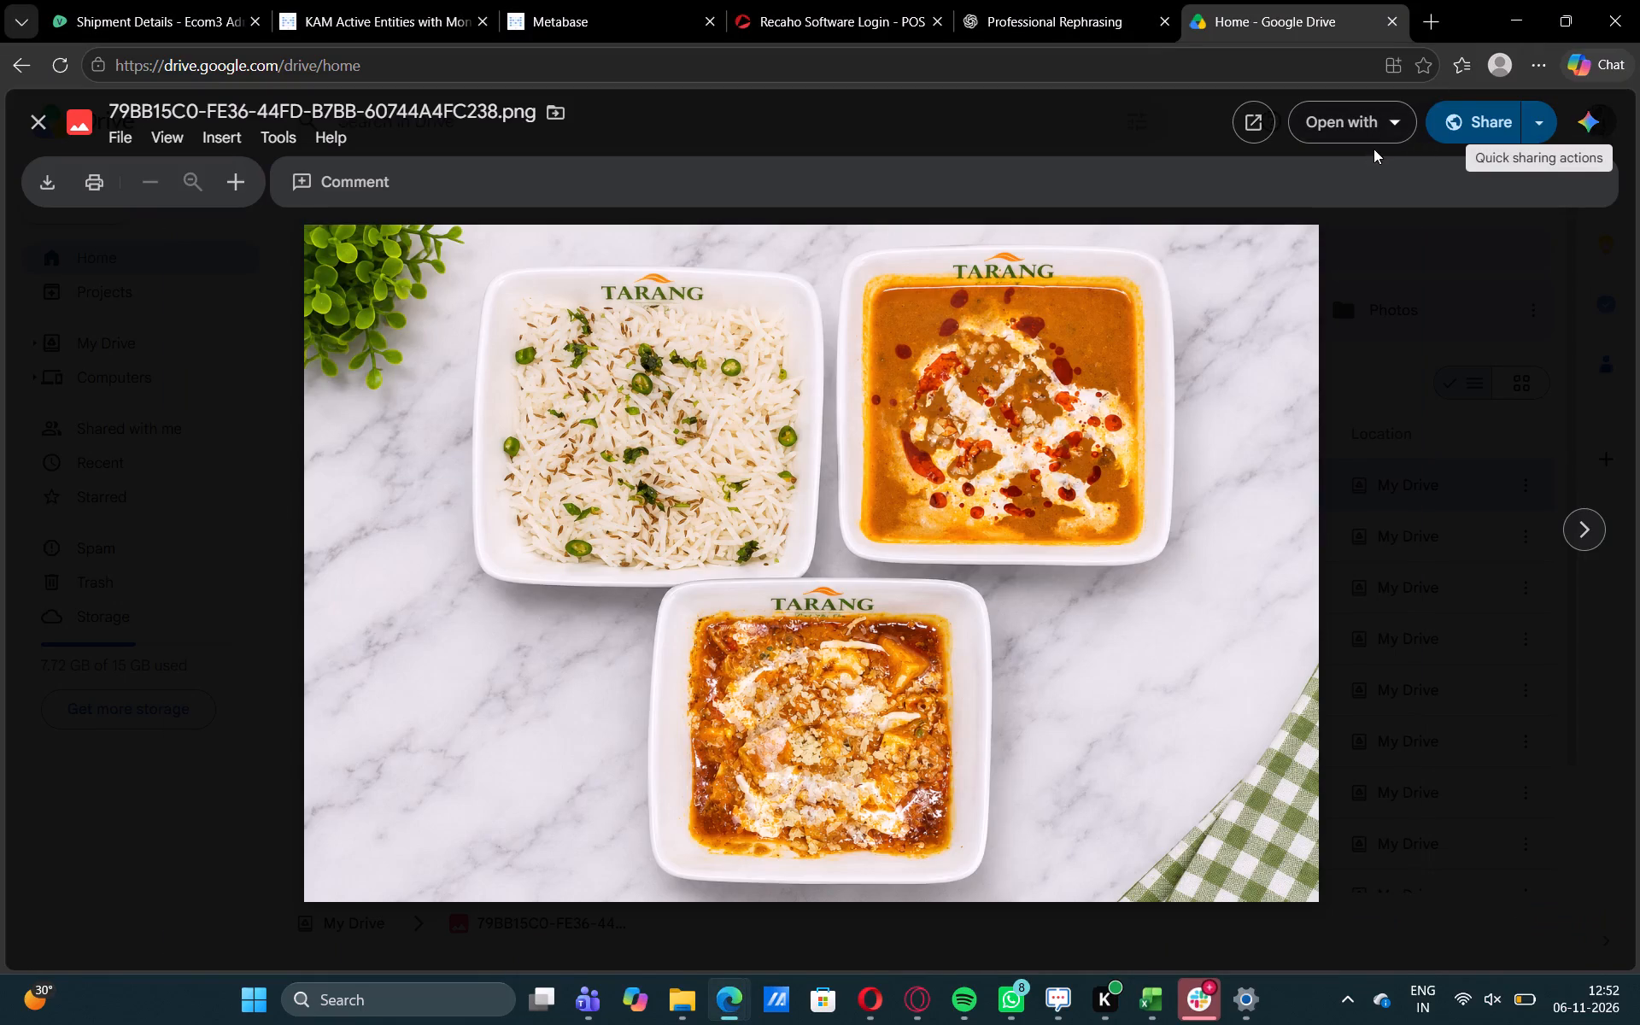
left_click(1586, 541)
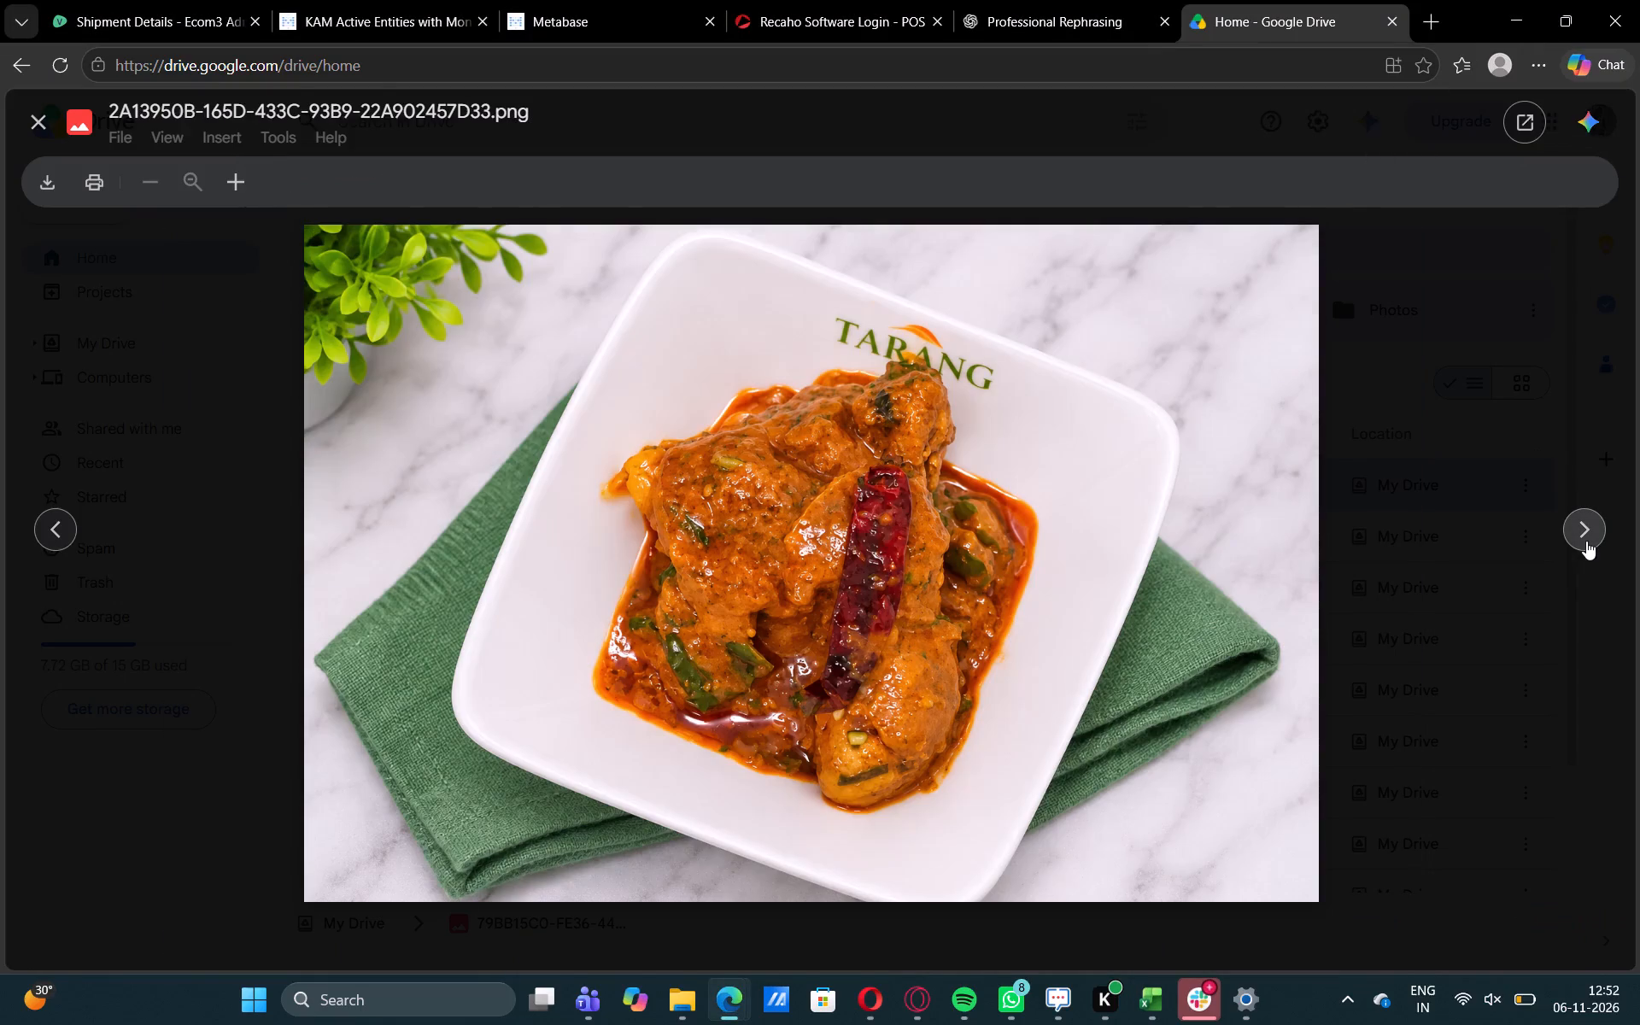
left_click(1586, 541)
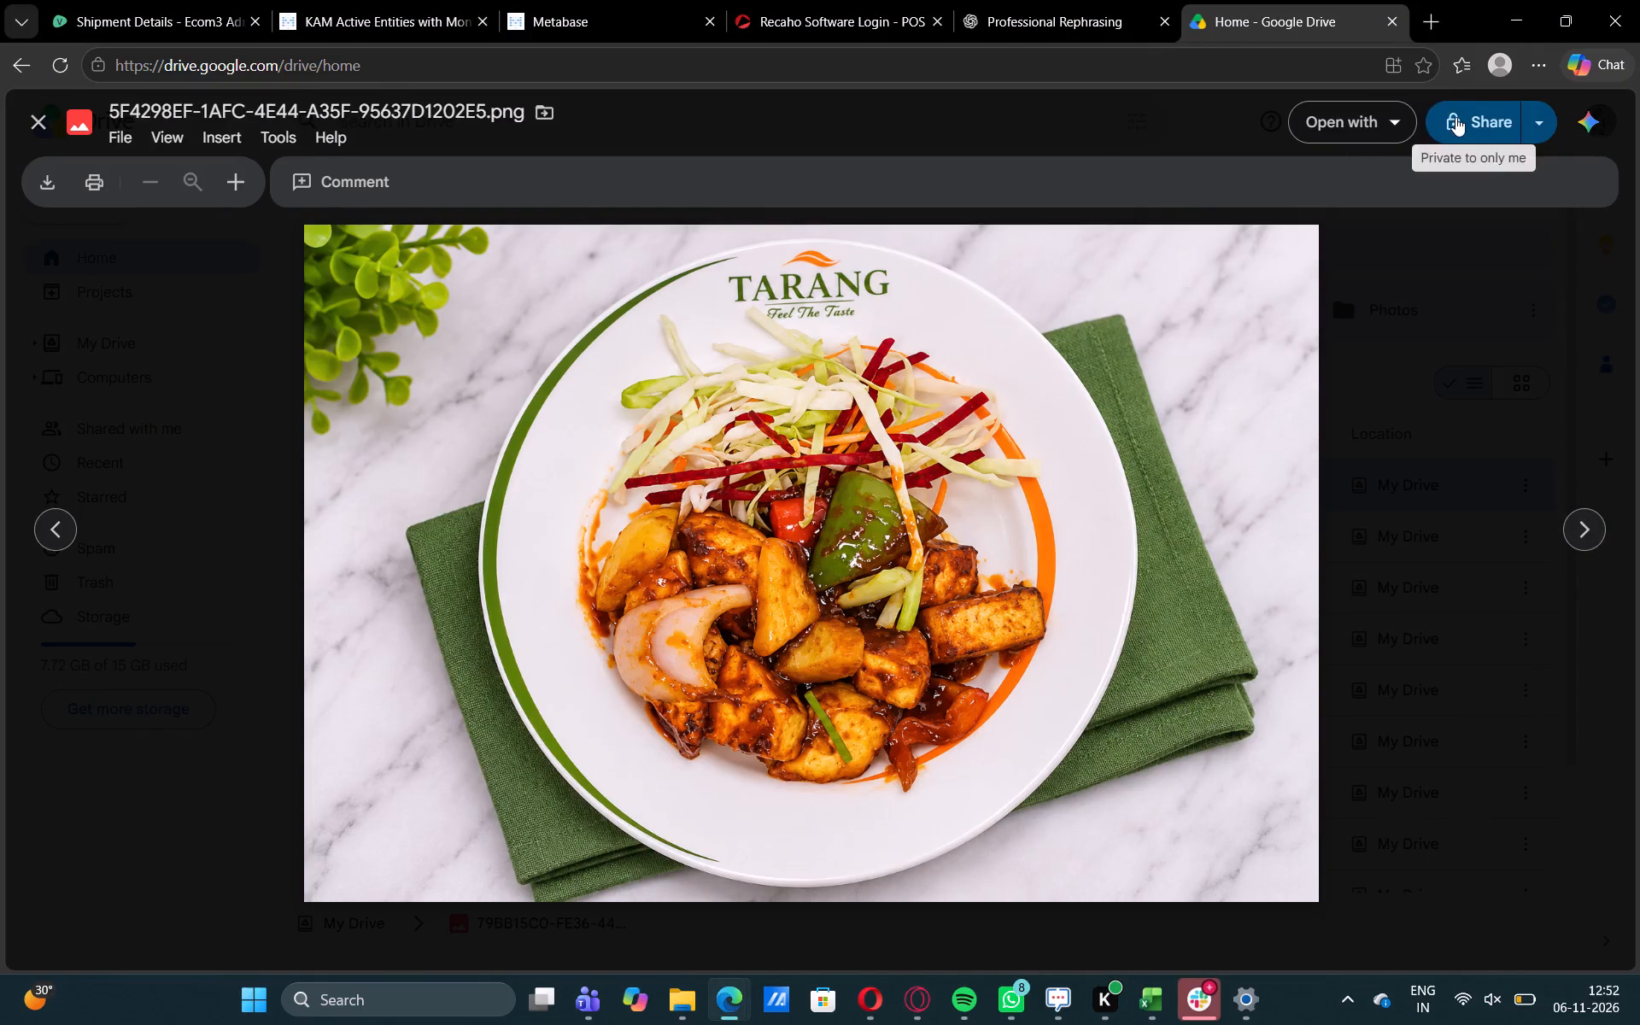
left_click(1455, 117)
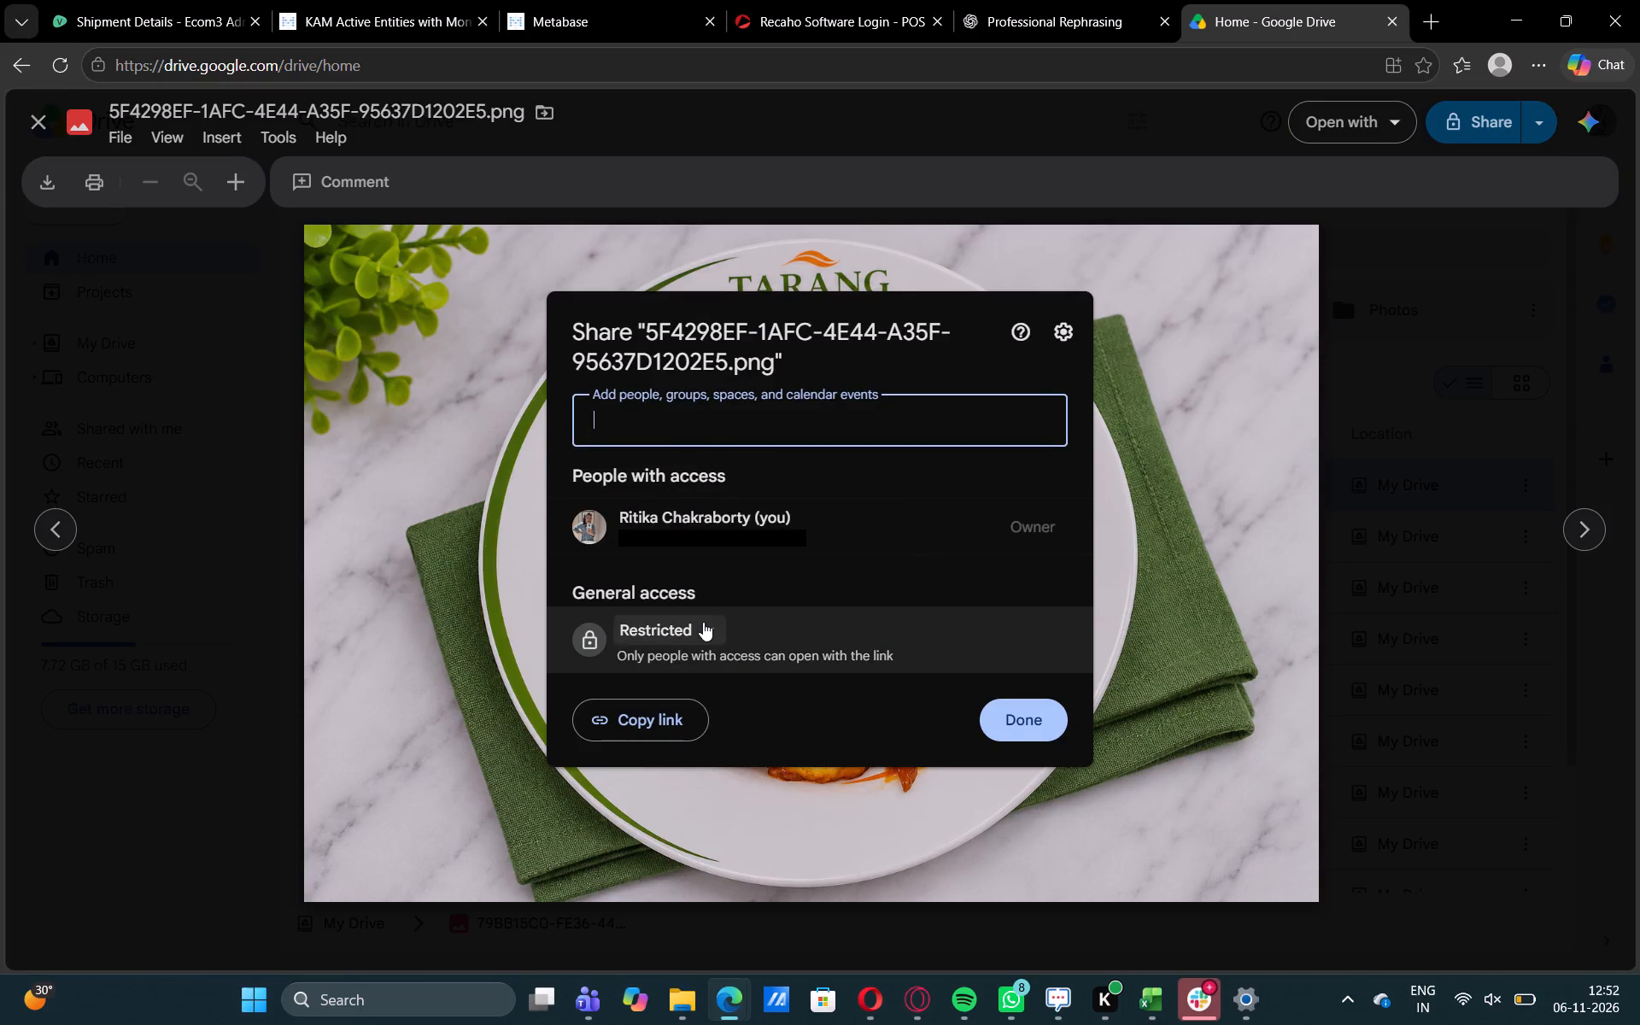
left_click(703, 622)
left_click(676, 726)
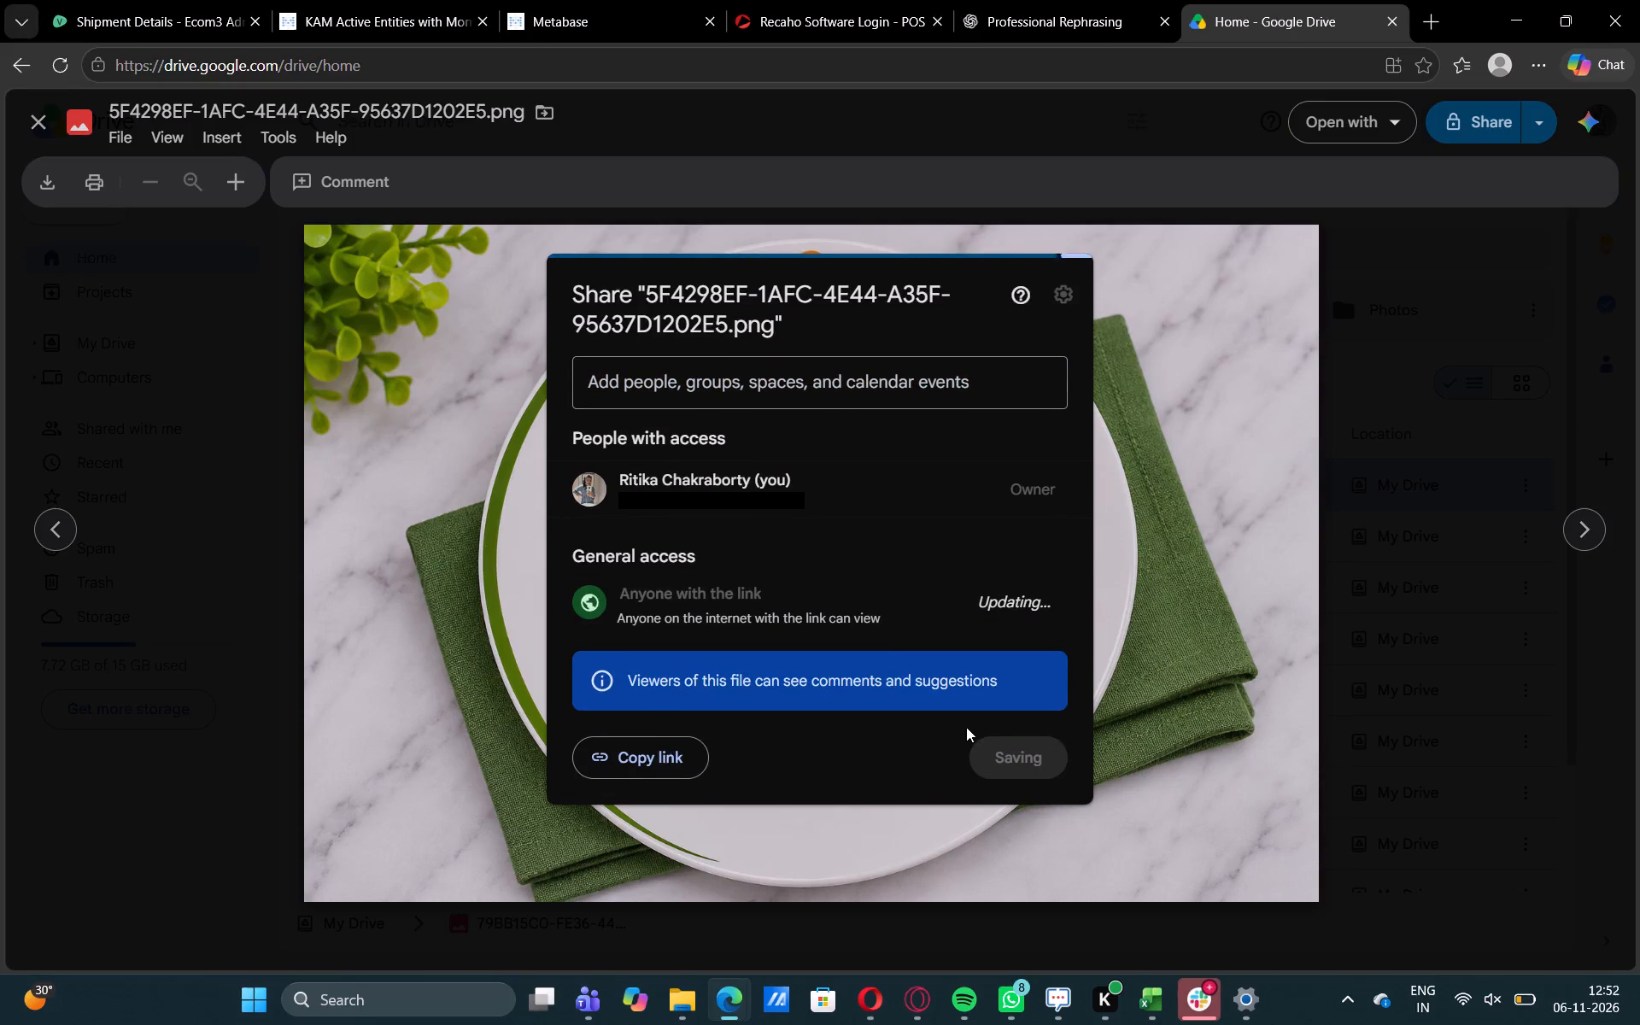
left_click(1012, 757)
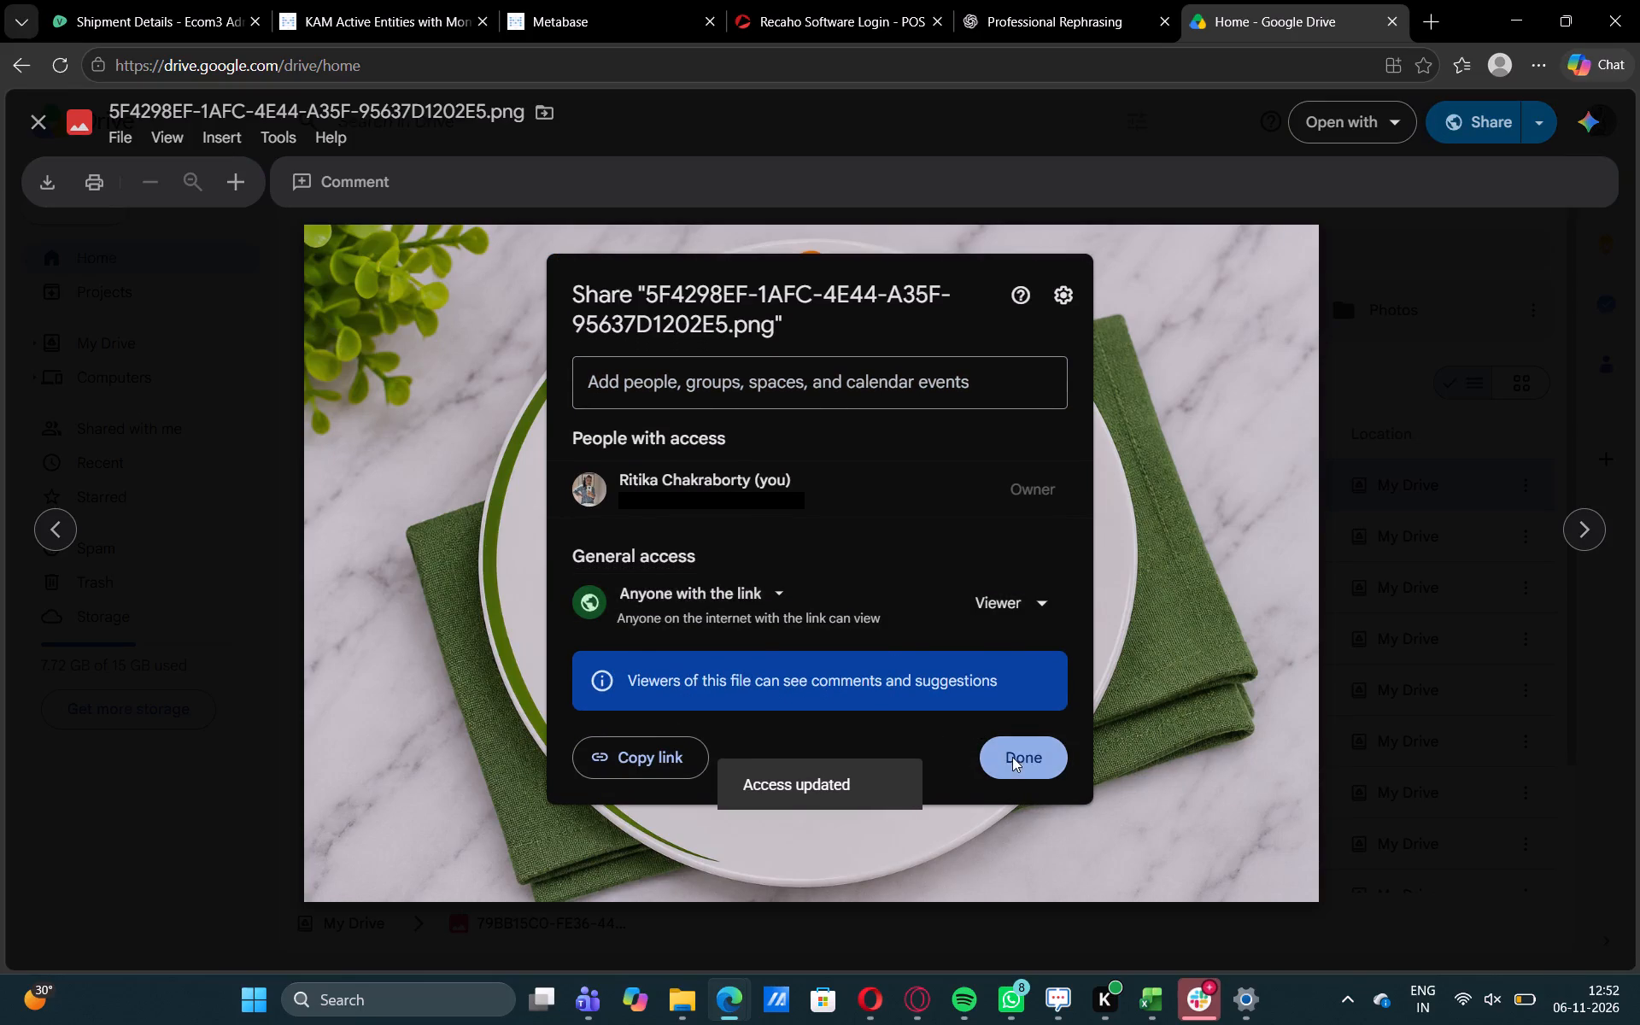
left_click(1542, 121)
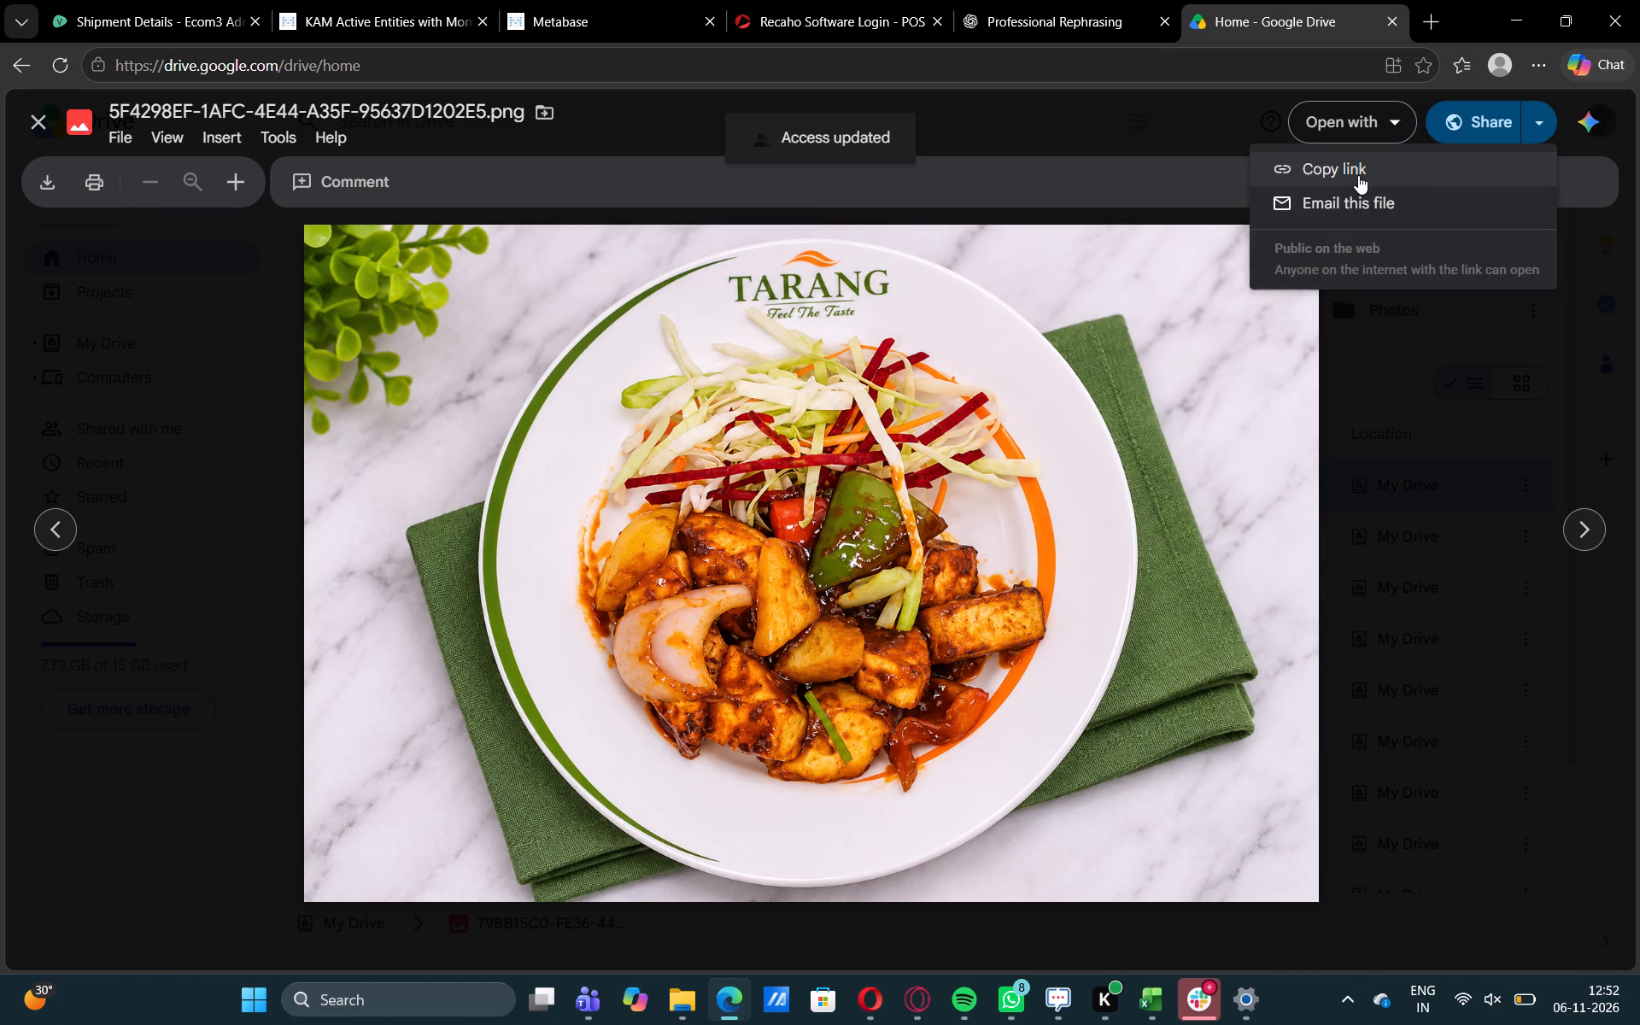
left_click(1356, 170)
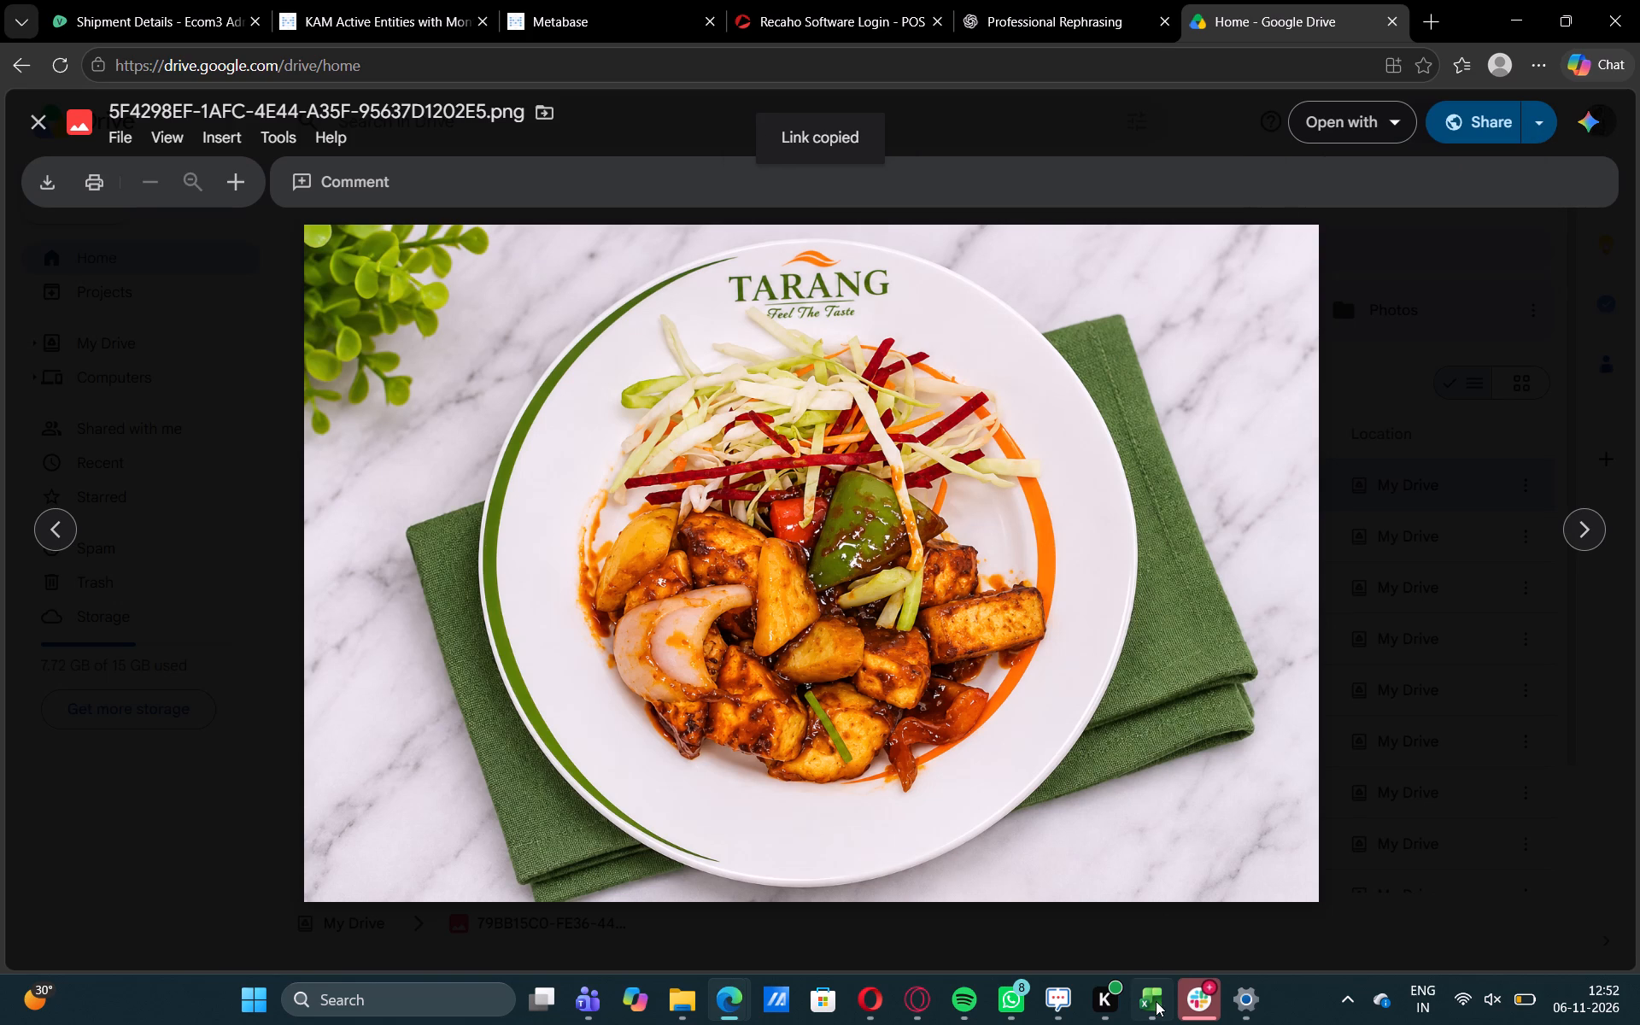
Switch to Book22 in Excel and paste the copied link into cell B8 beside "chilli paneer".
left_click(1132, 904)
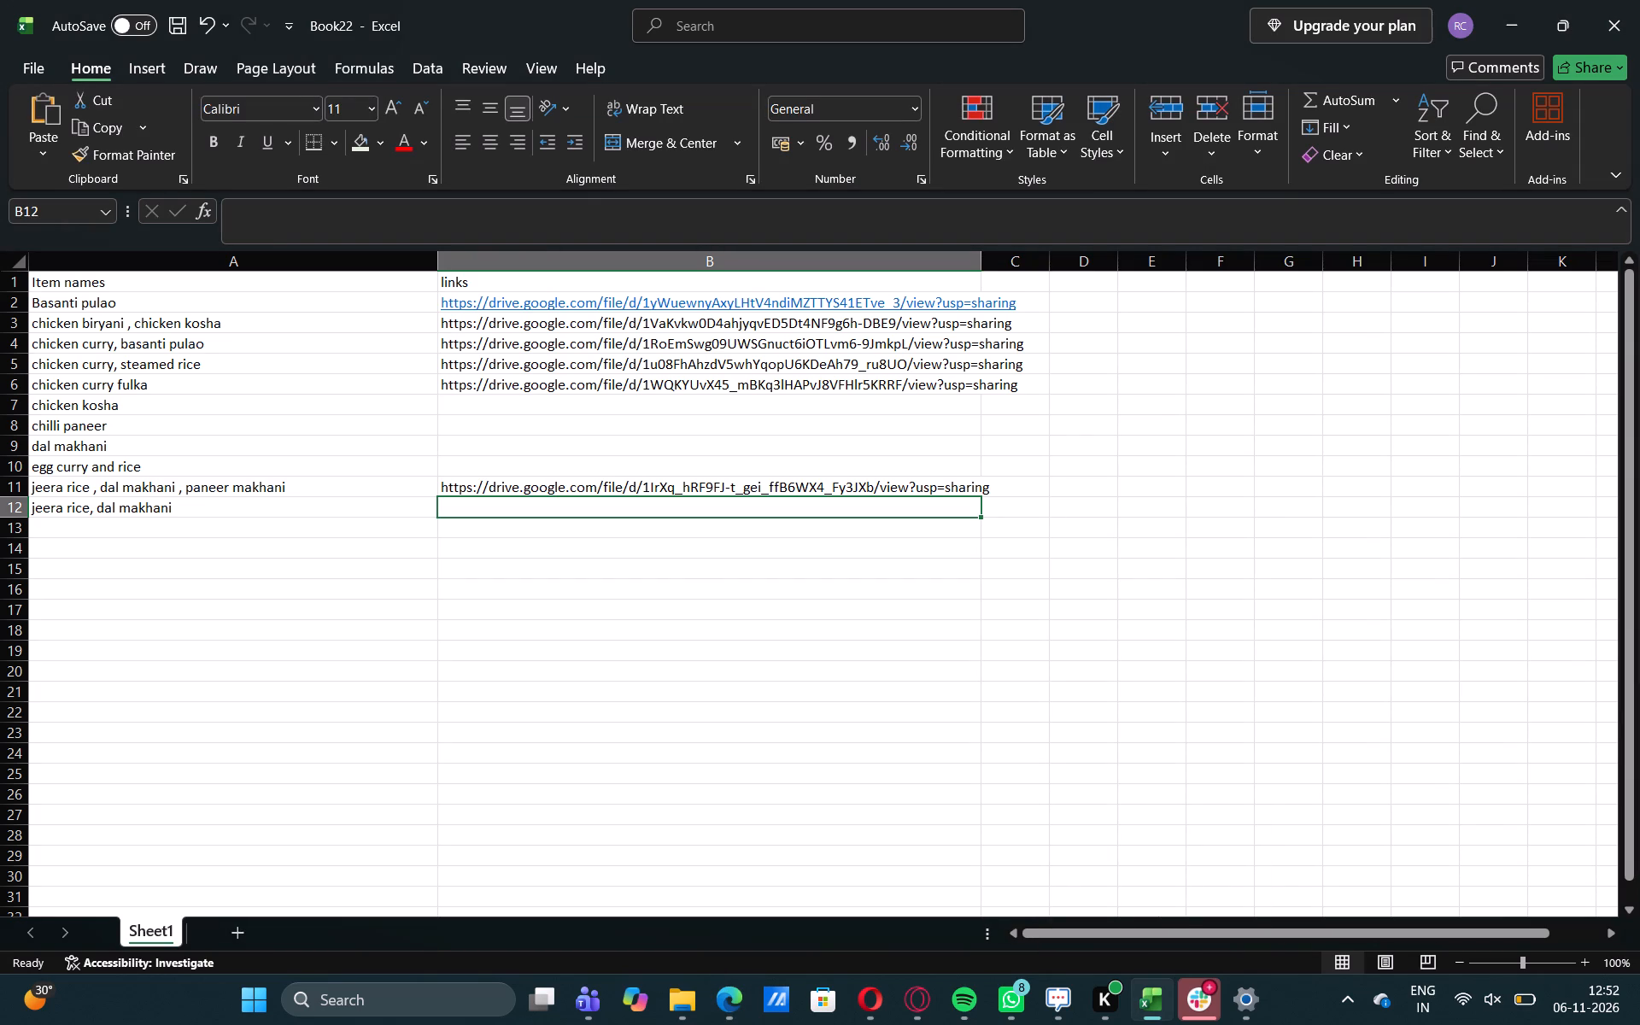
left_click(598, 515)
left_click(466, 423)
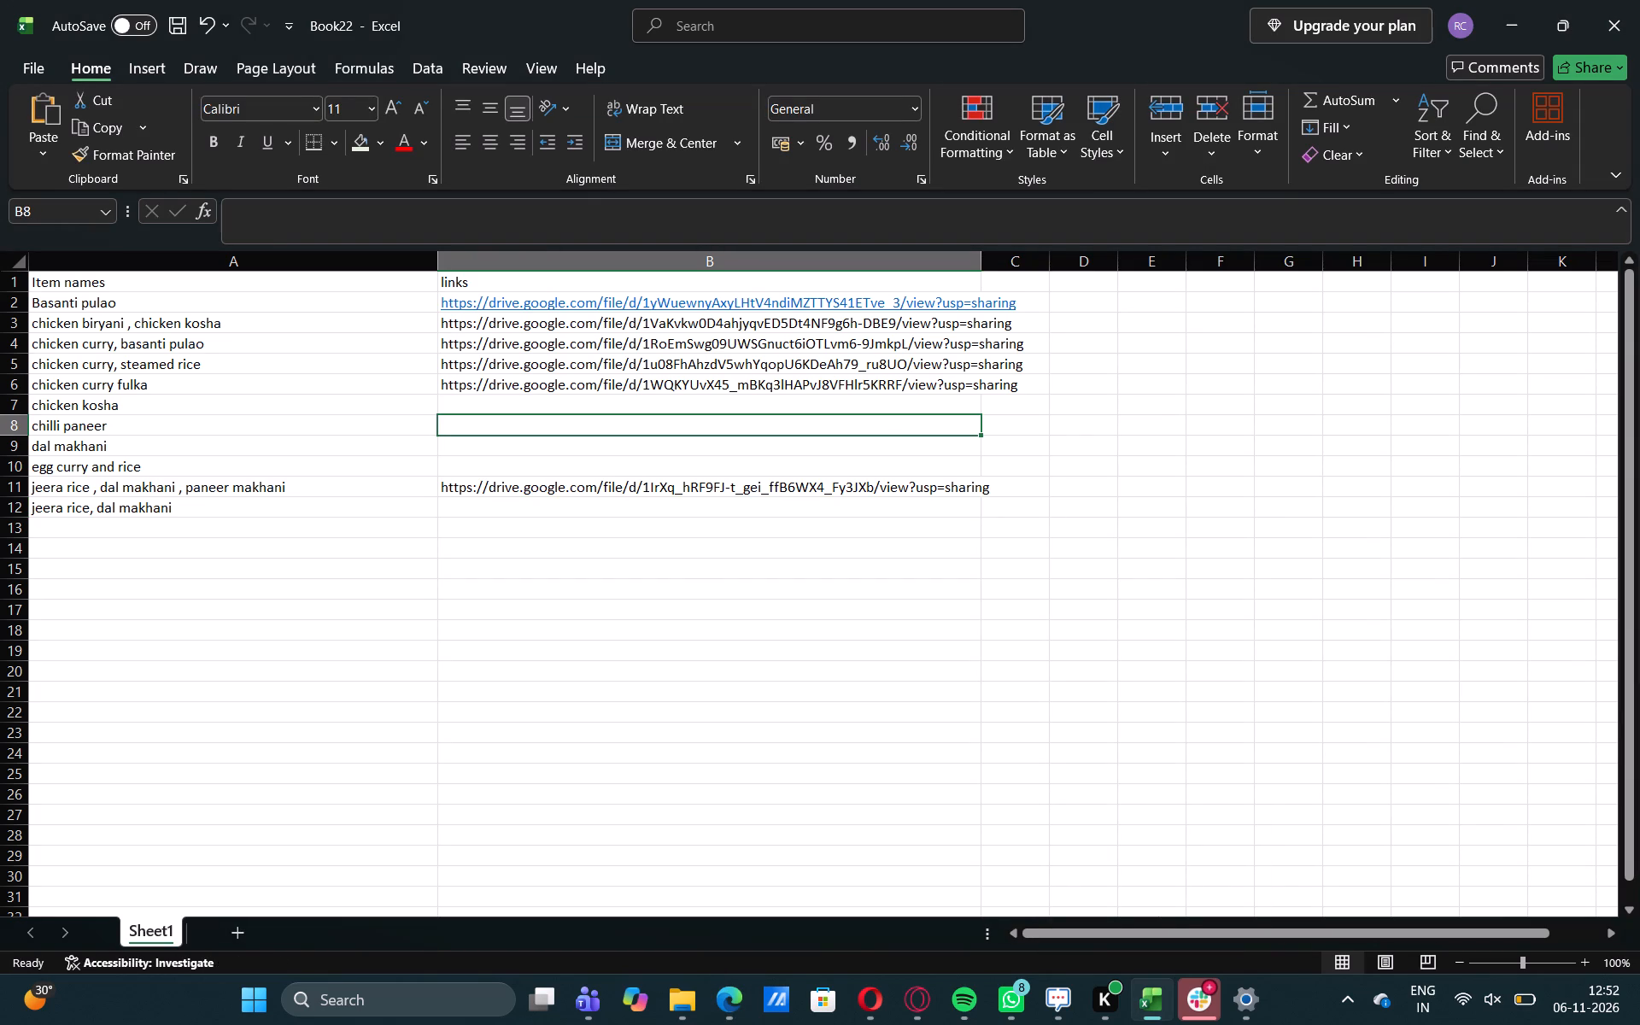
key("ctrl+v")
left_click(467, 454)
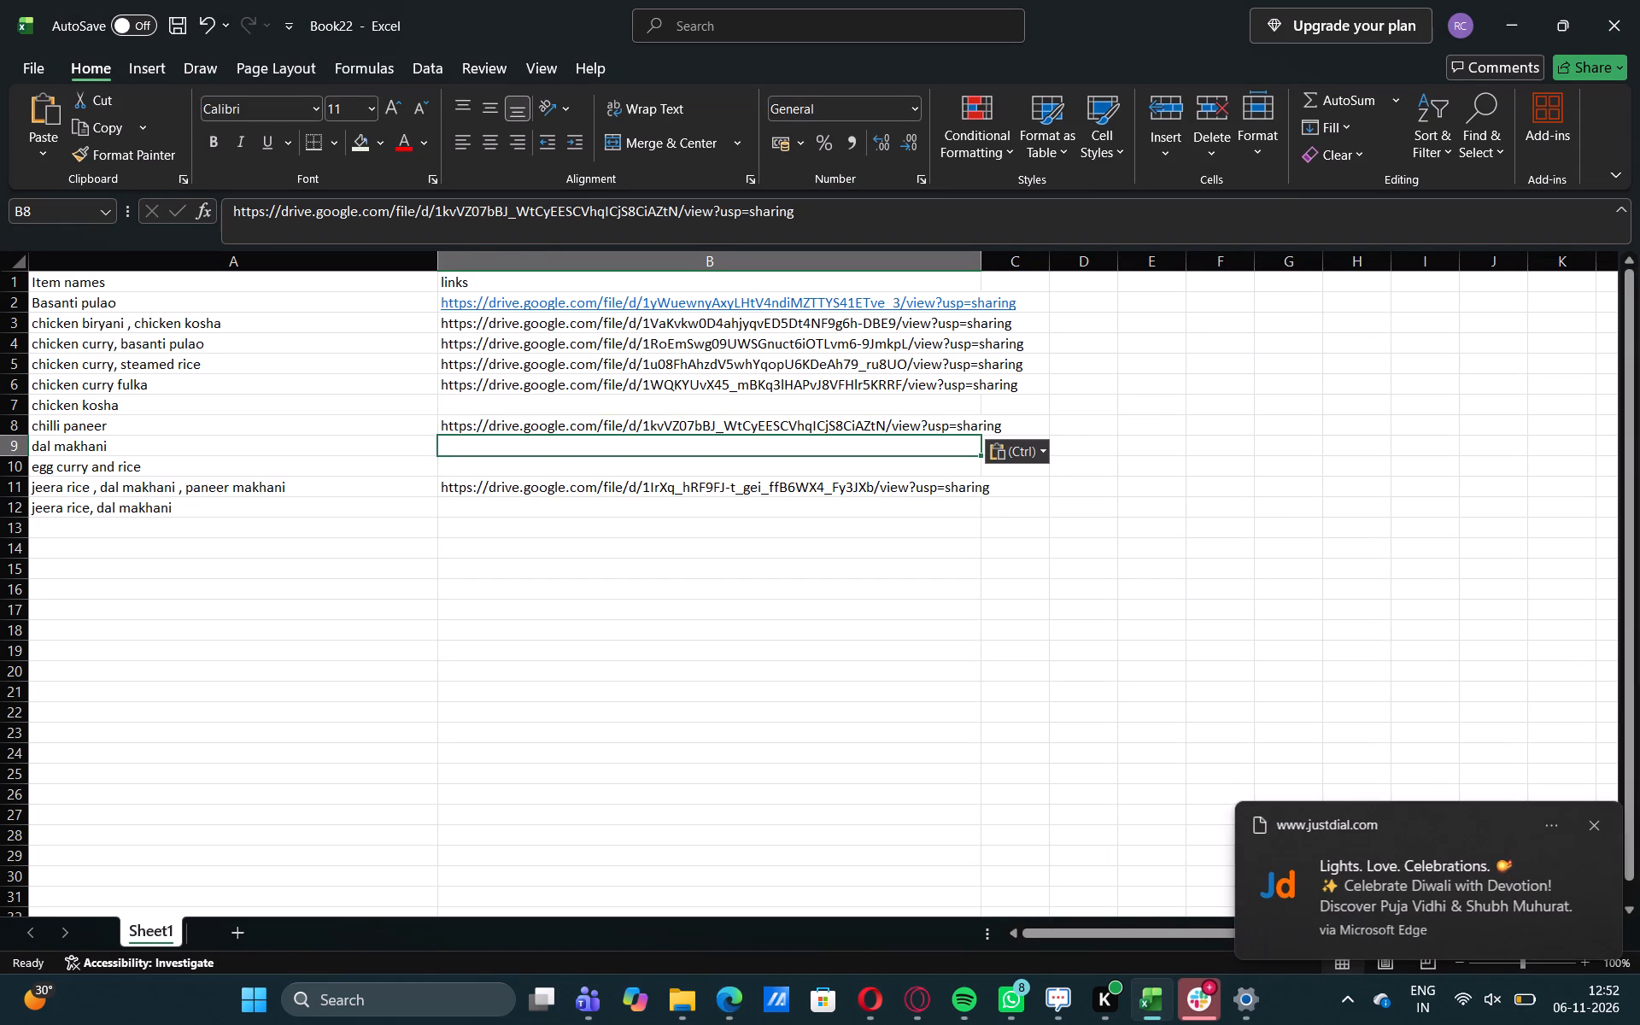
left_click(1491, 9)
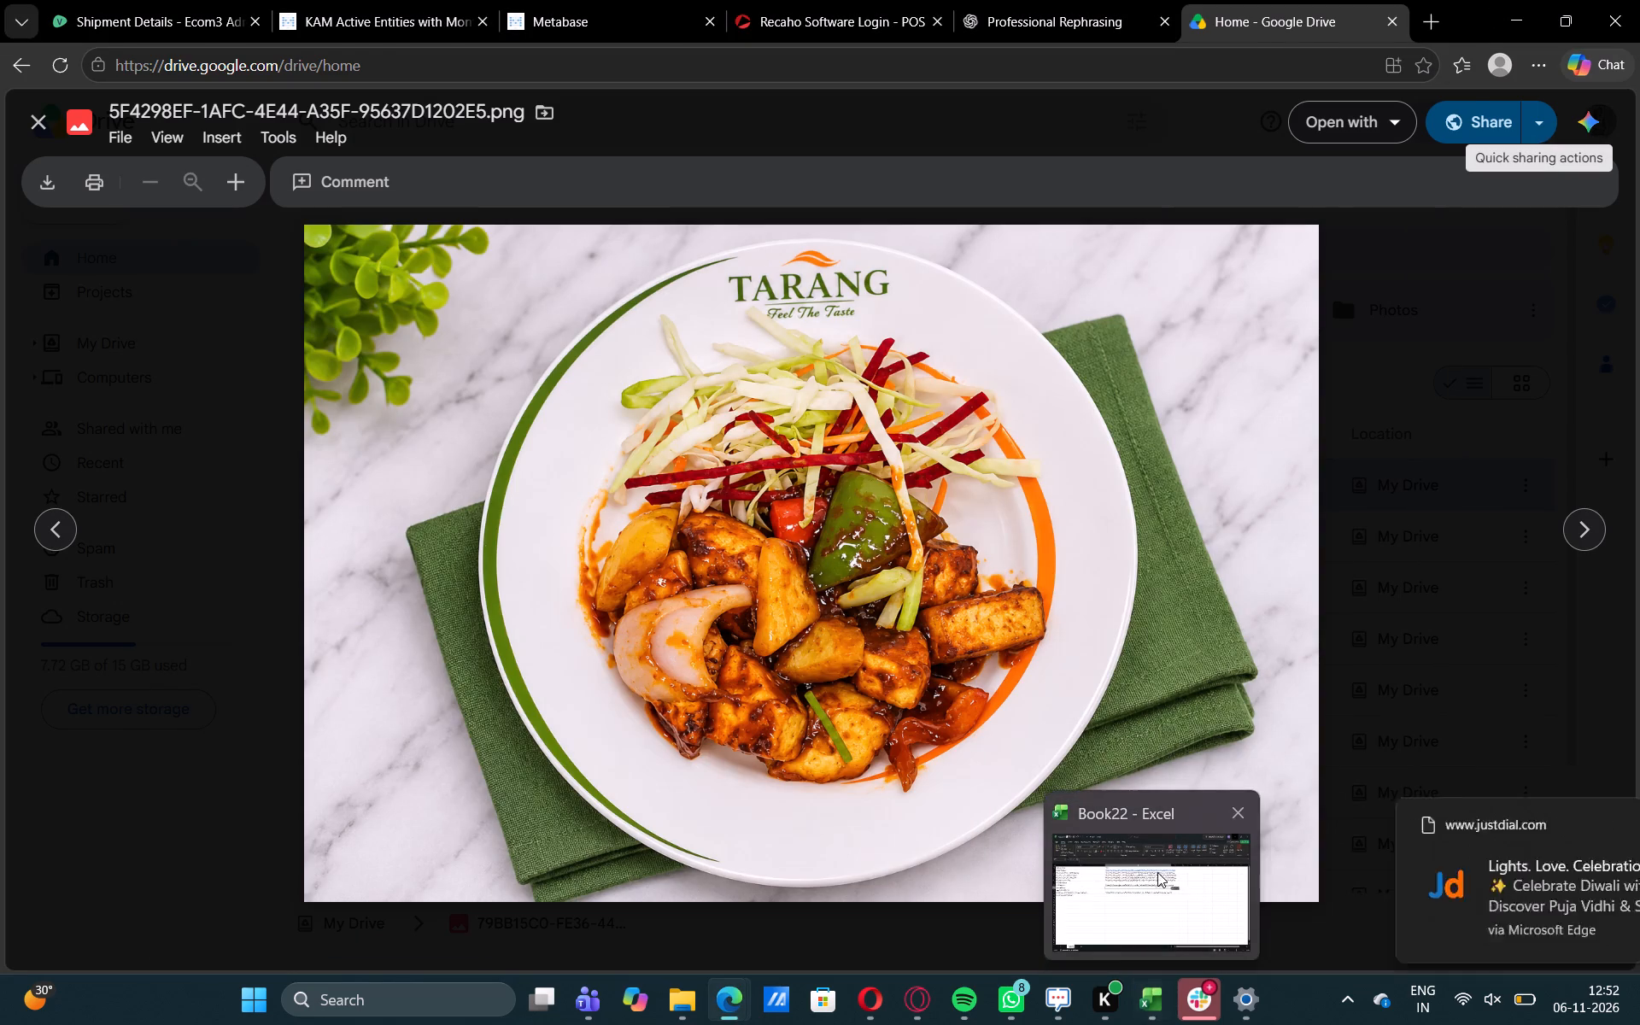
left_click(1156, 870)
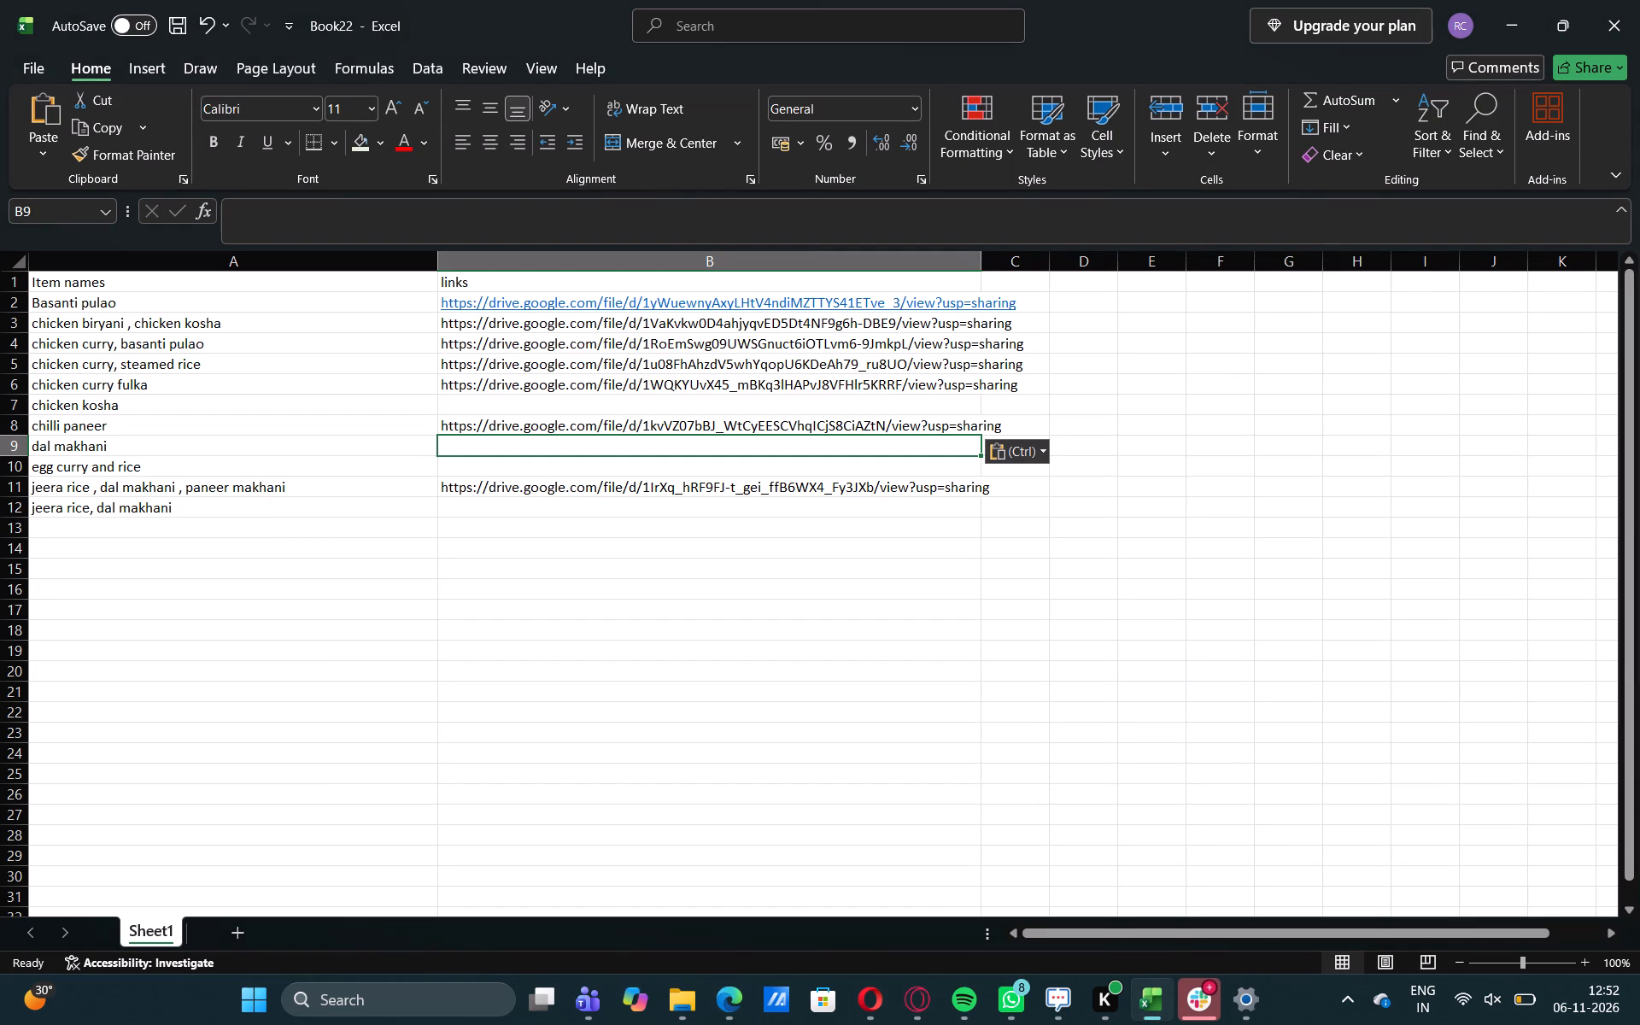
left_click(484, 427)
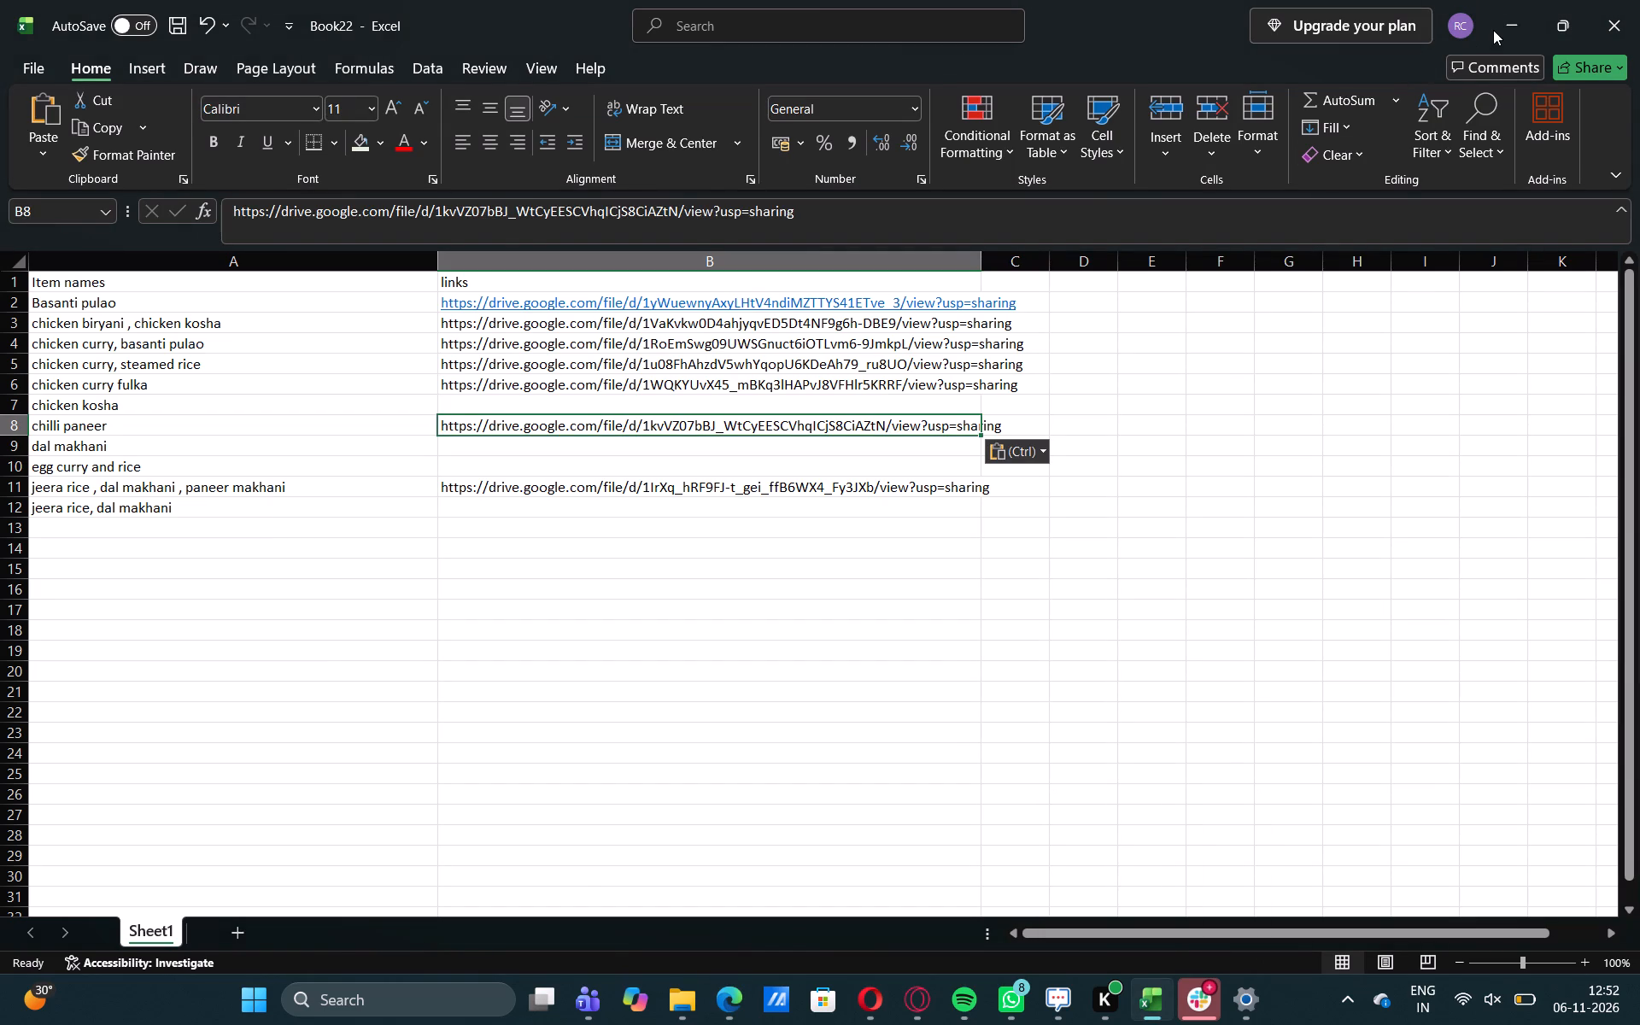
Return to Drive in Edge, look through the neighbouring food images in the preview, and close it to the file list.
left_click(1494, 30)
left_click(1575, 516)
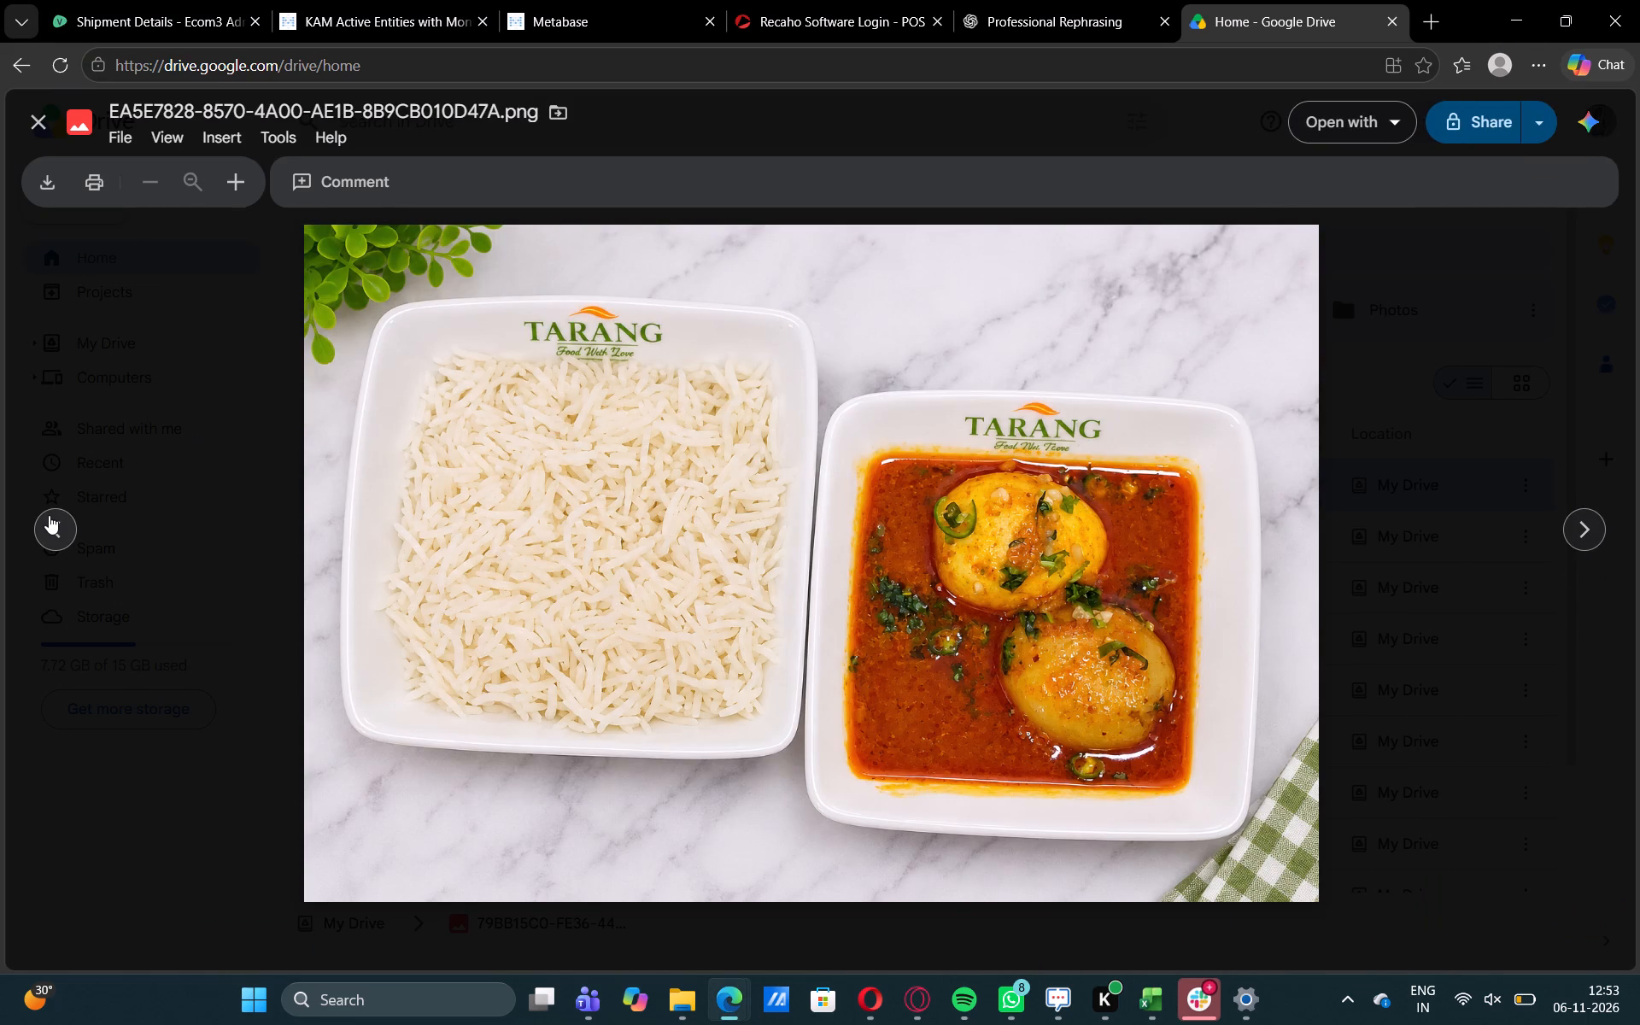
left_click(49, 515)
left_click(49, 515)
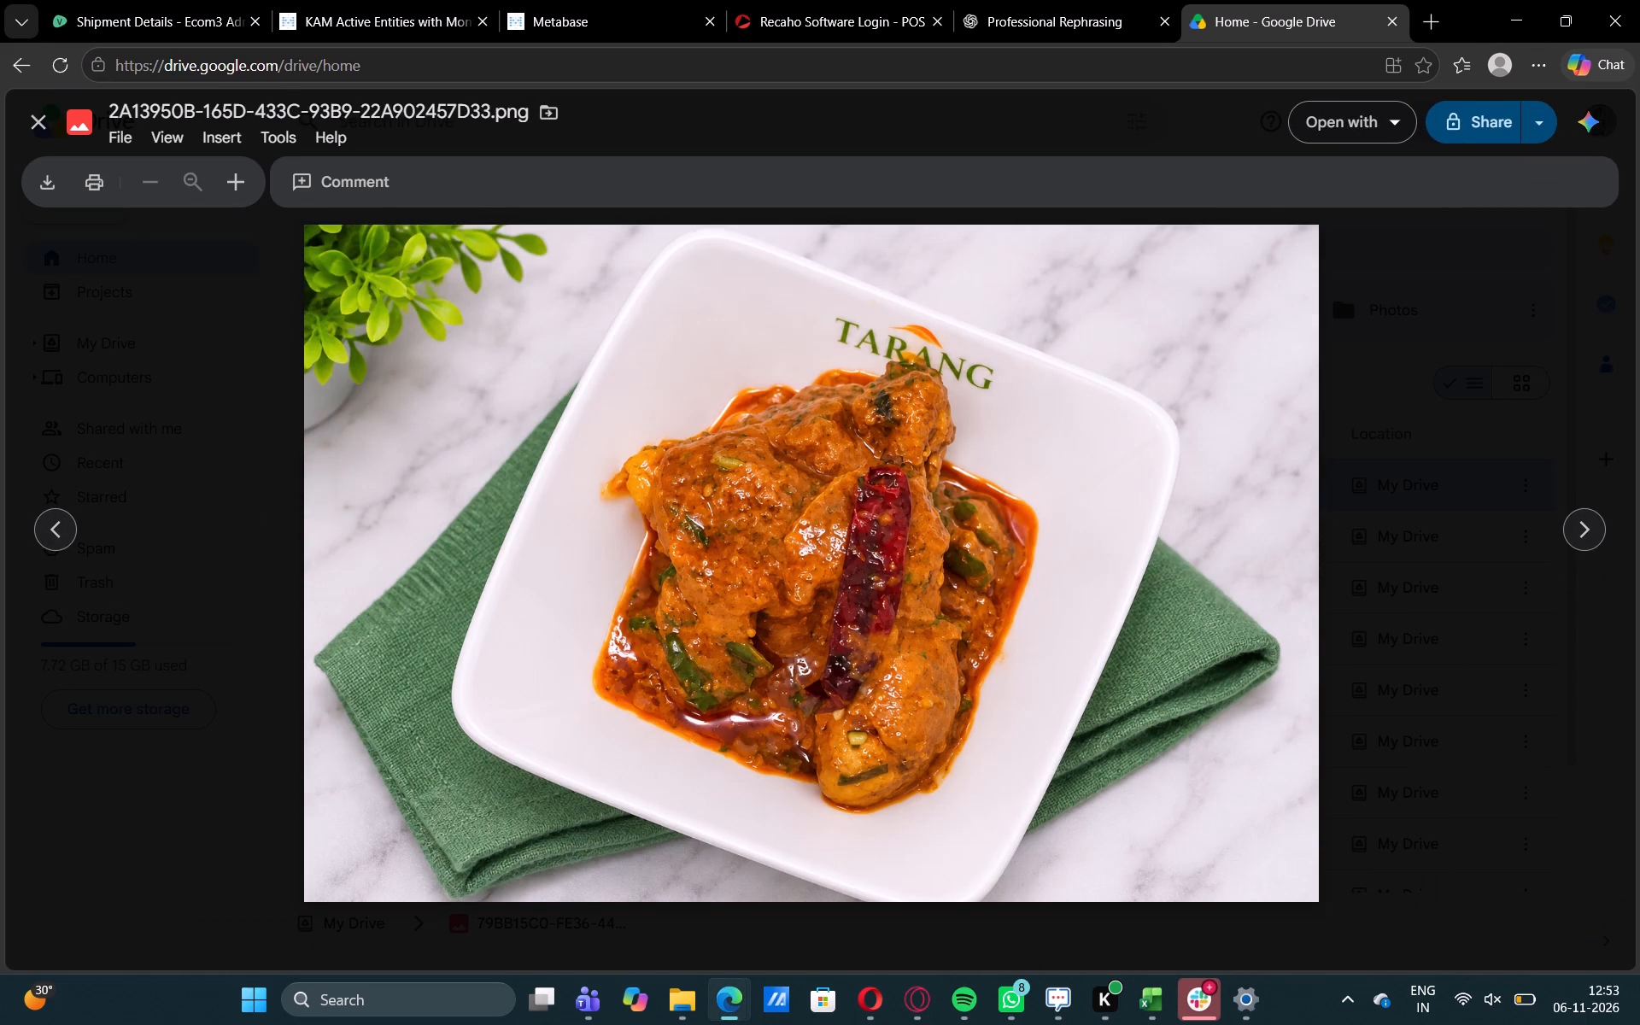
left_click(49, 521)
left_click(49, 521)
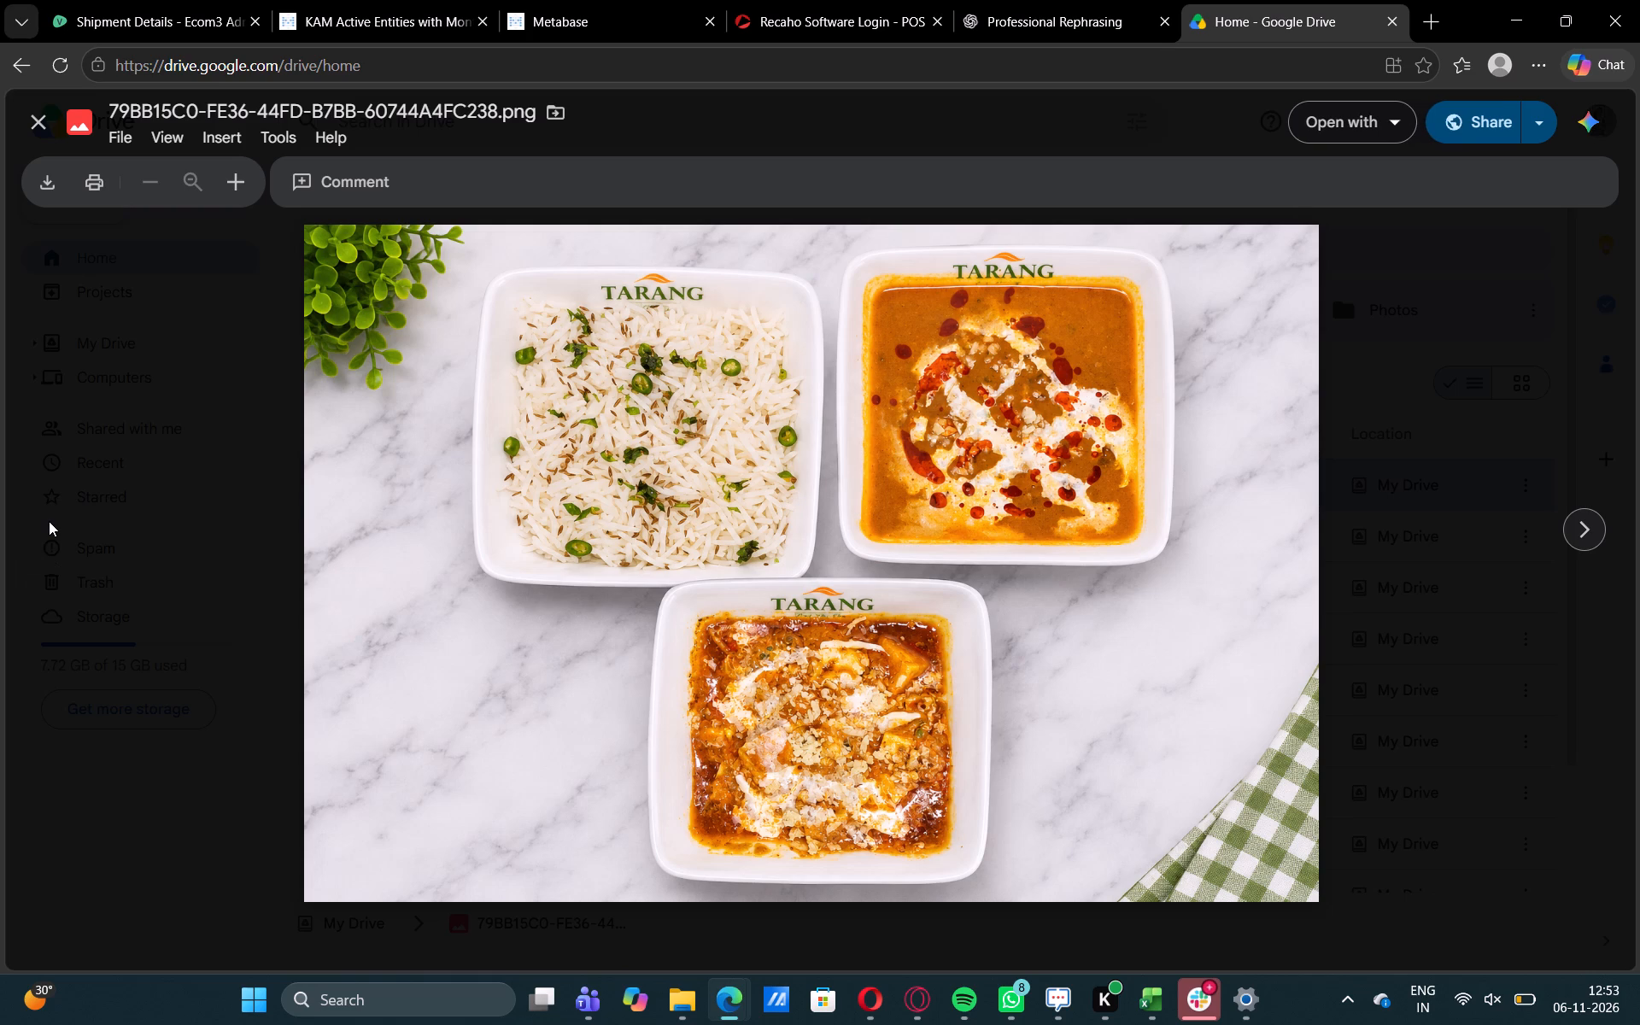
left_click(85, 545)
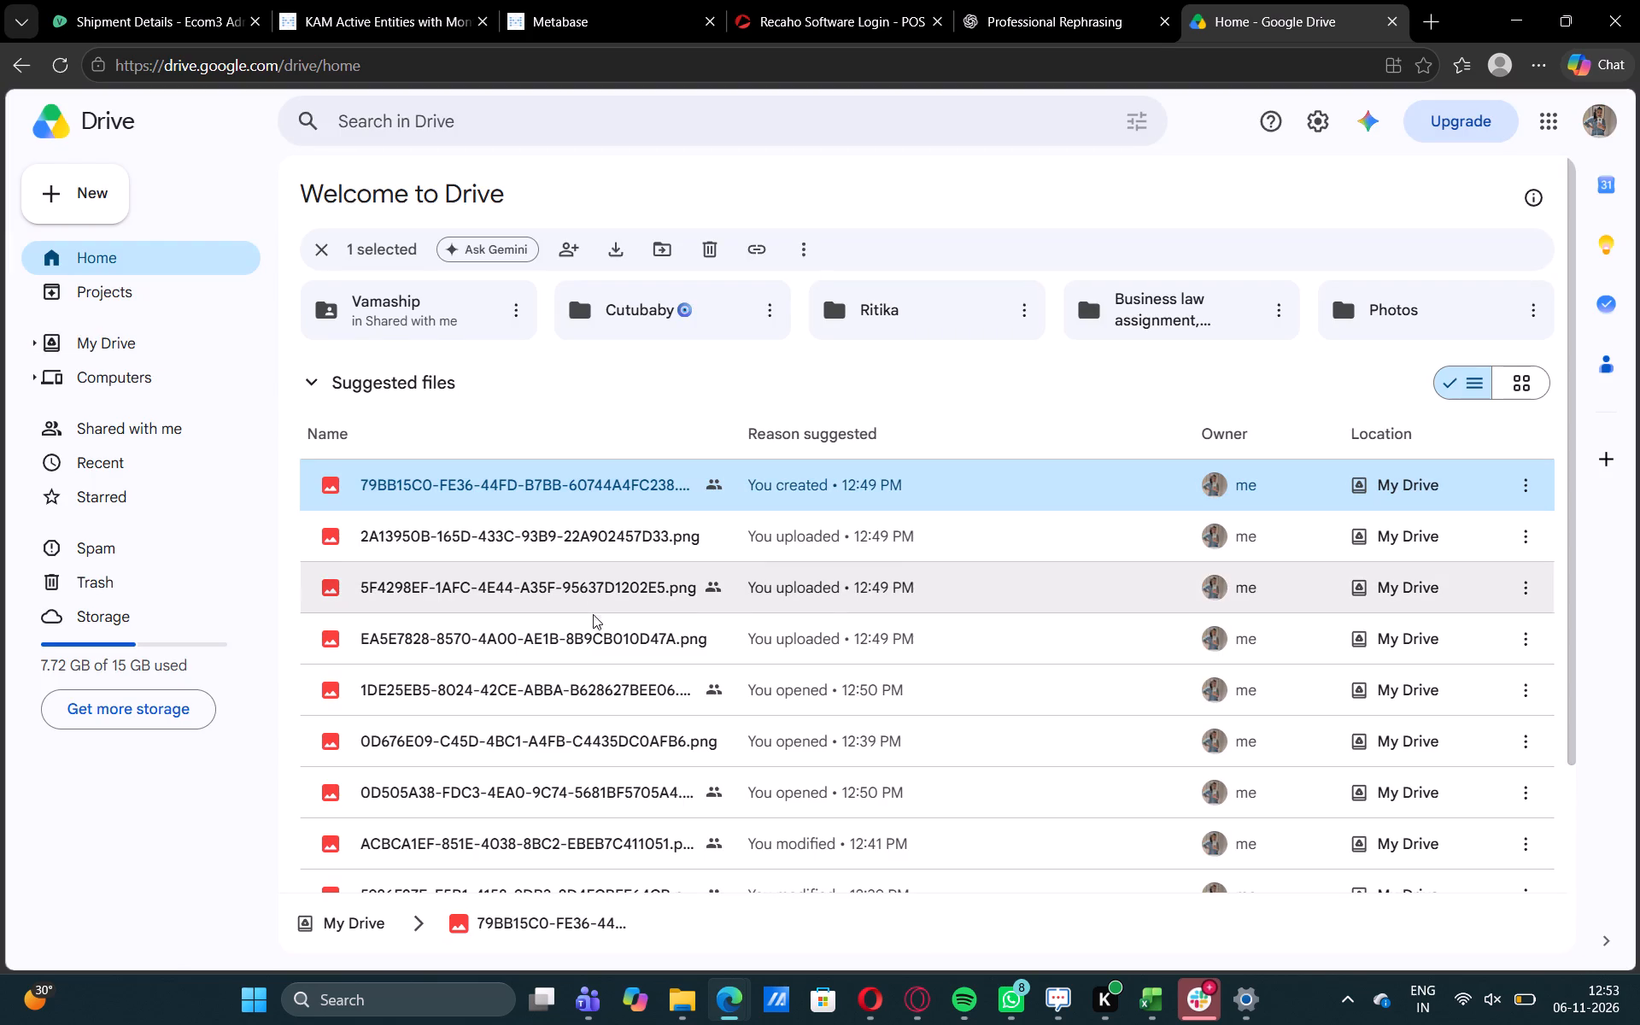
Open the Drive image preview, advance to 2A13950B-165D-433C-93B9-22A902457D33.png, set access to Anyone with the link, and copy its link.
double_click(591, 489)
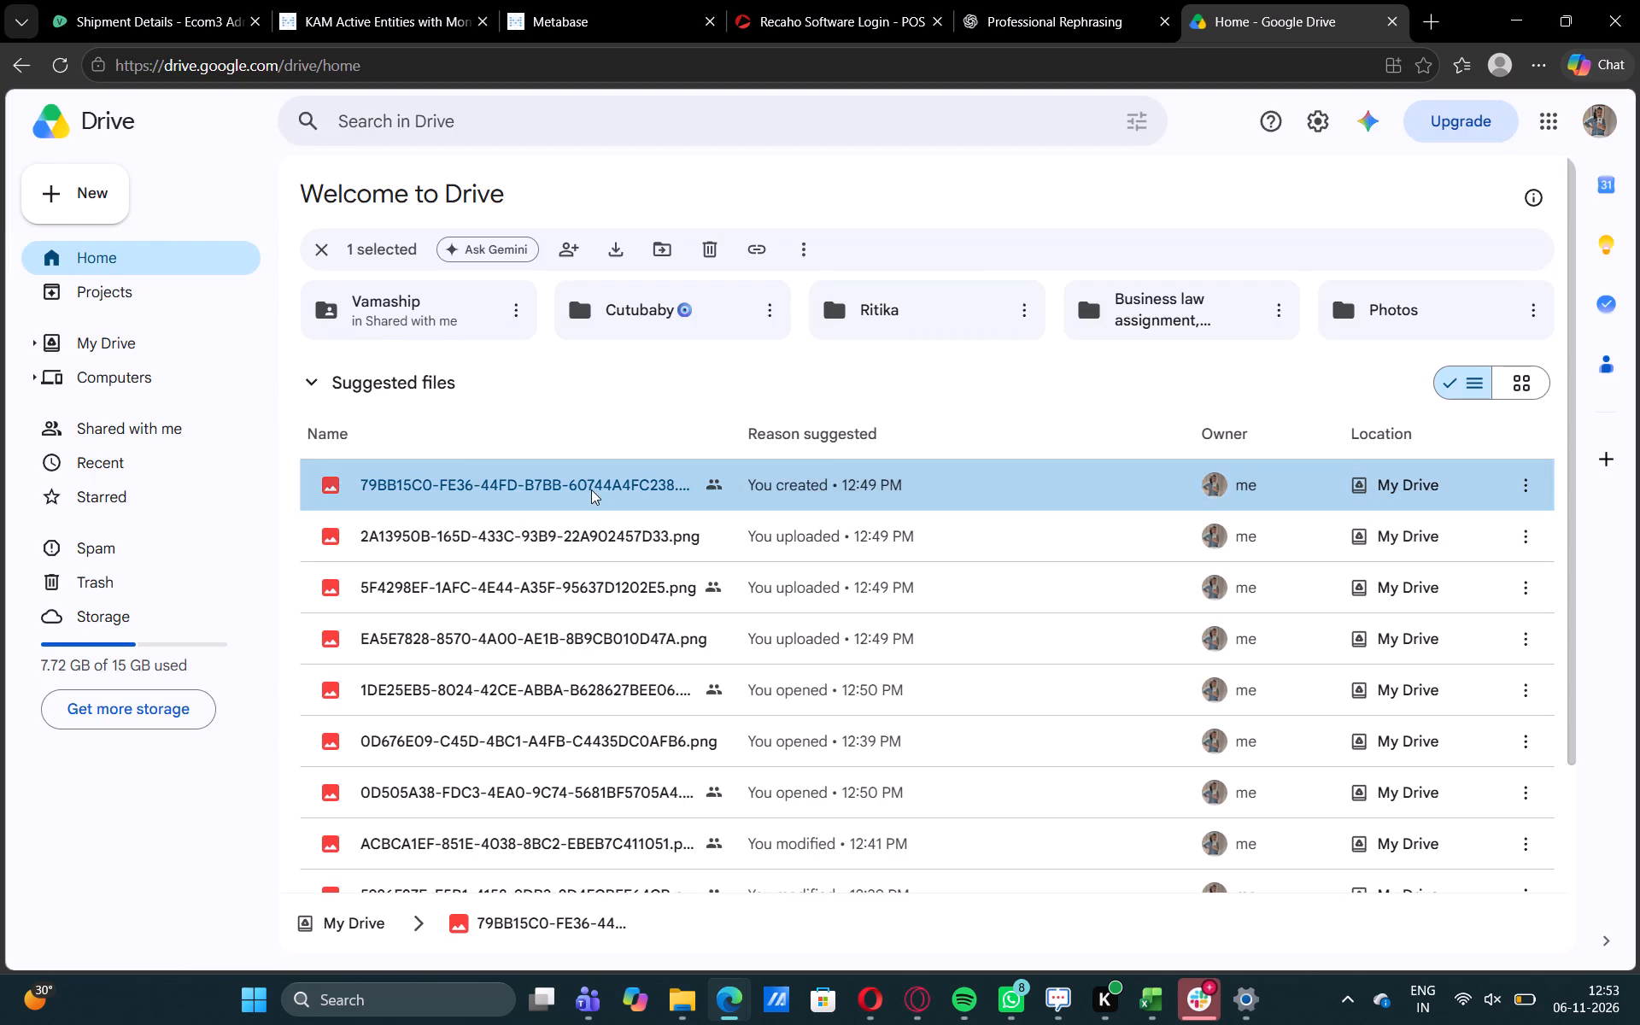
left_click(1584, 536)
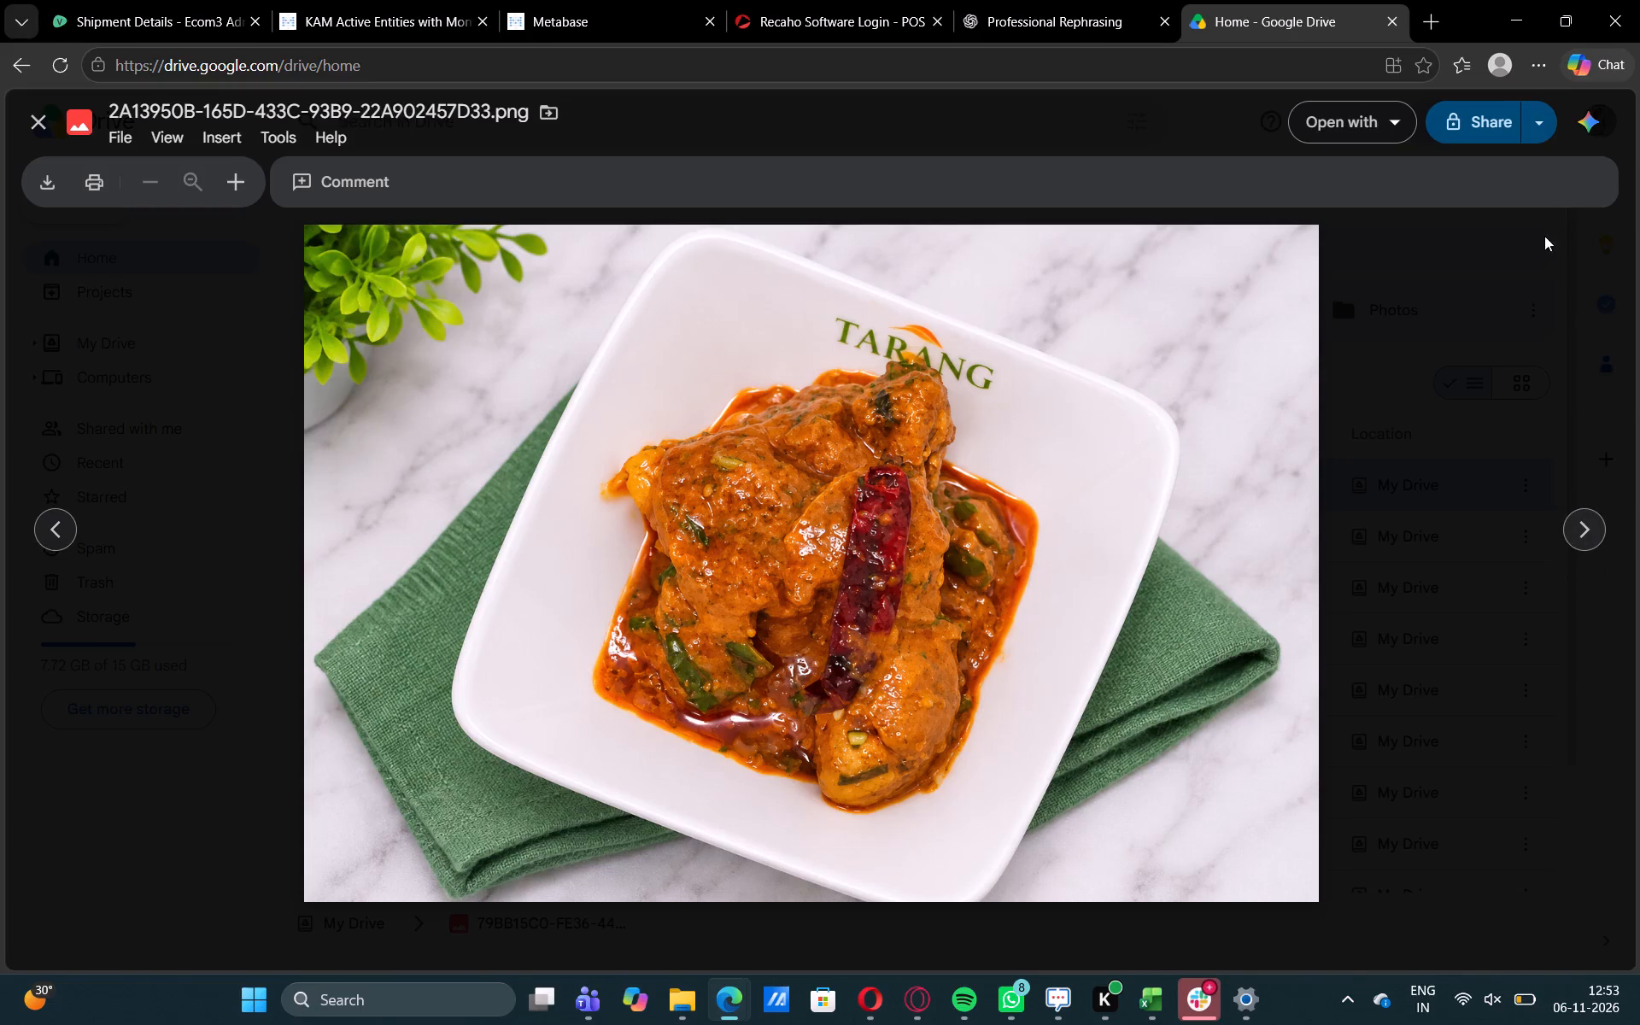
left_click(1453, 124)
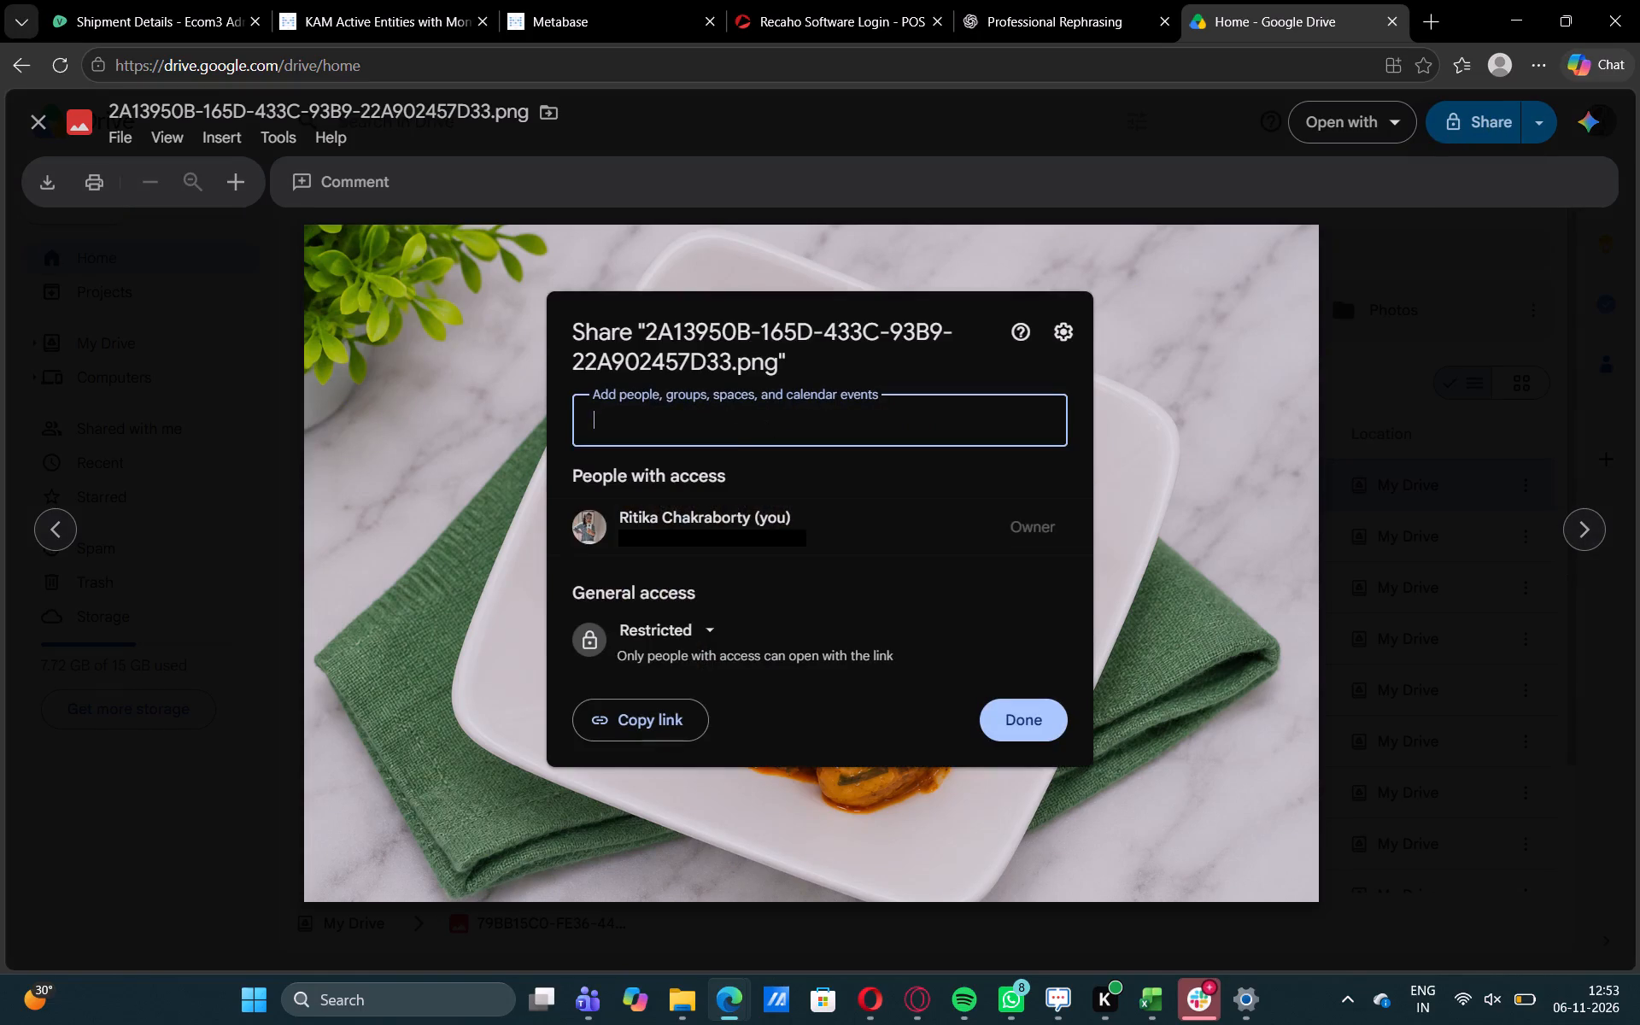
left_click(707, 627)
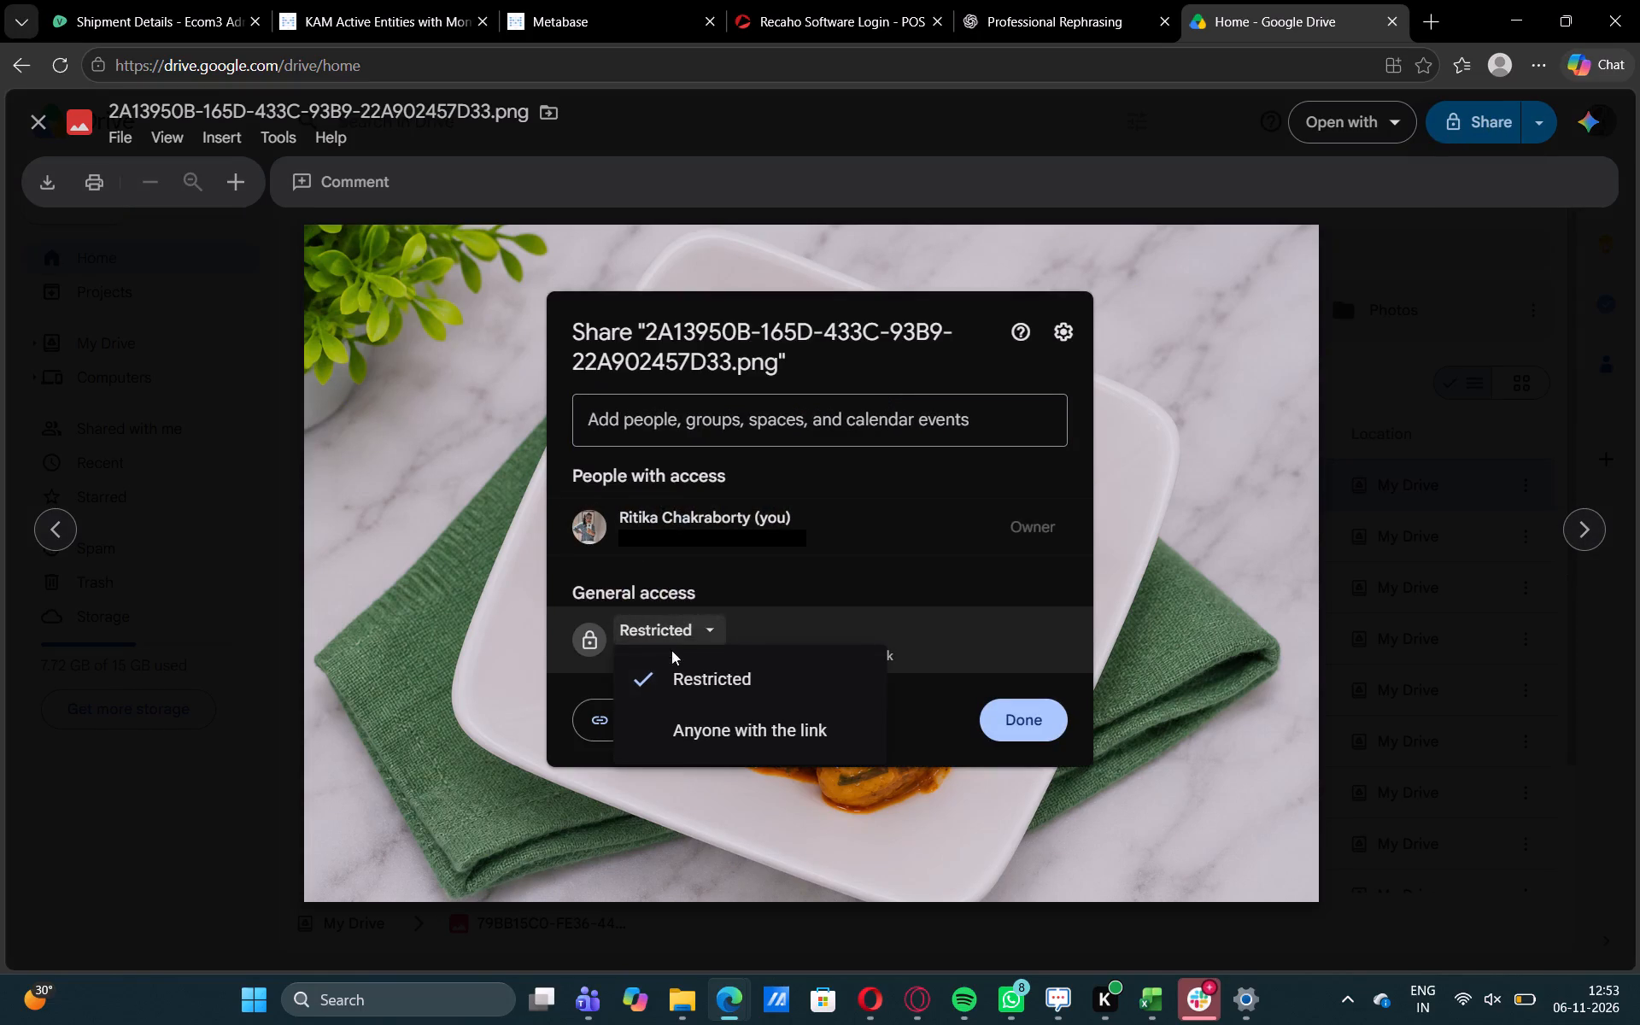
left_click(672, 719)
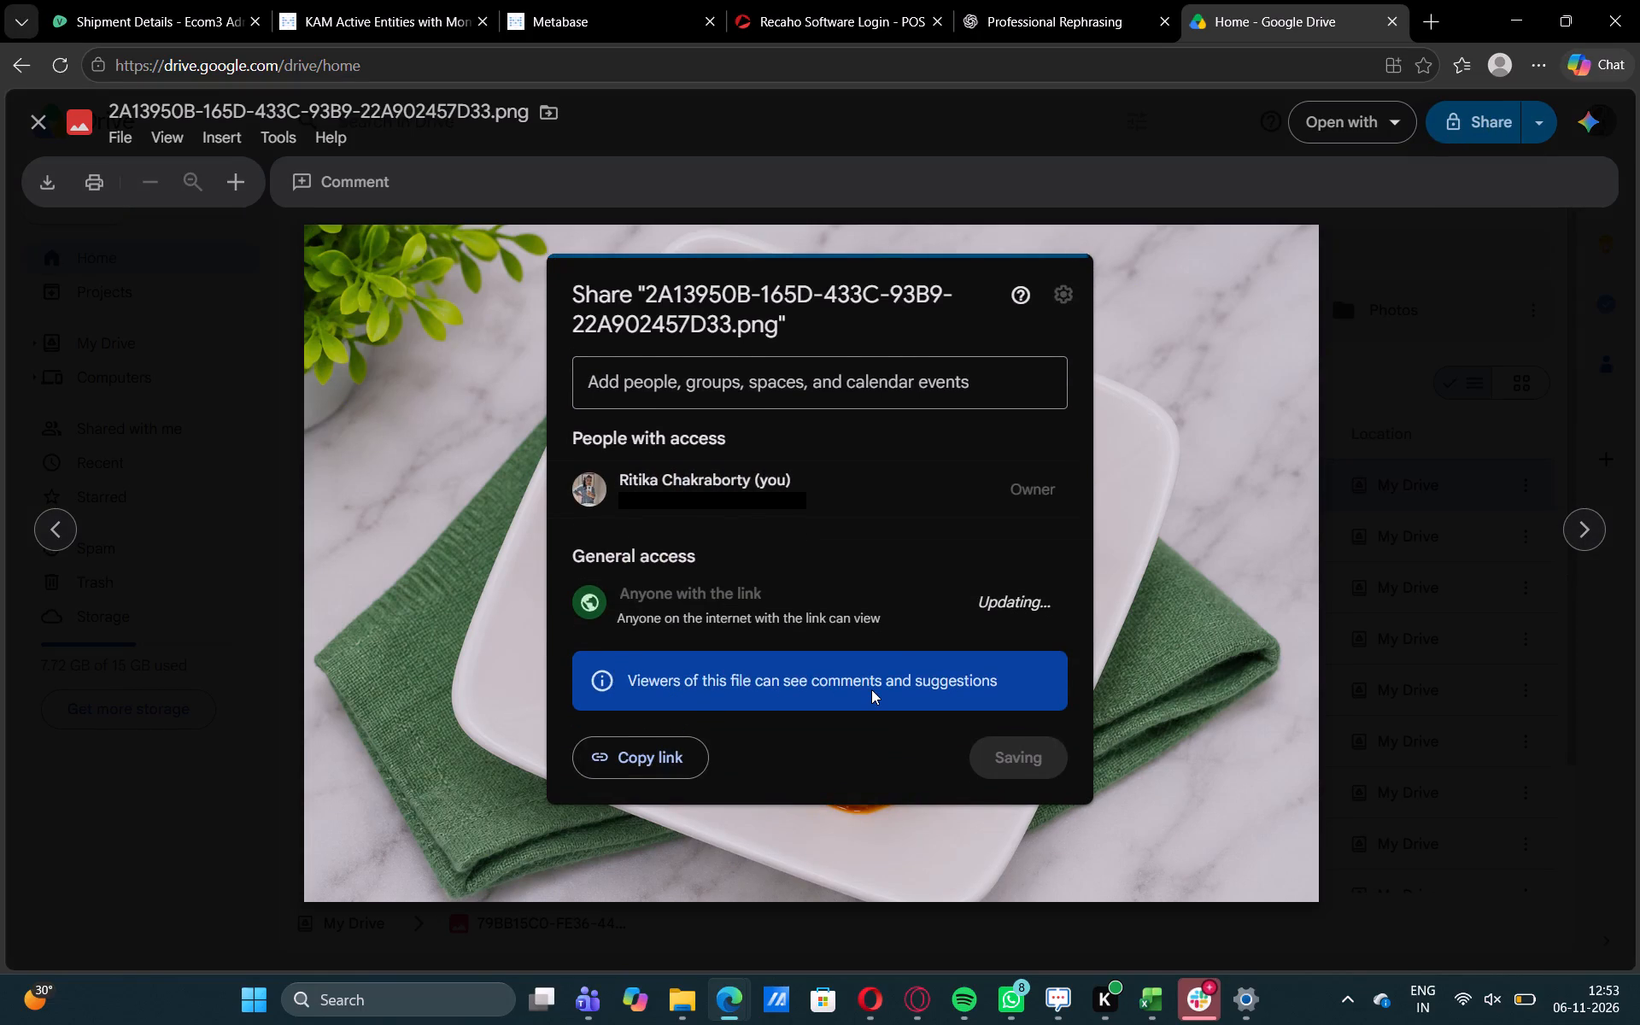
left_click(1010, 756)
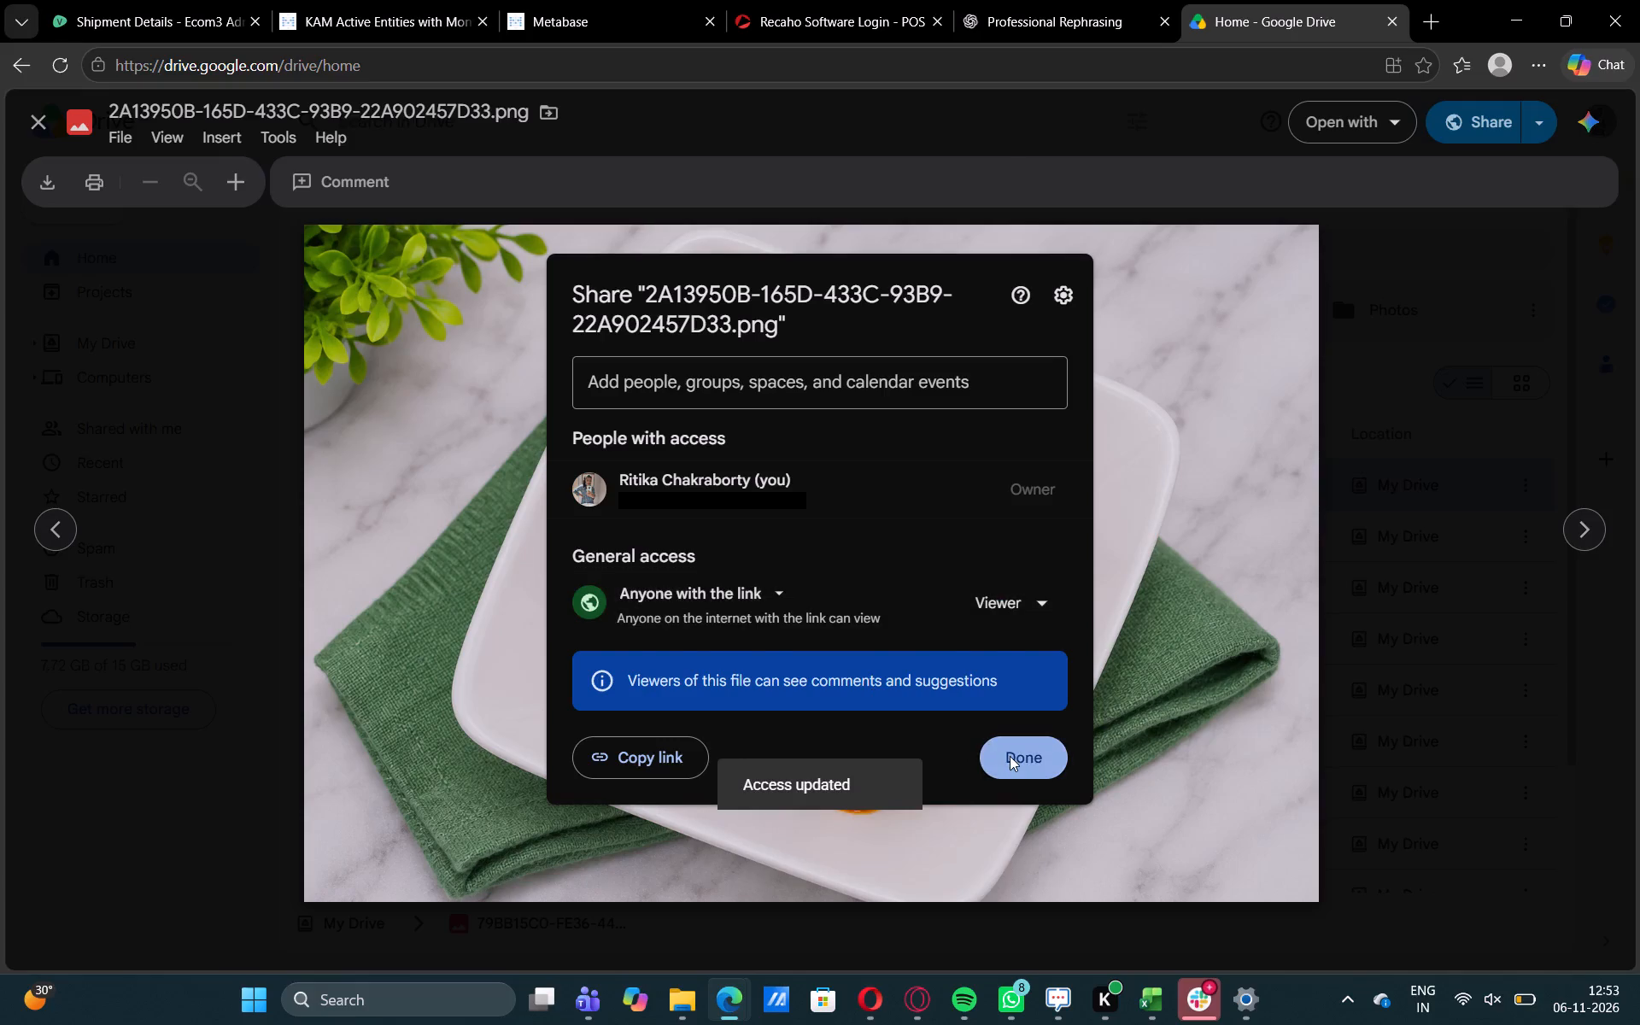
left_click(1532, 124)
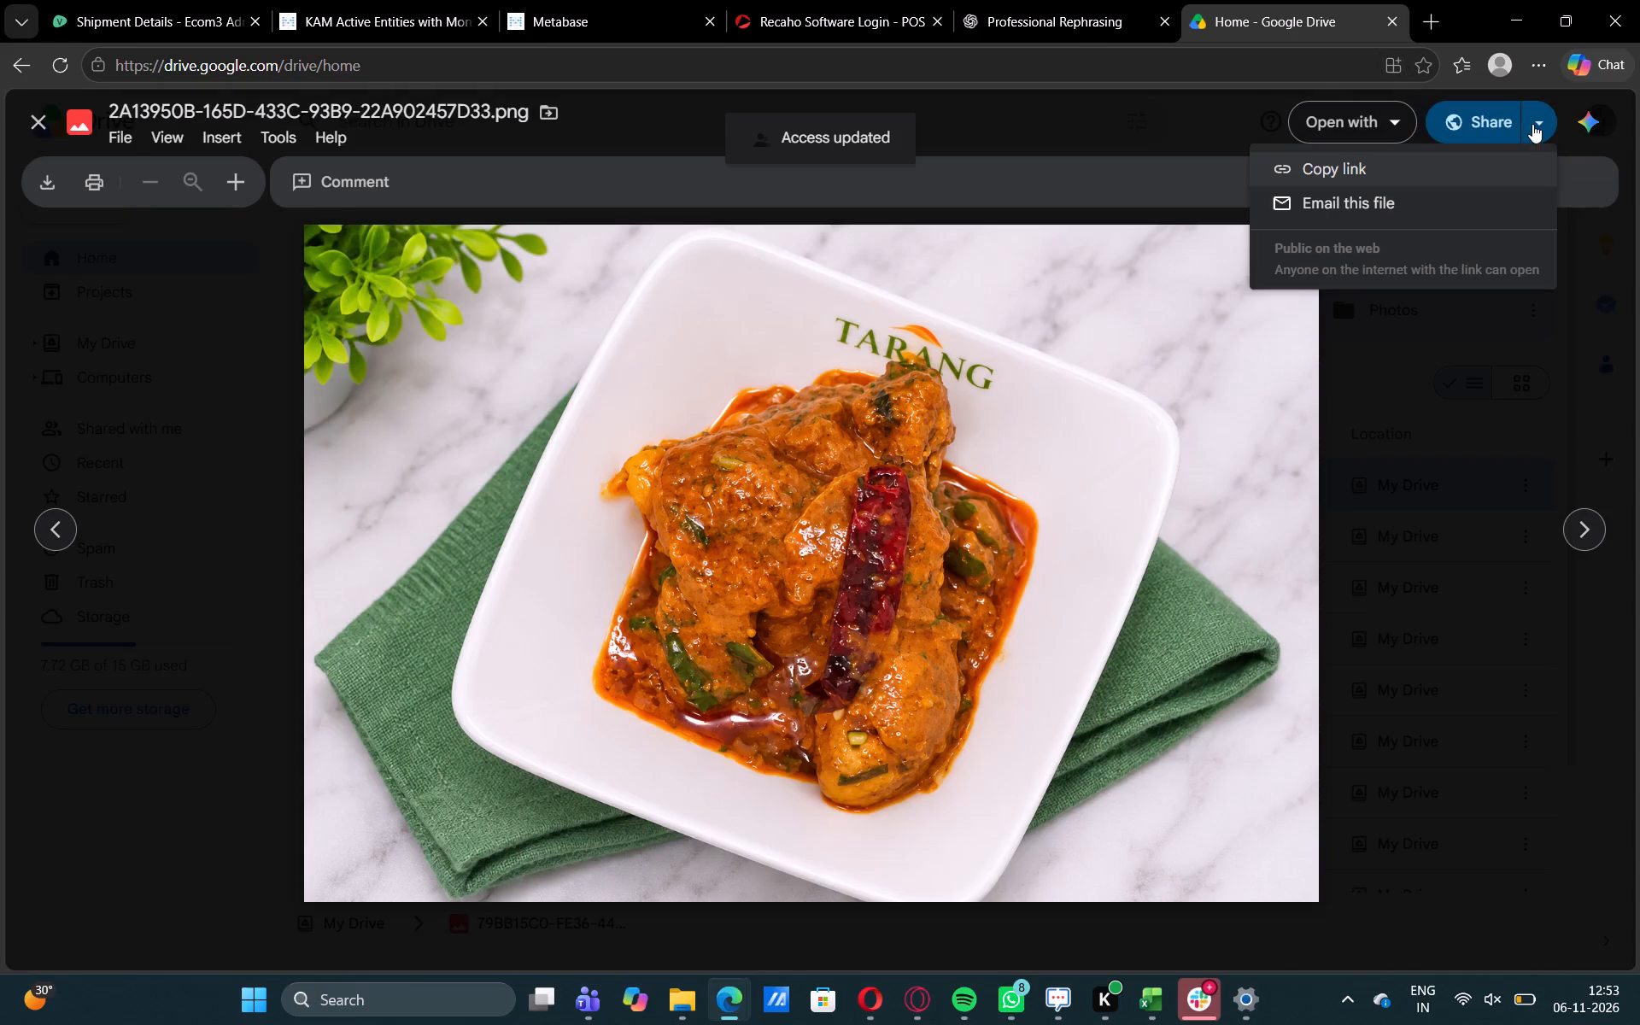
left_click(1354, 171)
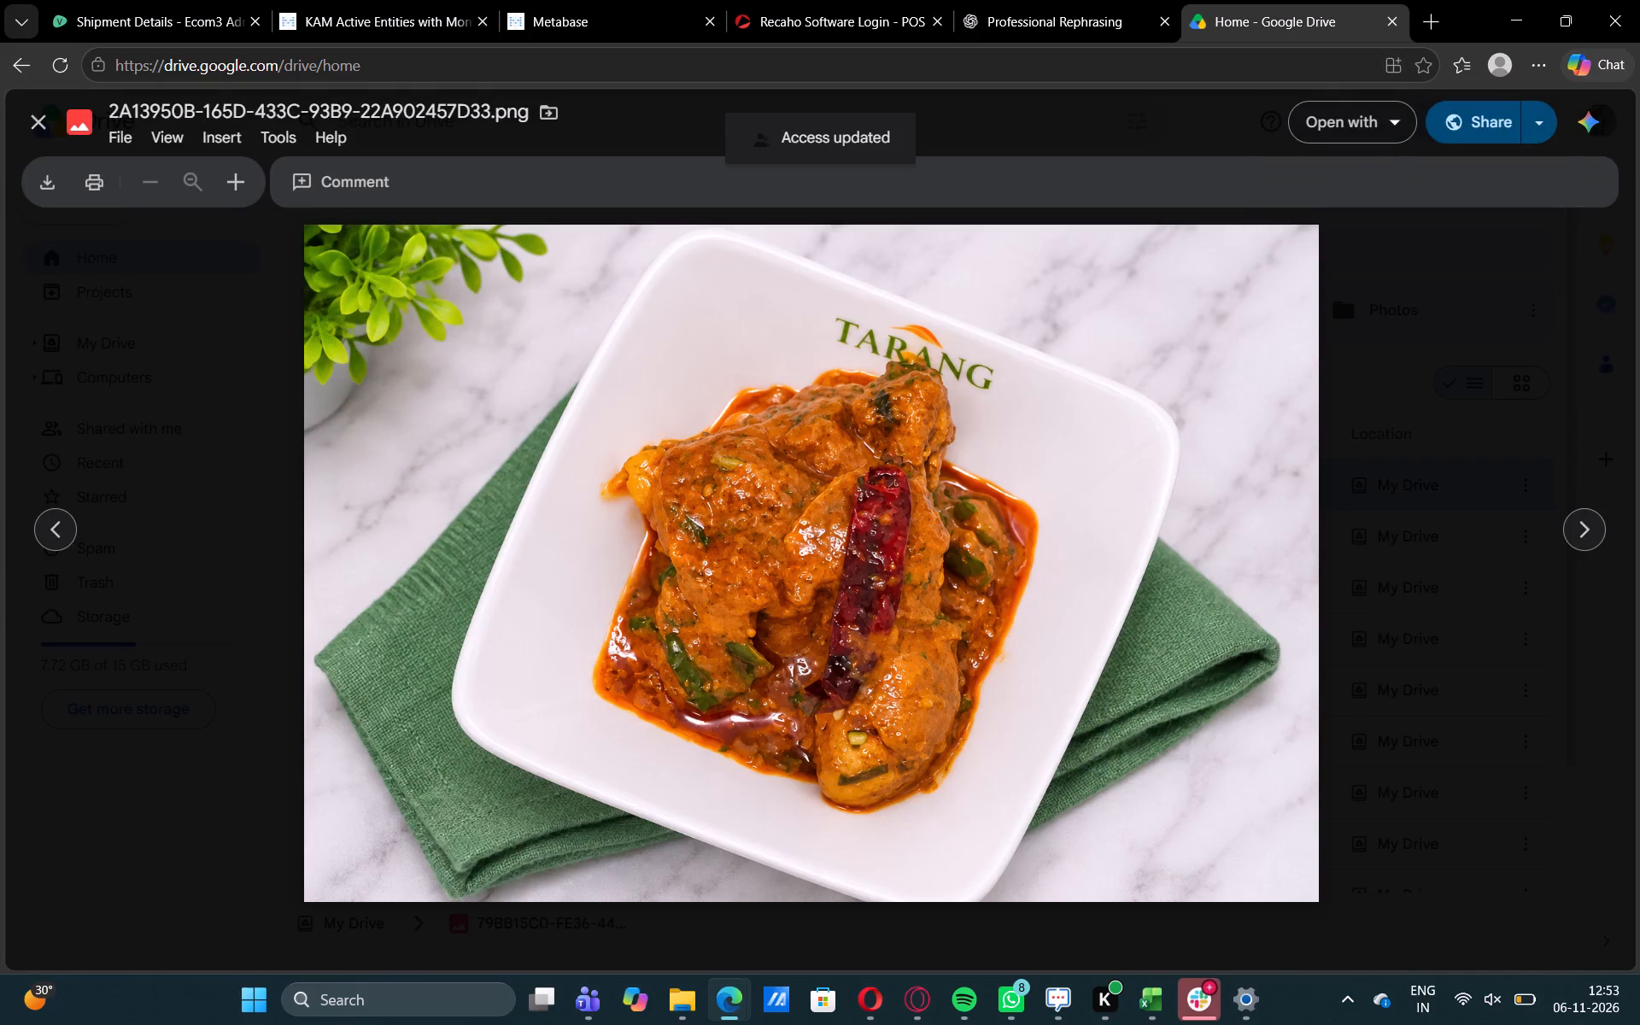
Switch to Book22 in Excel and paste the copied link into cell B7 beside "chicken kosha".
left_click(1099, 903)
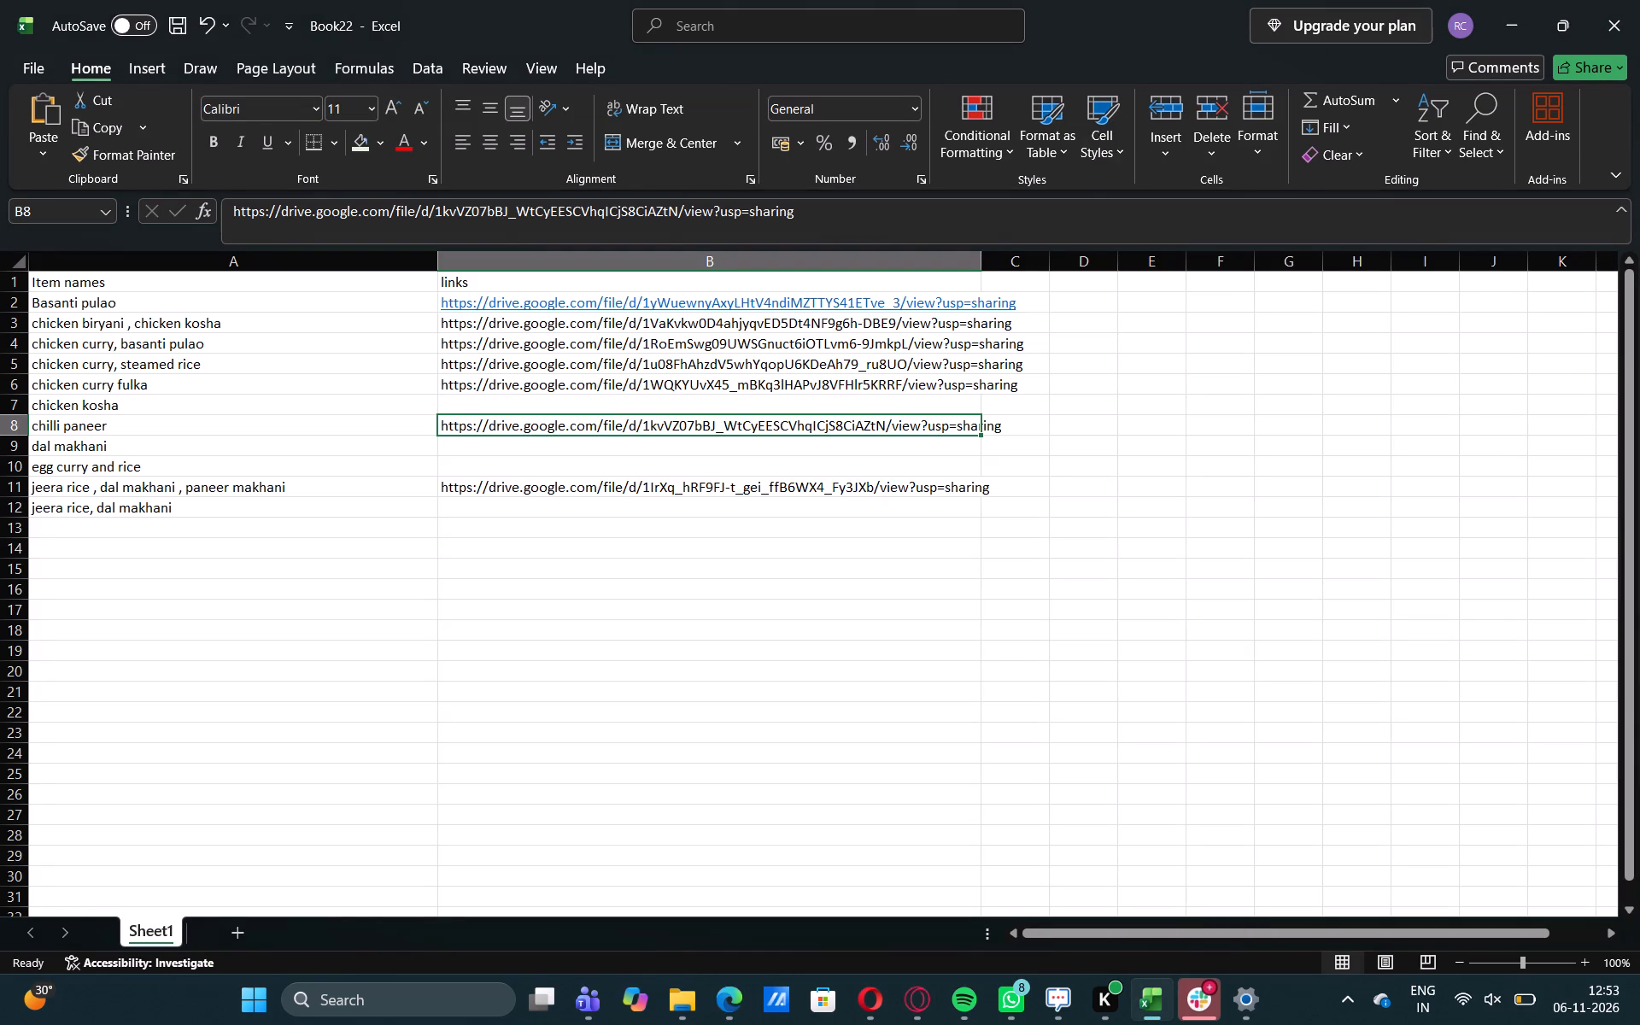
left_click(479, 408)
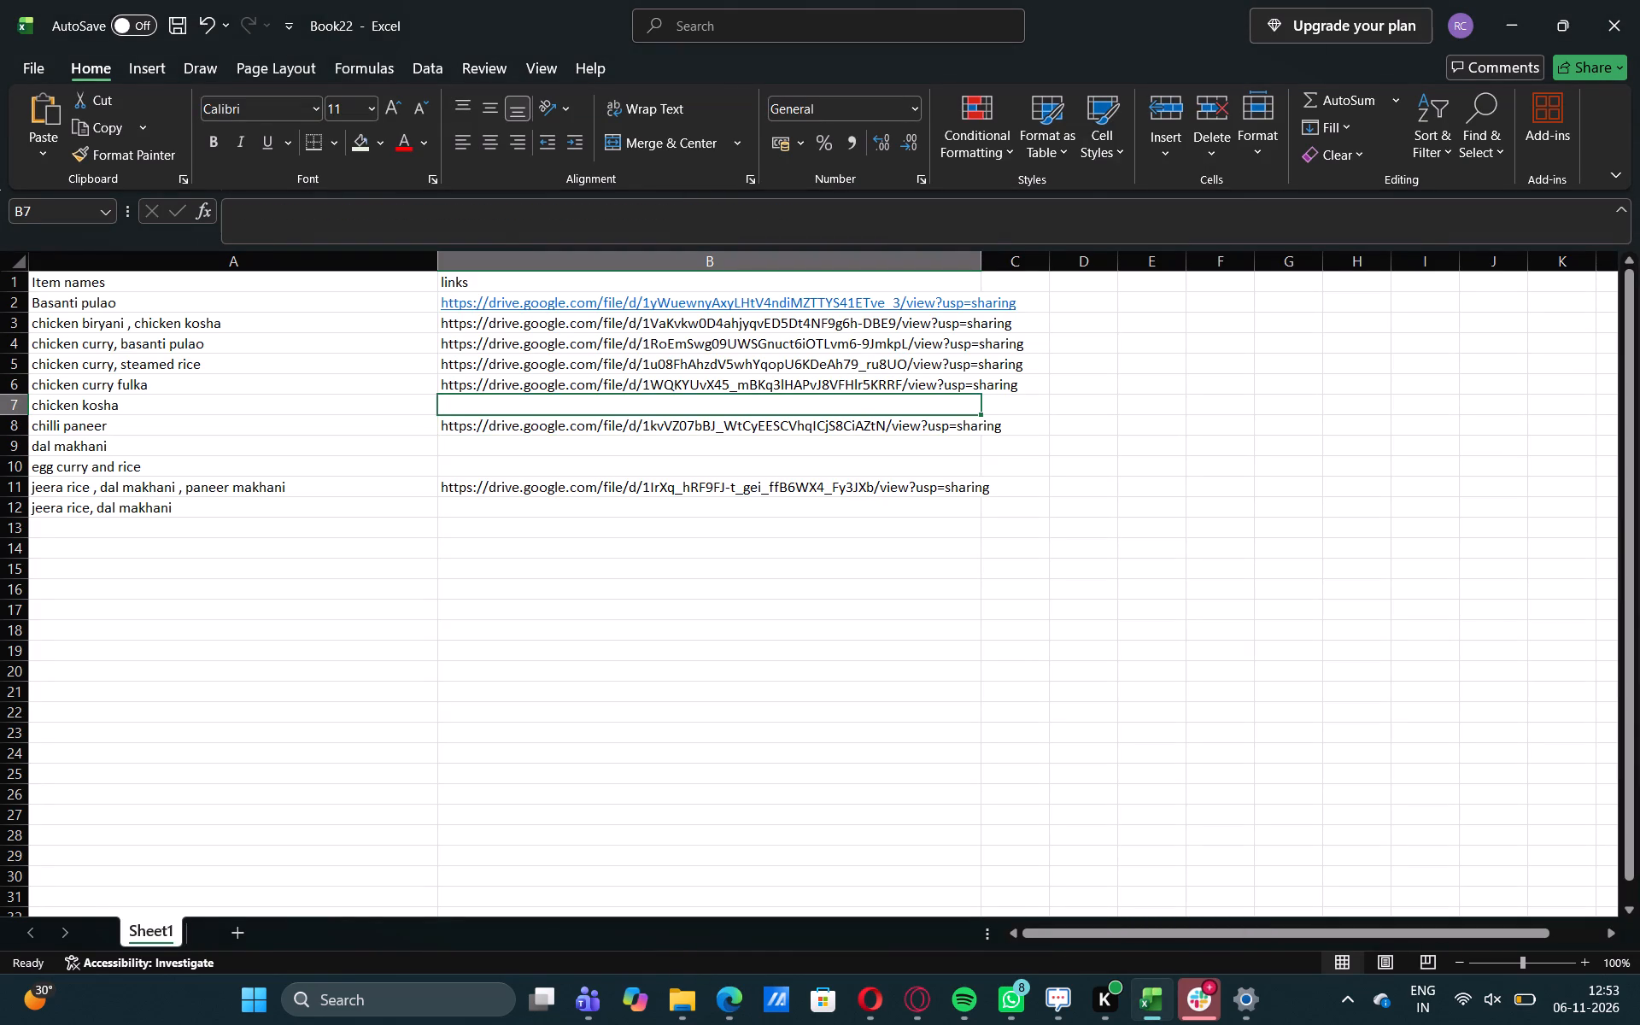
key("ctrl+v")
left_click(466, 445)
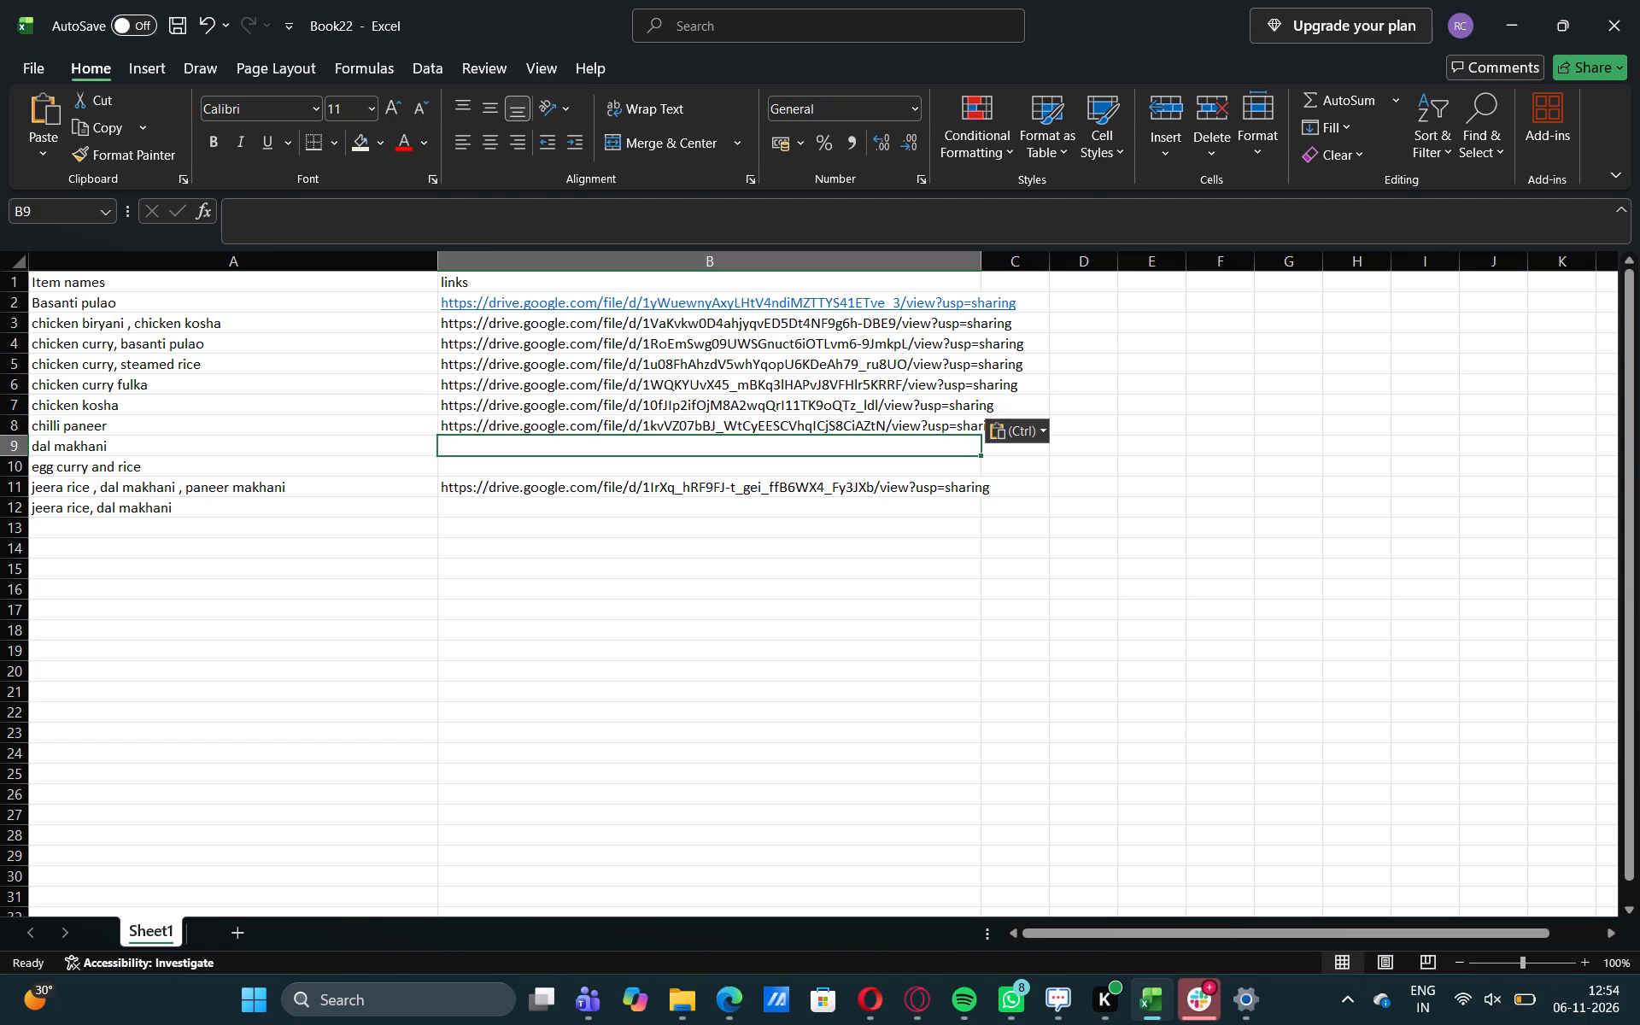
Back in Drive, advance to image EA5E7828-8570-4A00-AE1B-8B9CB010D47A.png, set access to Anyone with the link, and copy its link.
left_click(1526, 12)
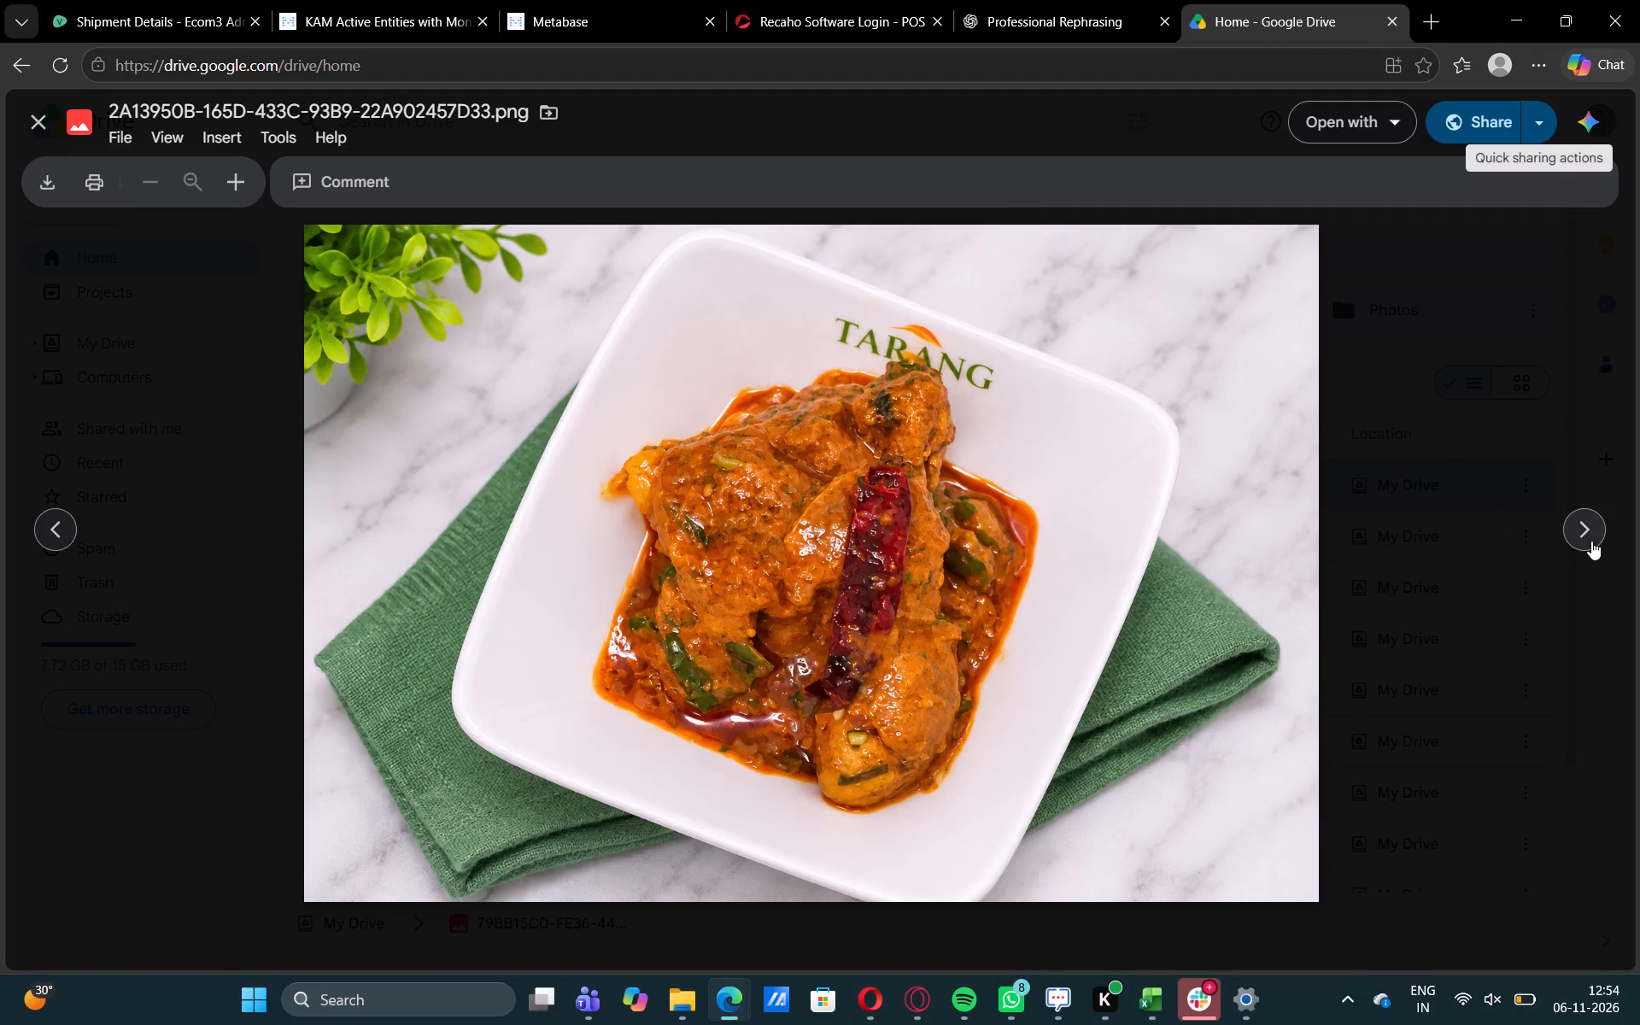
left_click(1591, 541)
left_click(1591, 541)
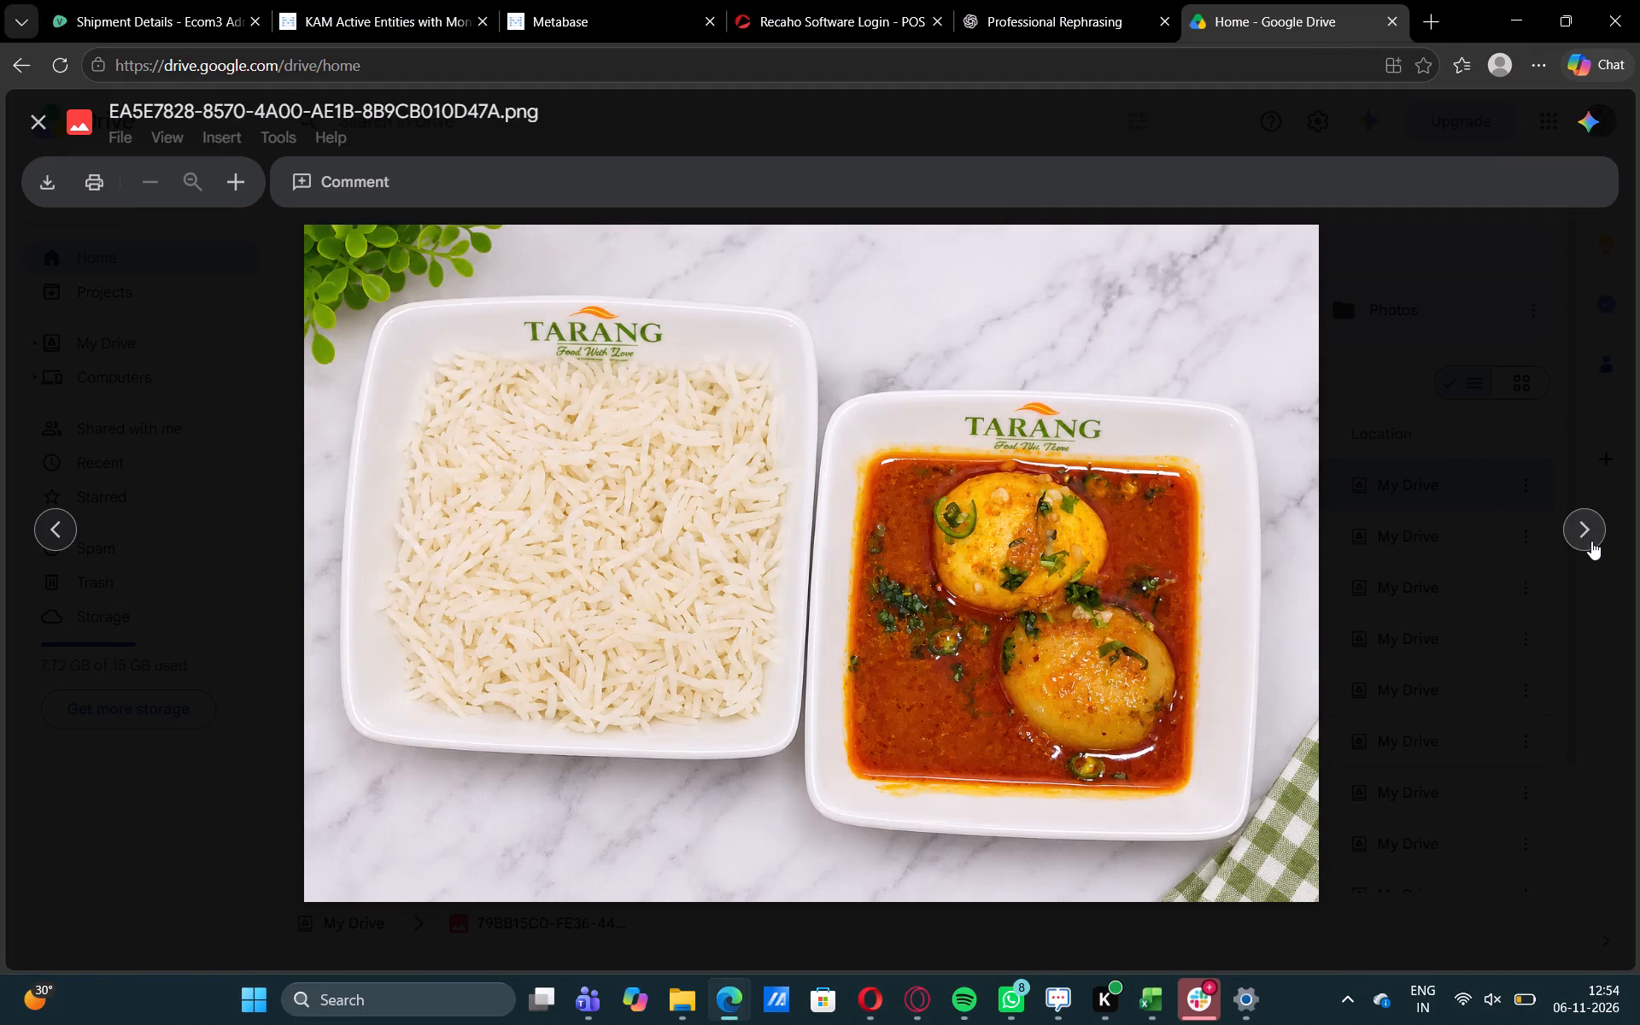
left_click(1455, 126)
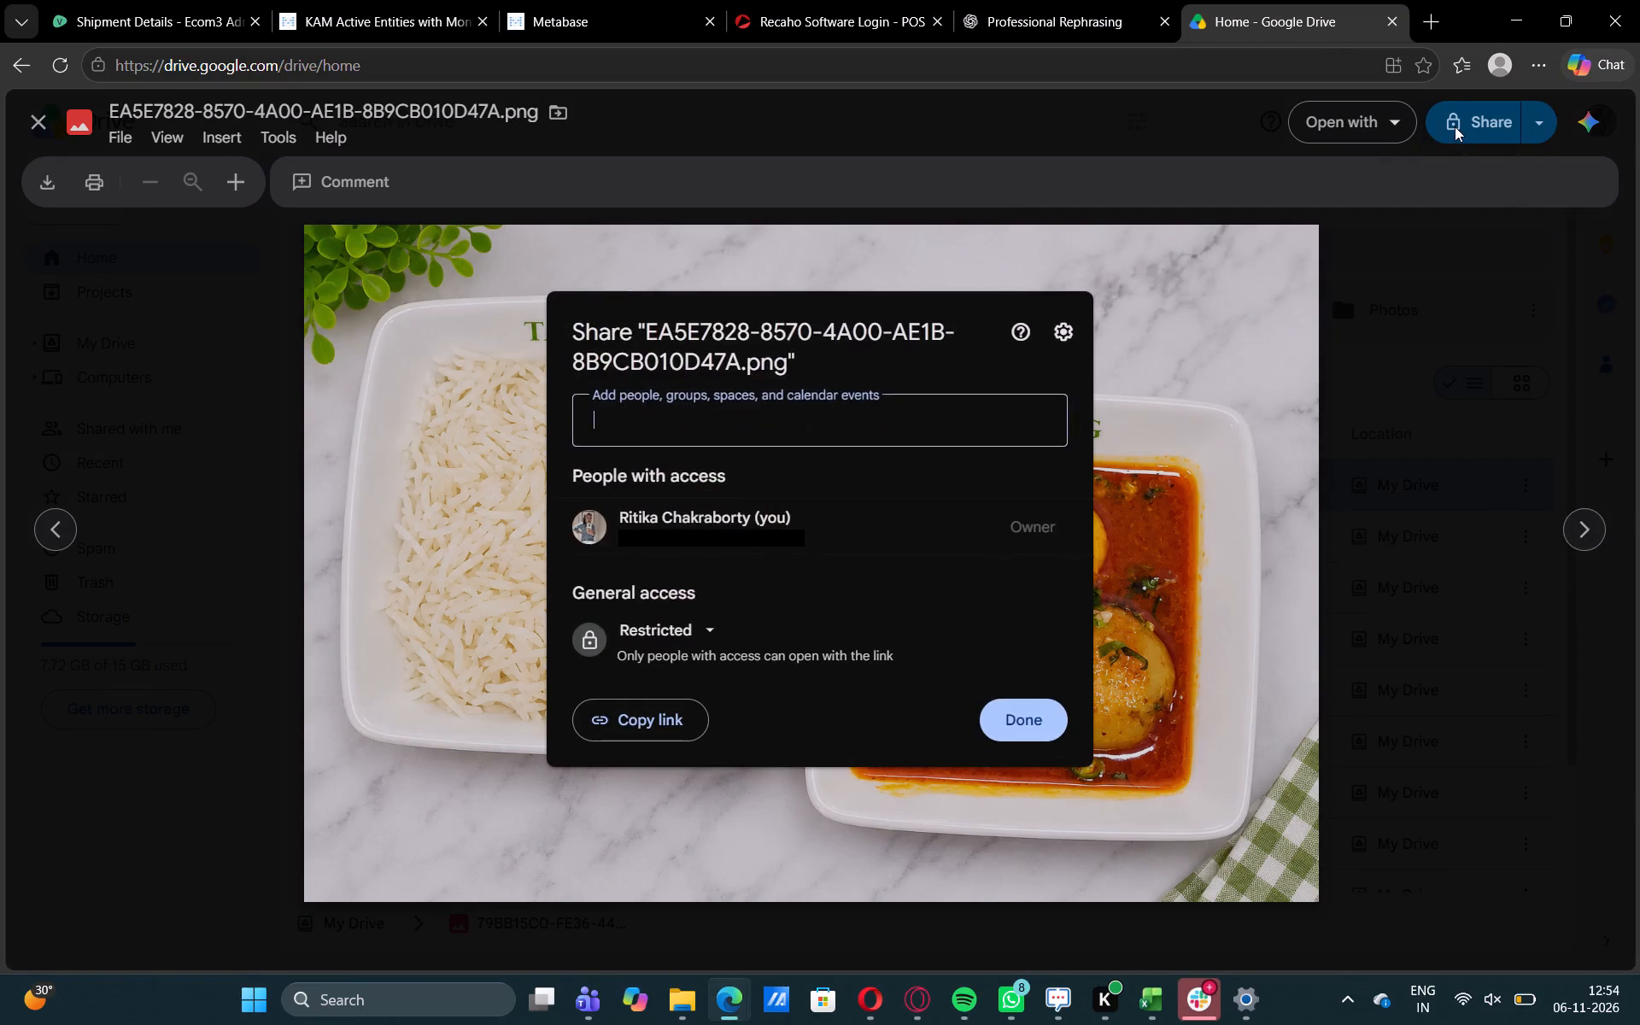
left_click(705, 633)
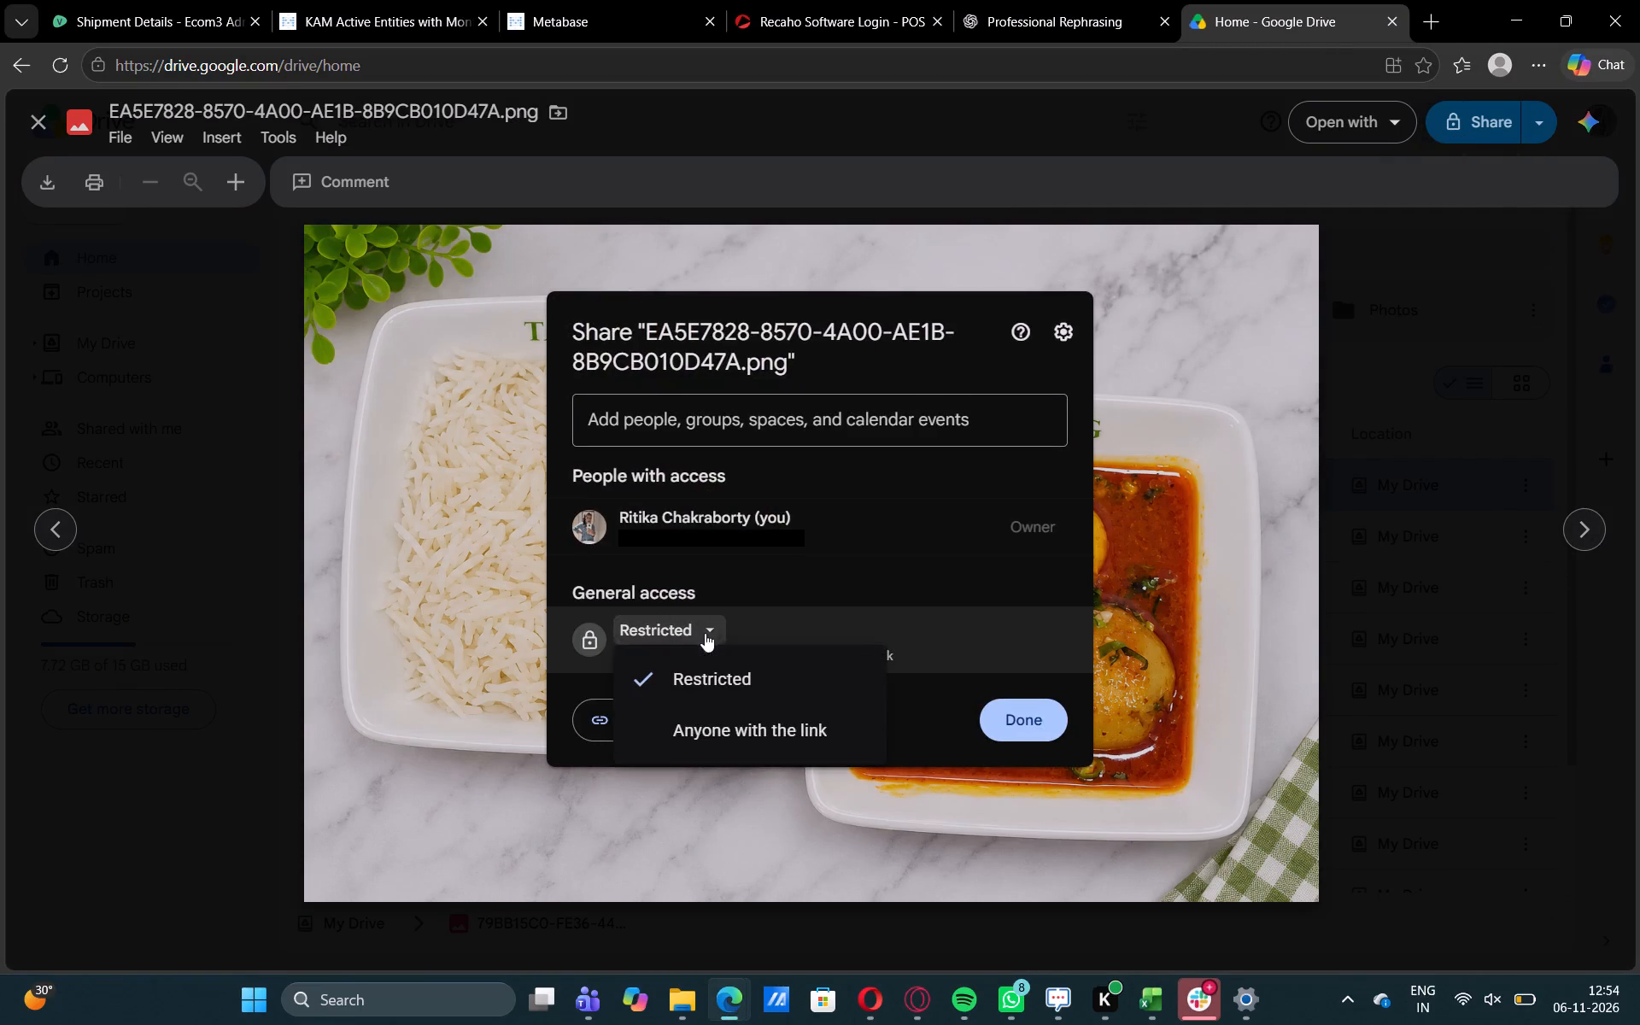
left_click(699, 735)
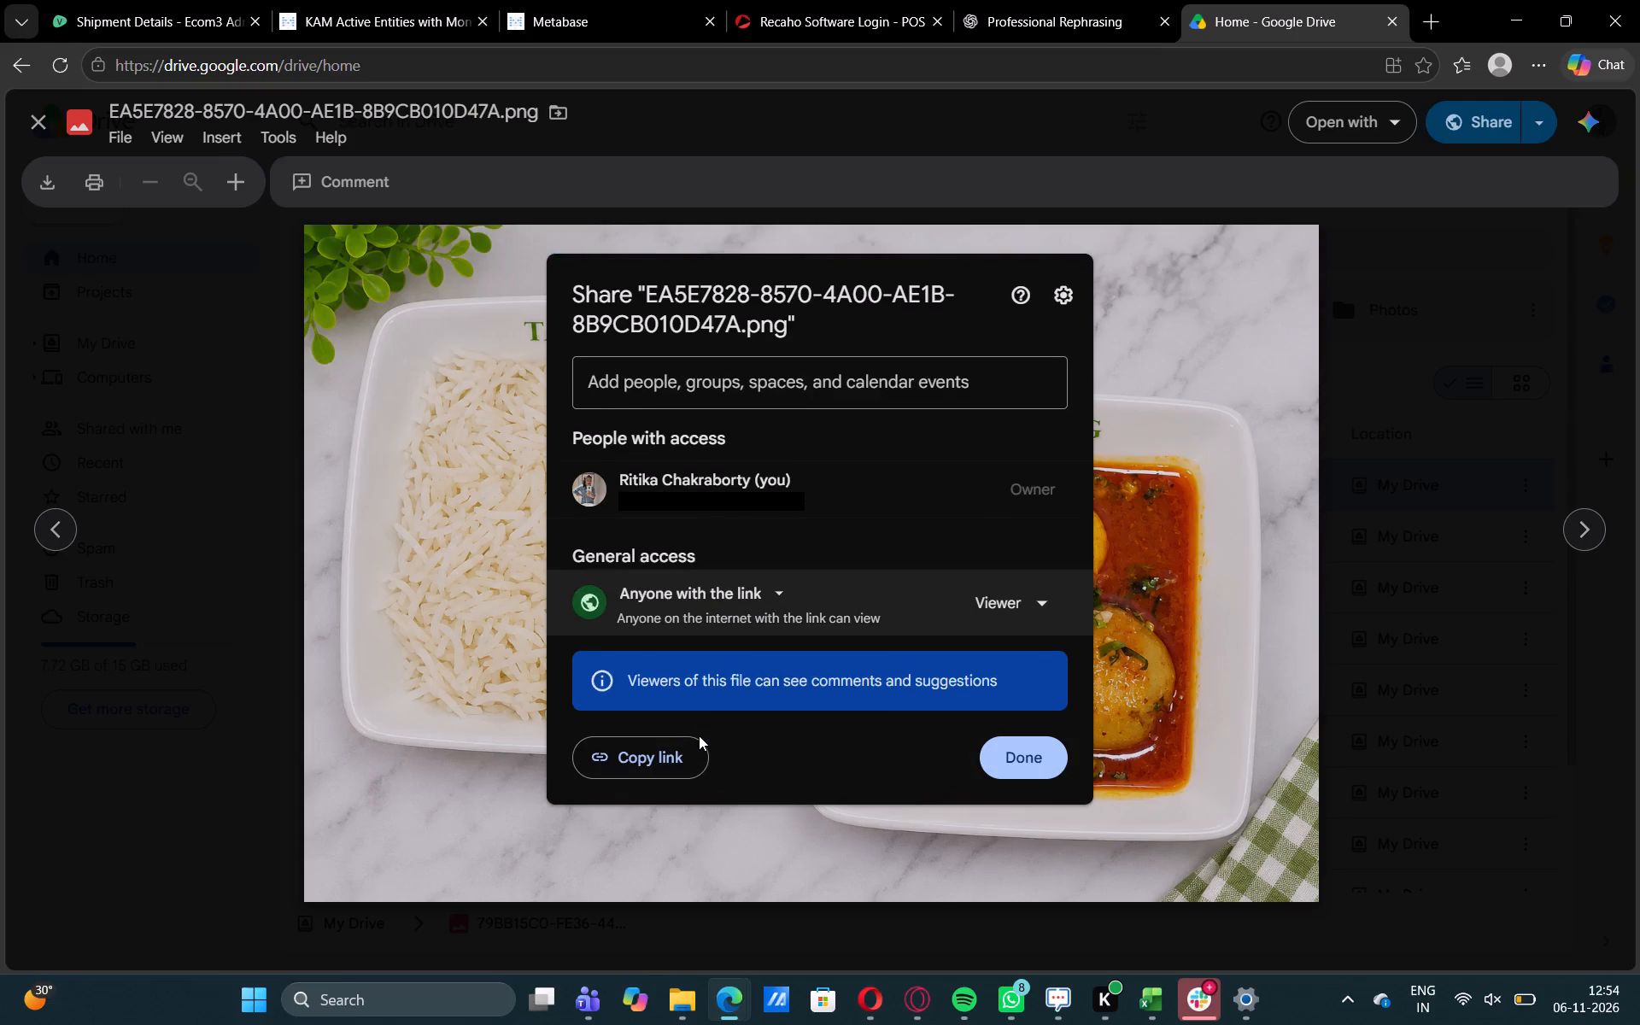
left_click(1025, 745)
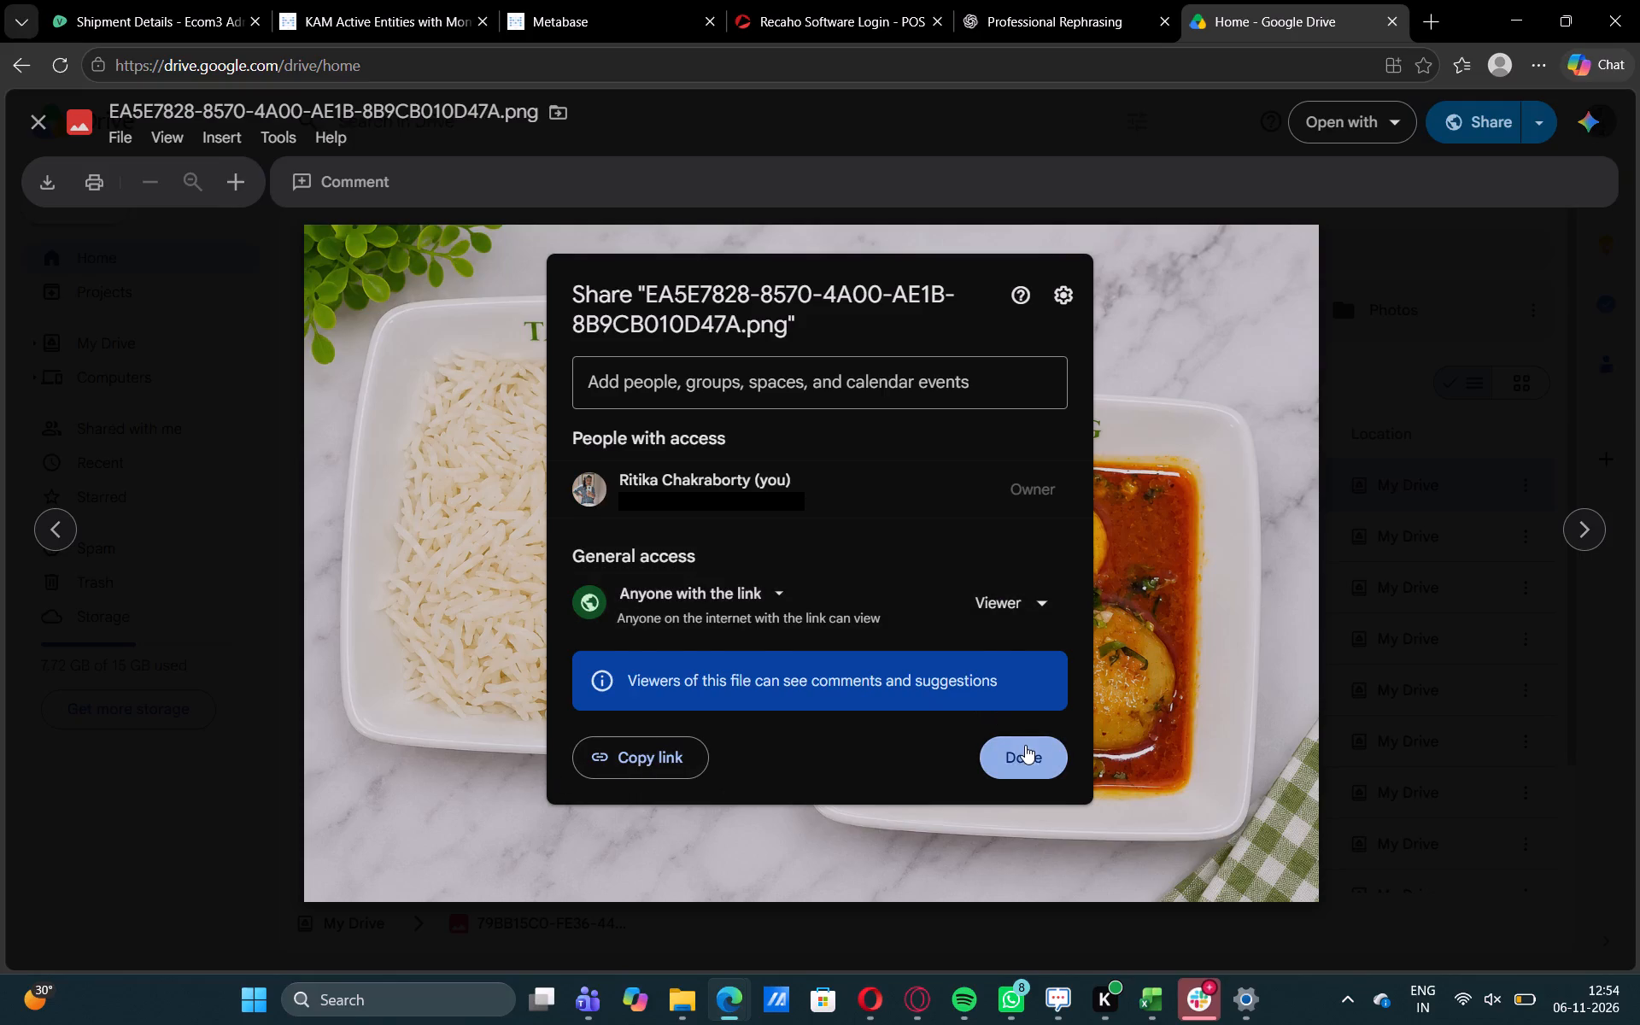
left_click(1538, 117)
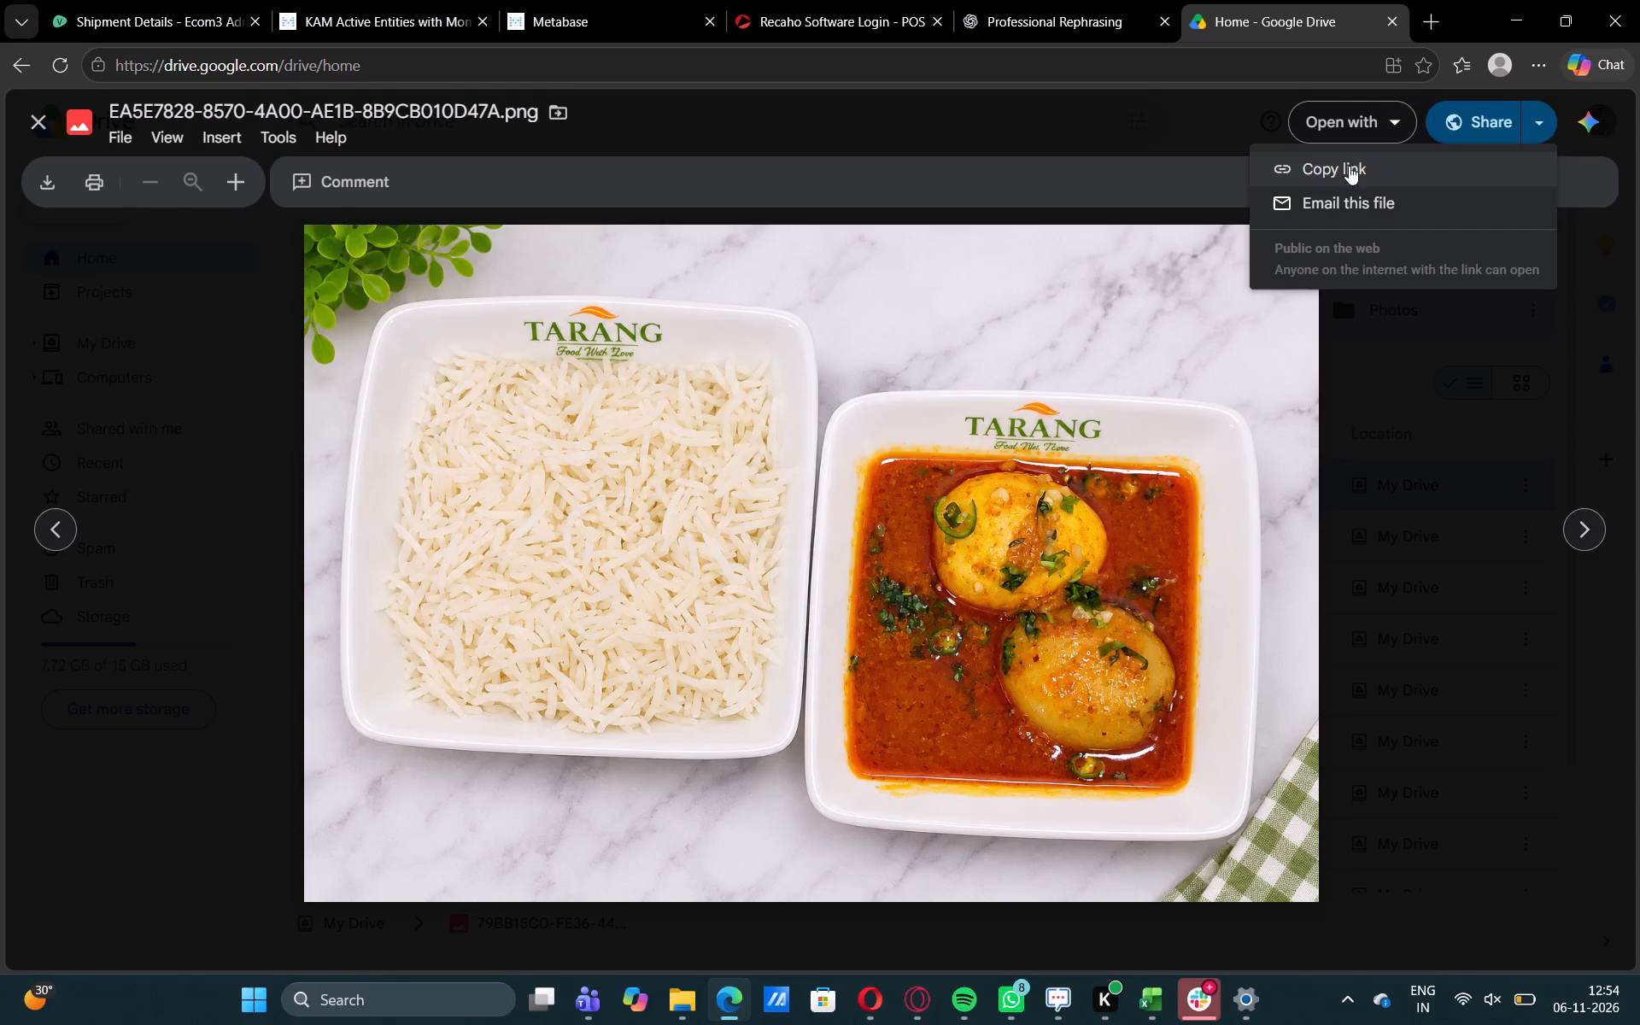
left_click(1317, 167)
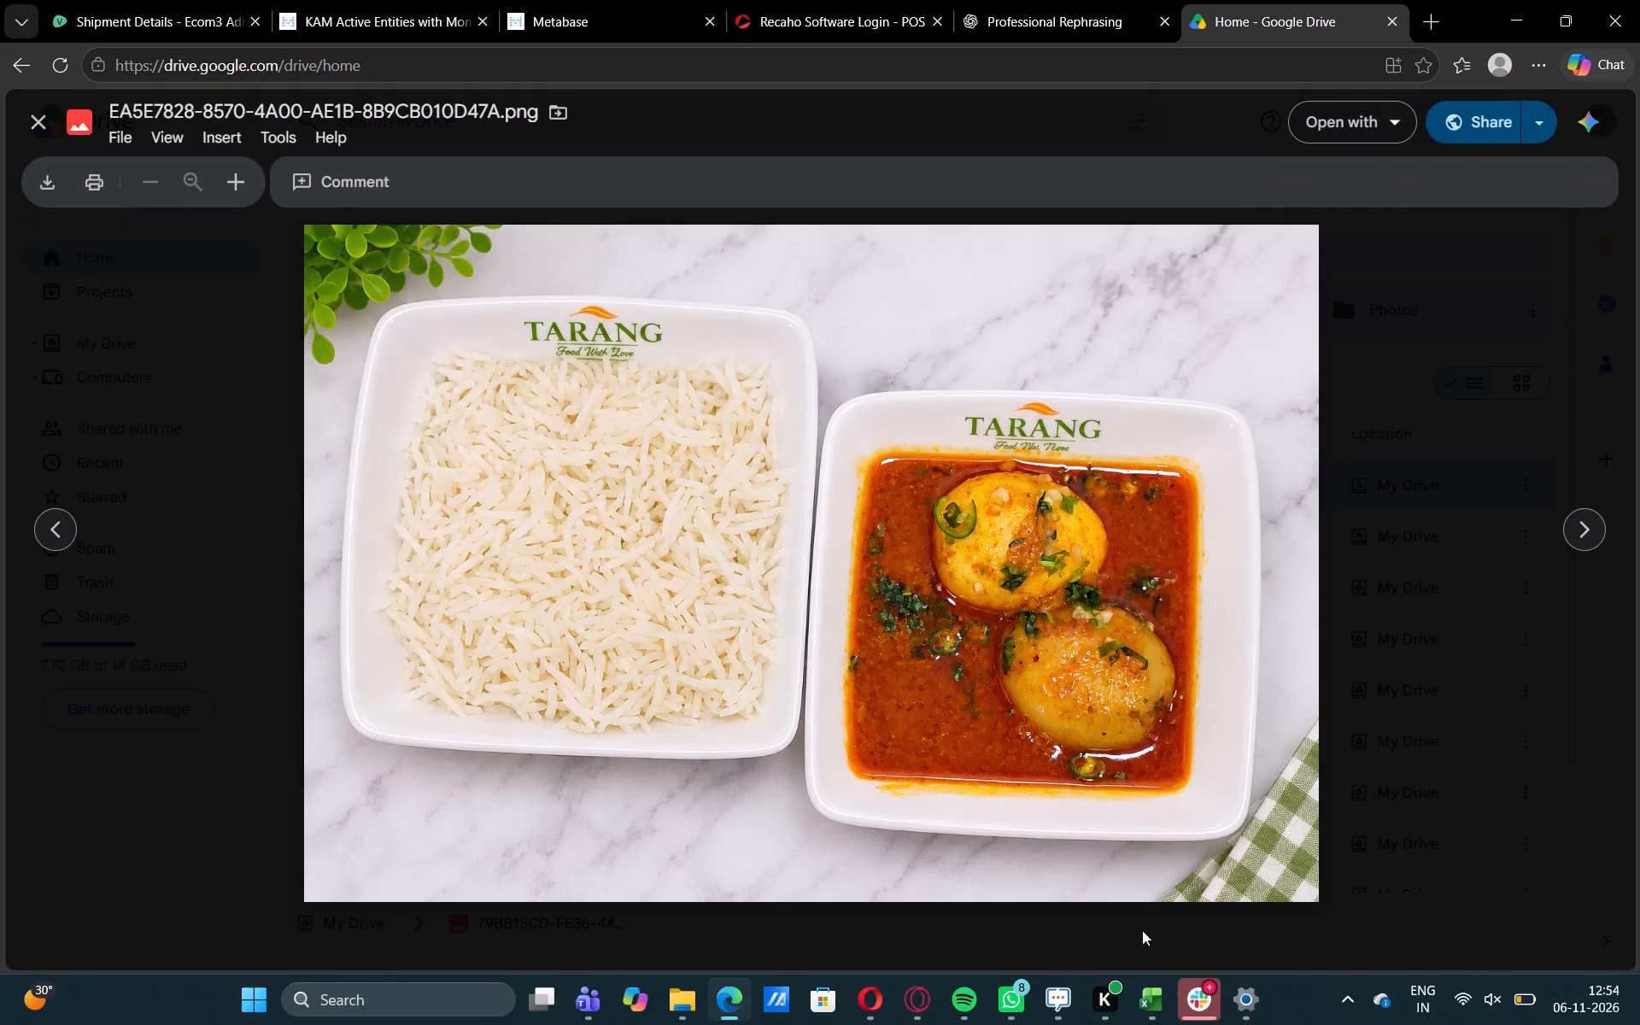
Switch to Book22 in Excel and paste the copied link into cell B10 beside "egg curry and rice".
left_click(1151, 897)
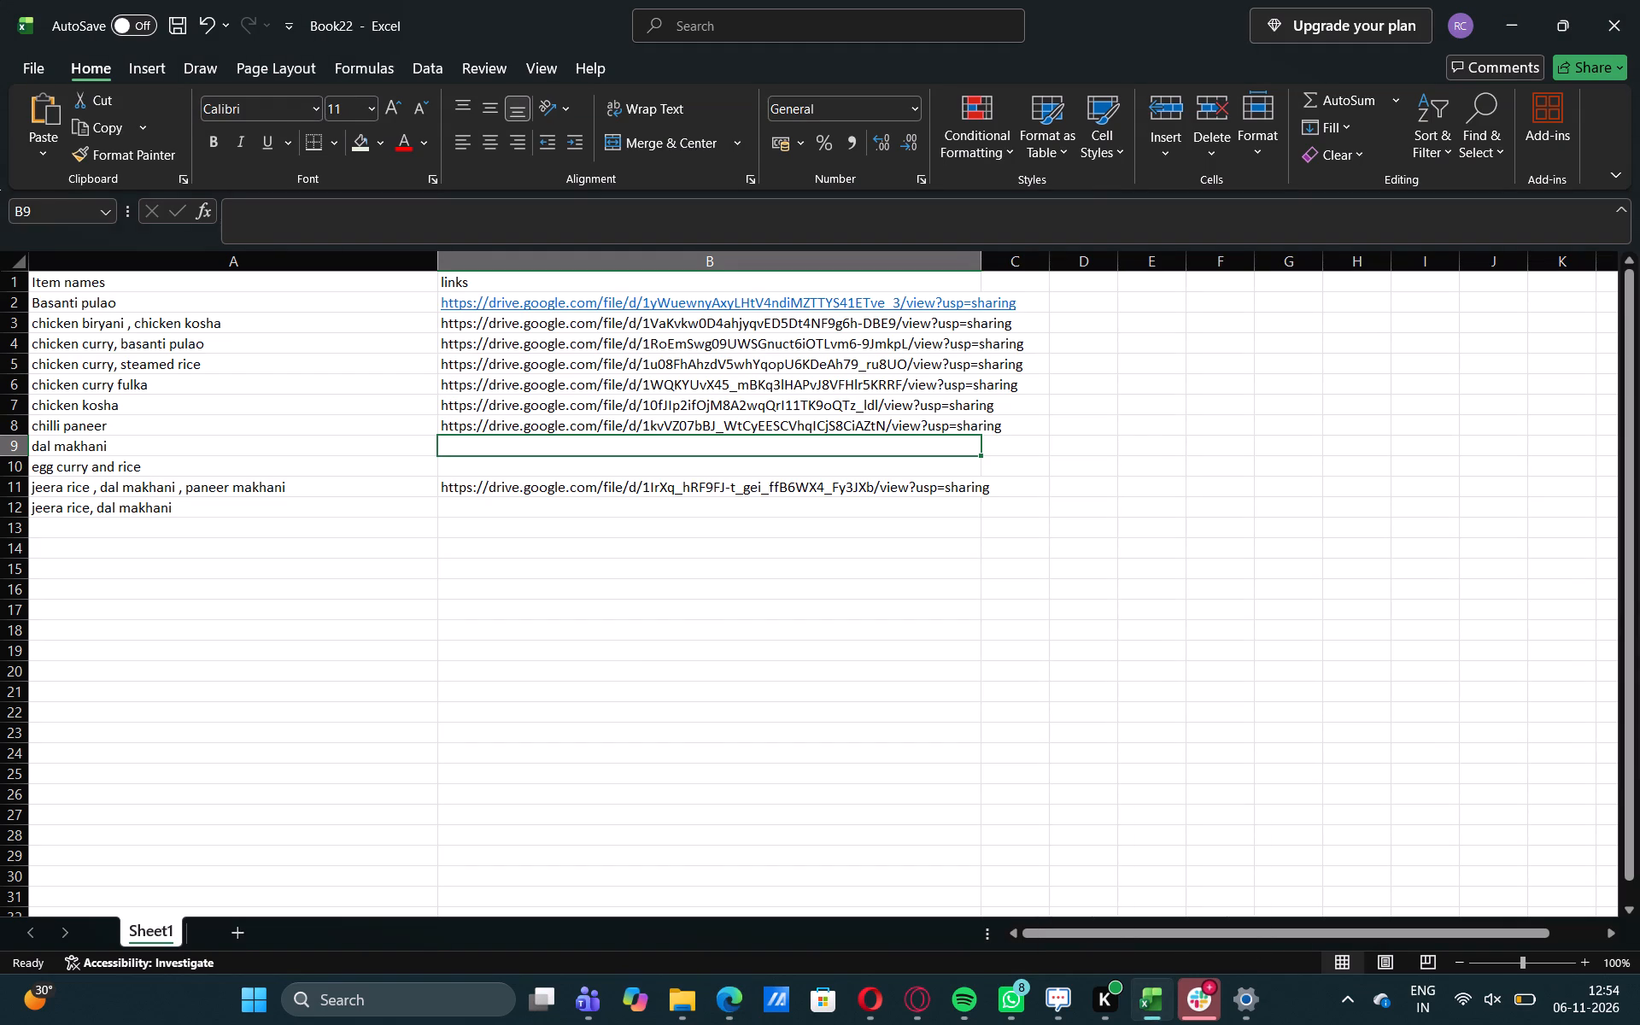
left_click(480, 473)
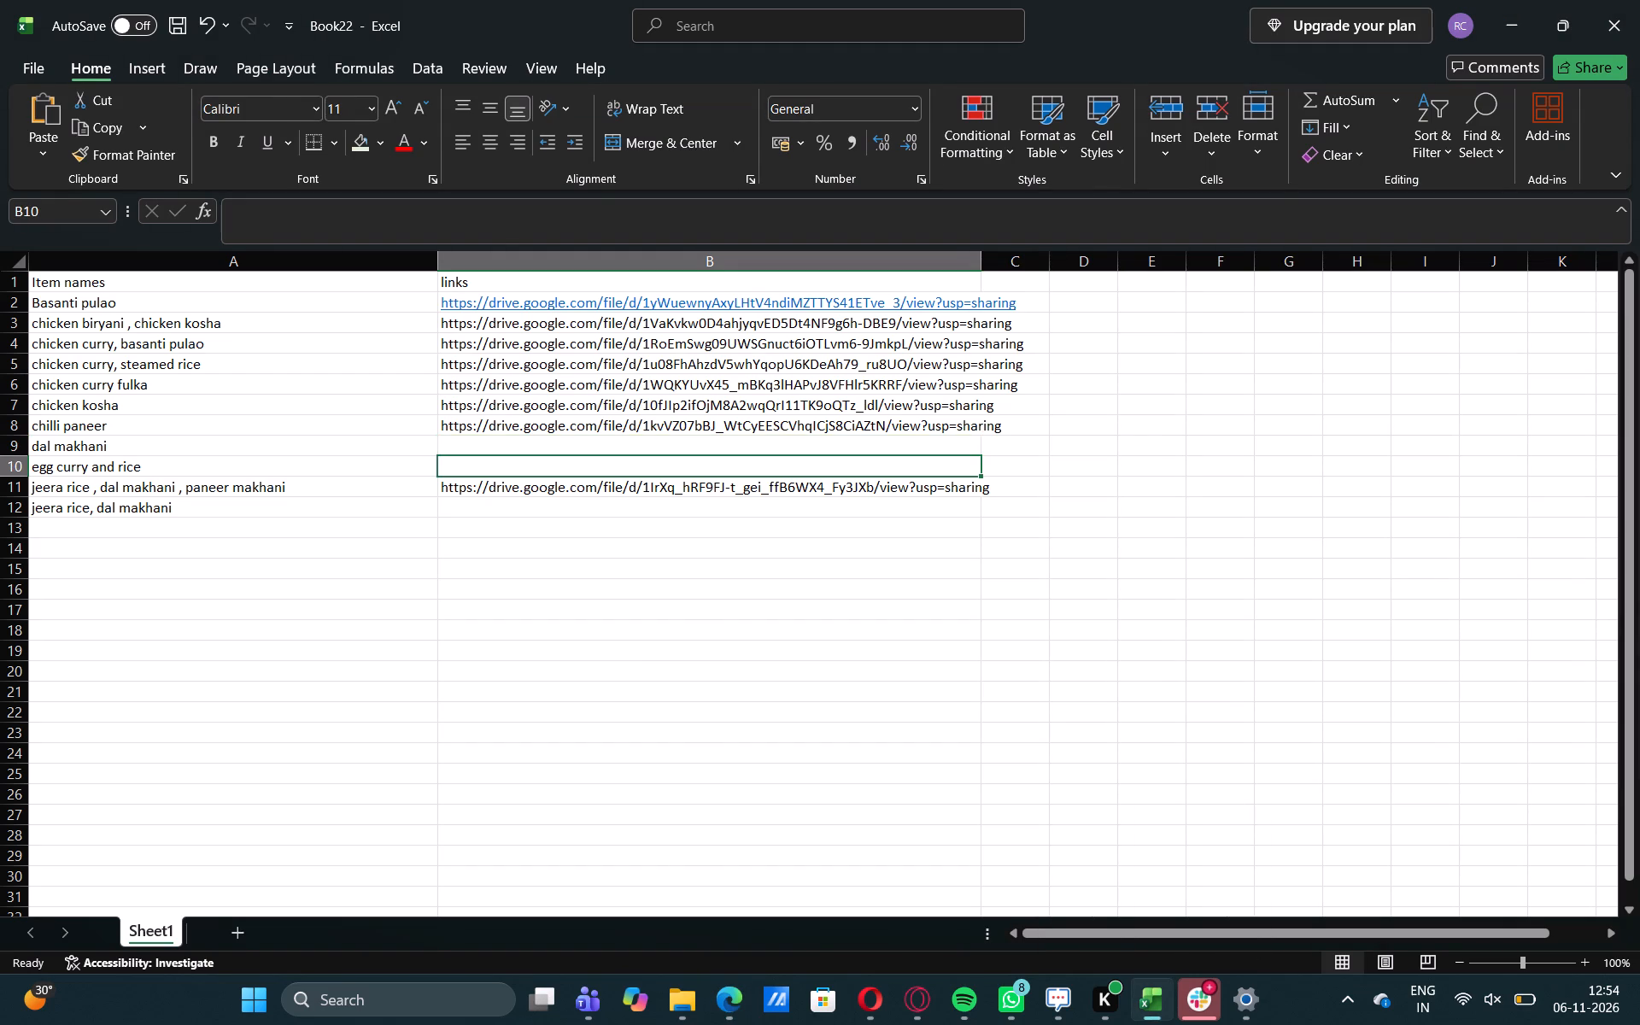
key("ctrl+v")
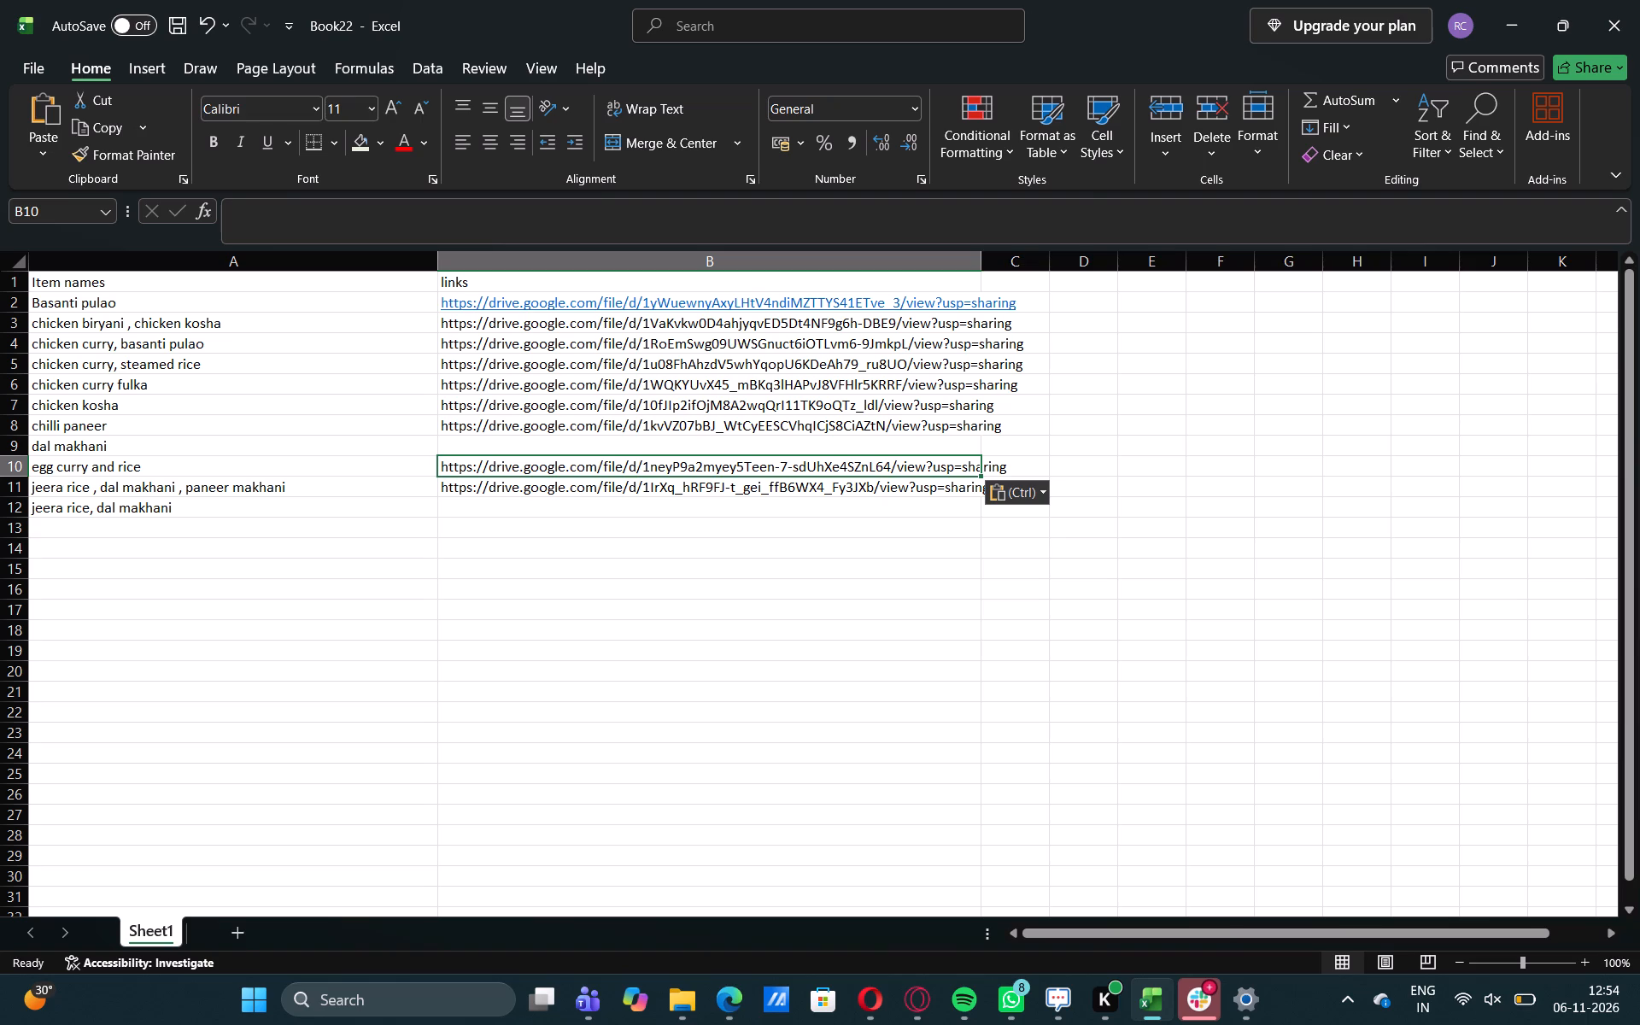
Return to Drive in Edge and look through the following and preceding food images in the preview for remaining items.
left_click(1517, 9)
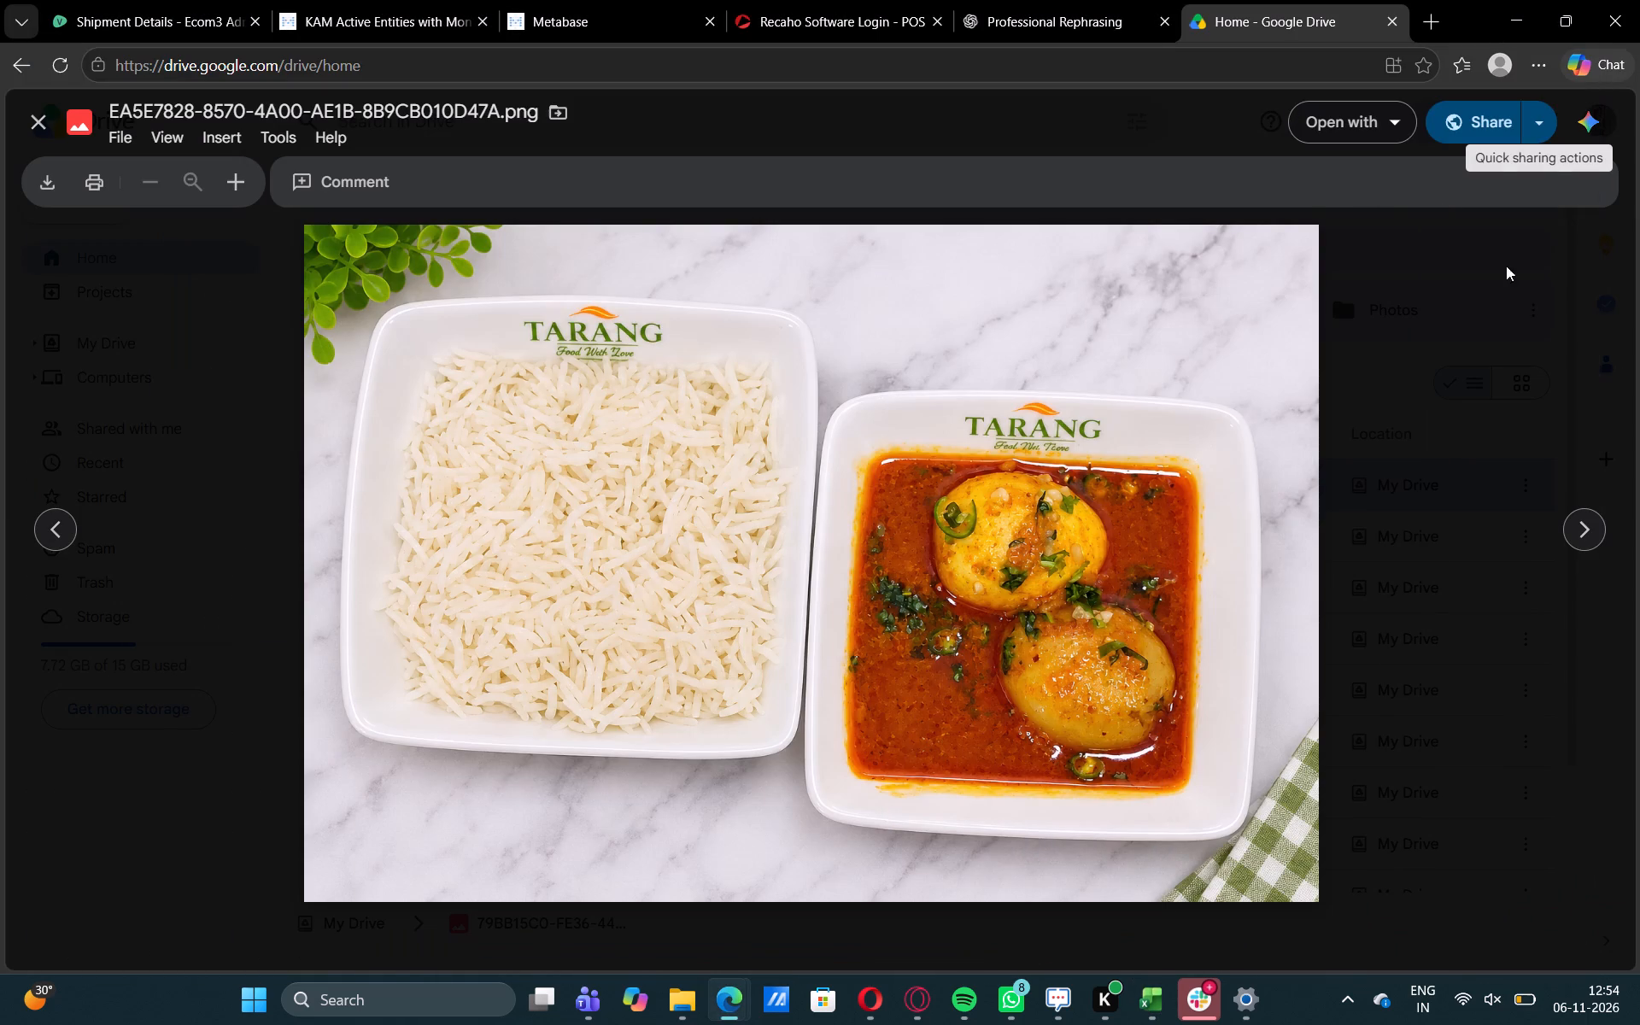
left_click(1595, 536)
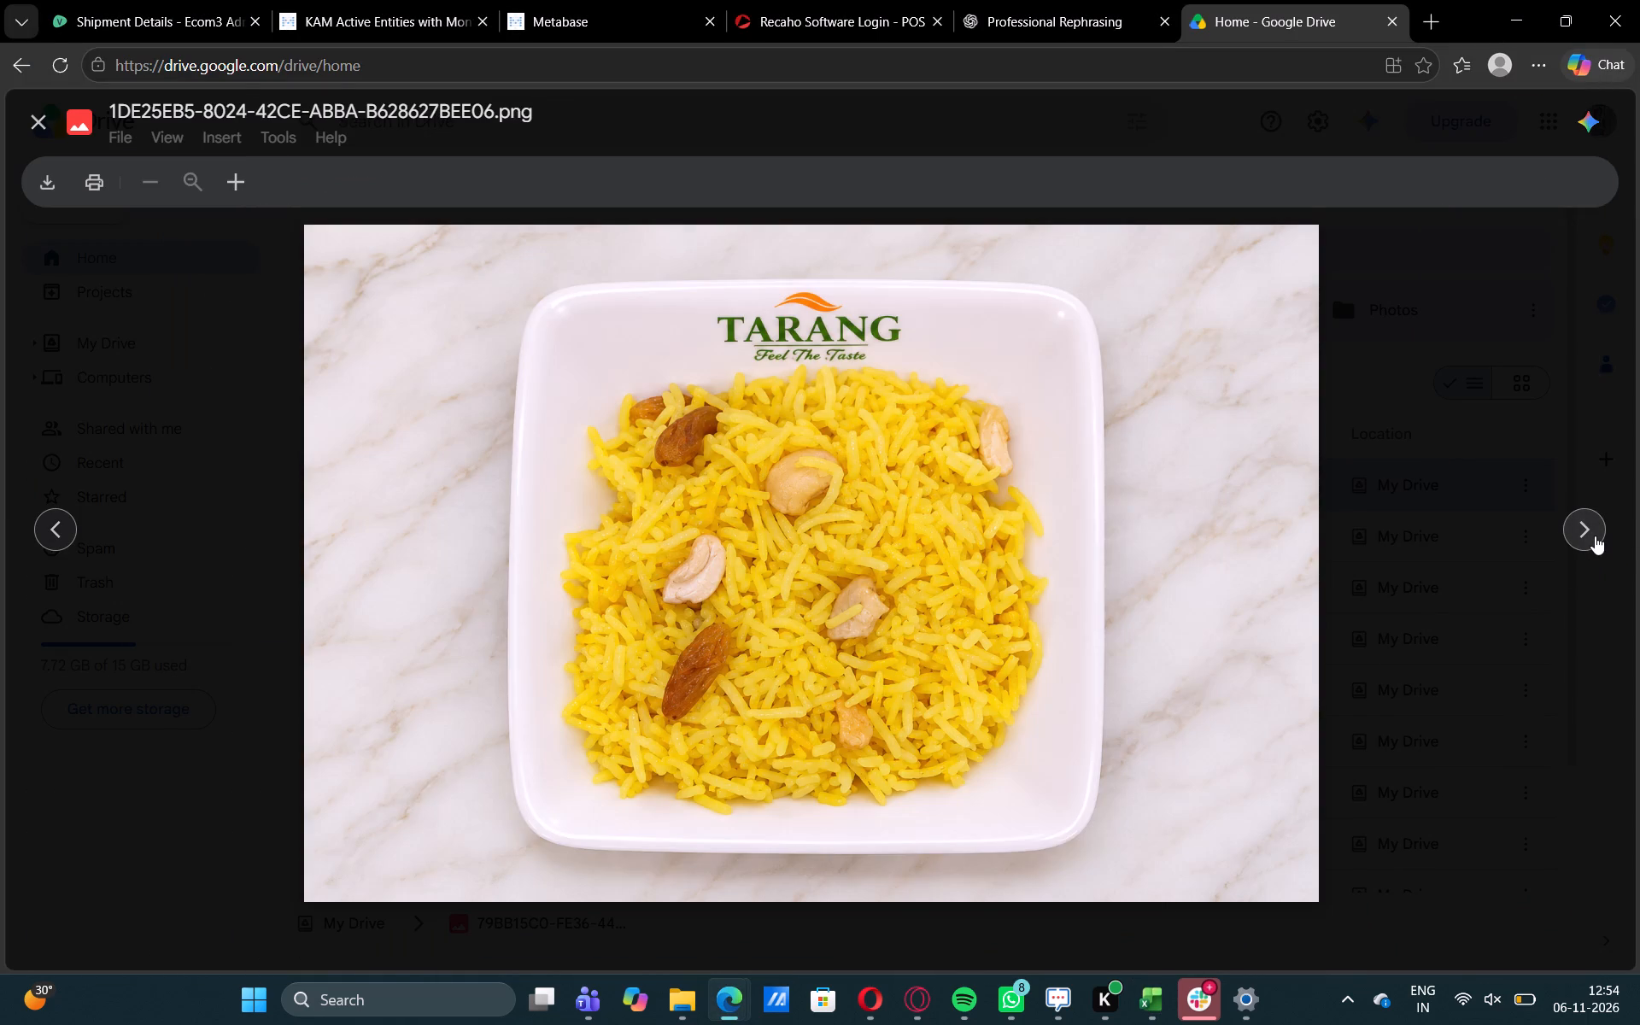
left_click(1595, 536)
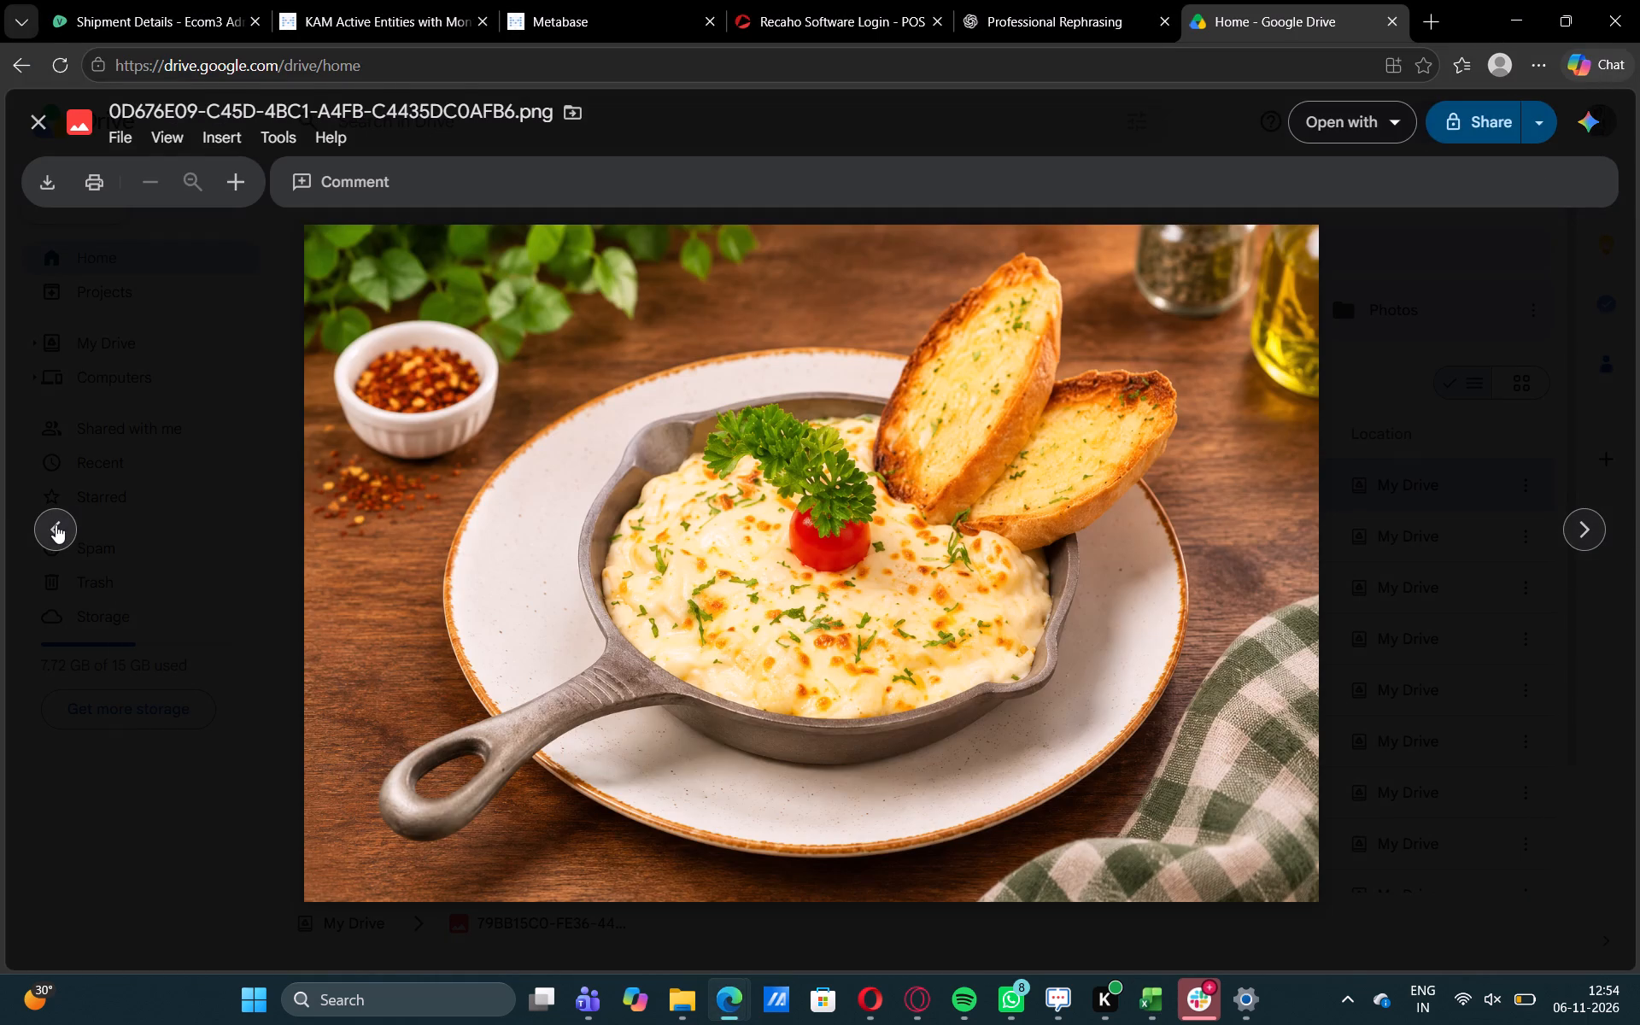
double_click(56, 524)
left_click(56, 524)
left_click(56, 524)
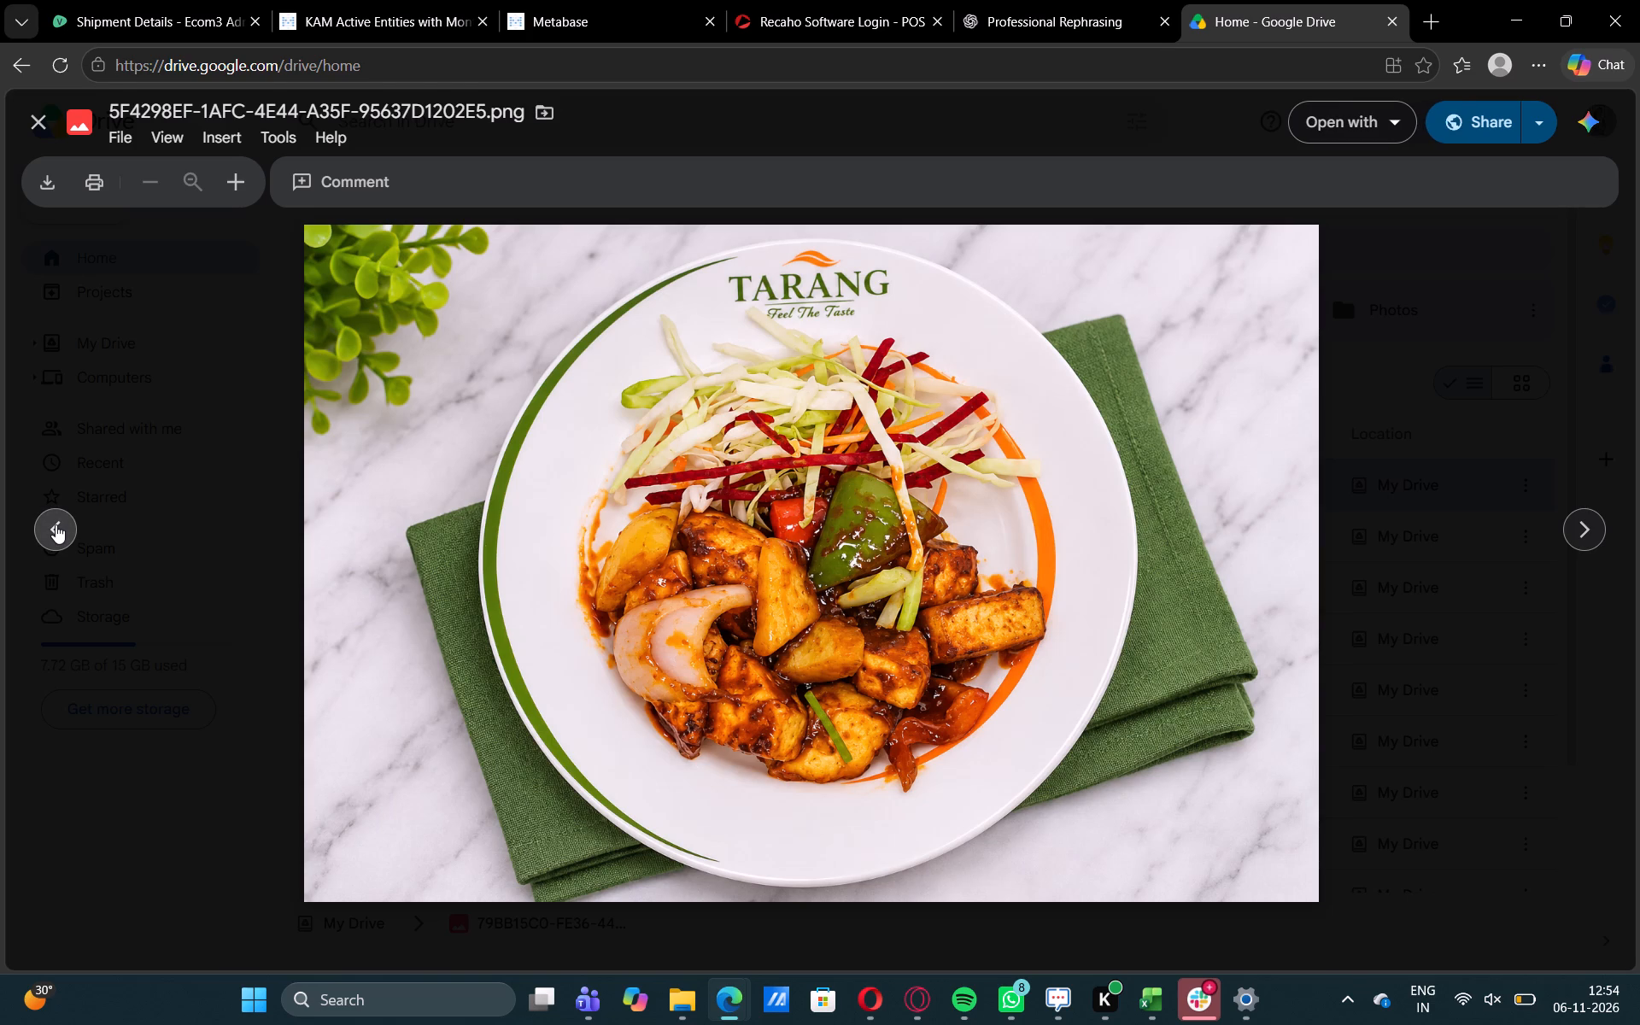
left_click(56, 524)
left_click(56, 524)
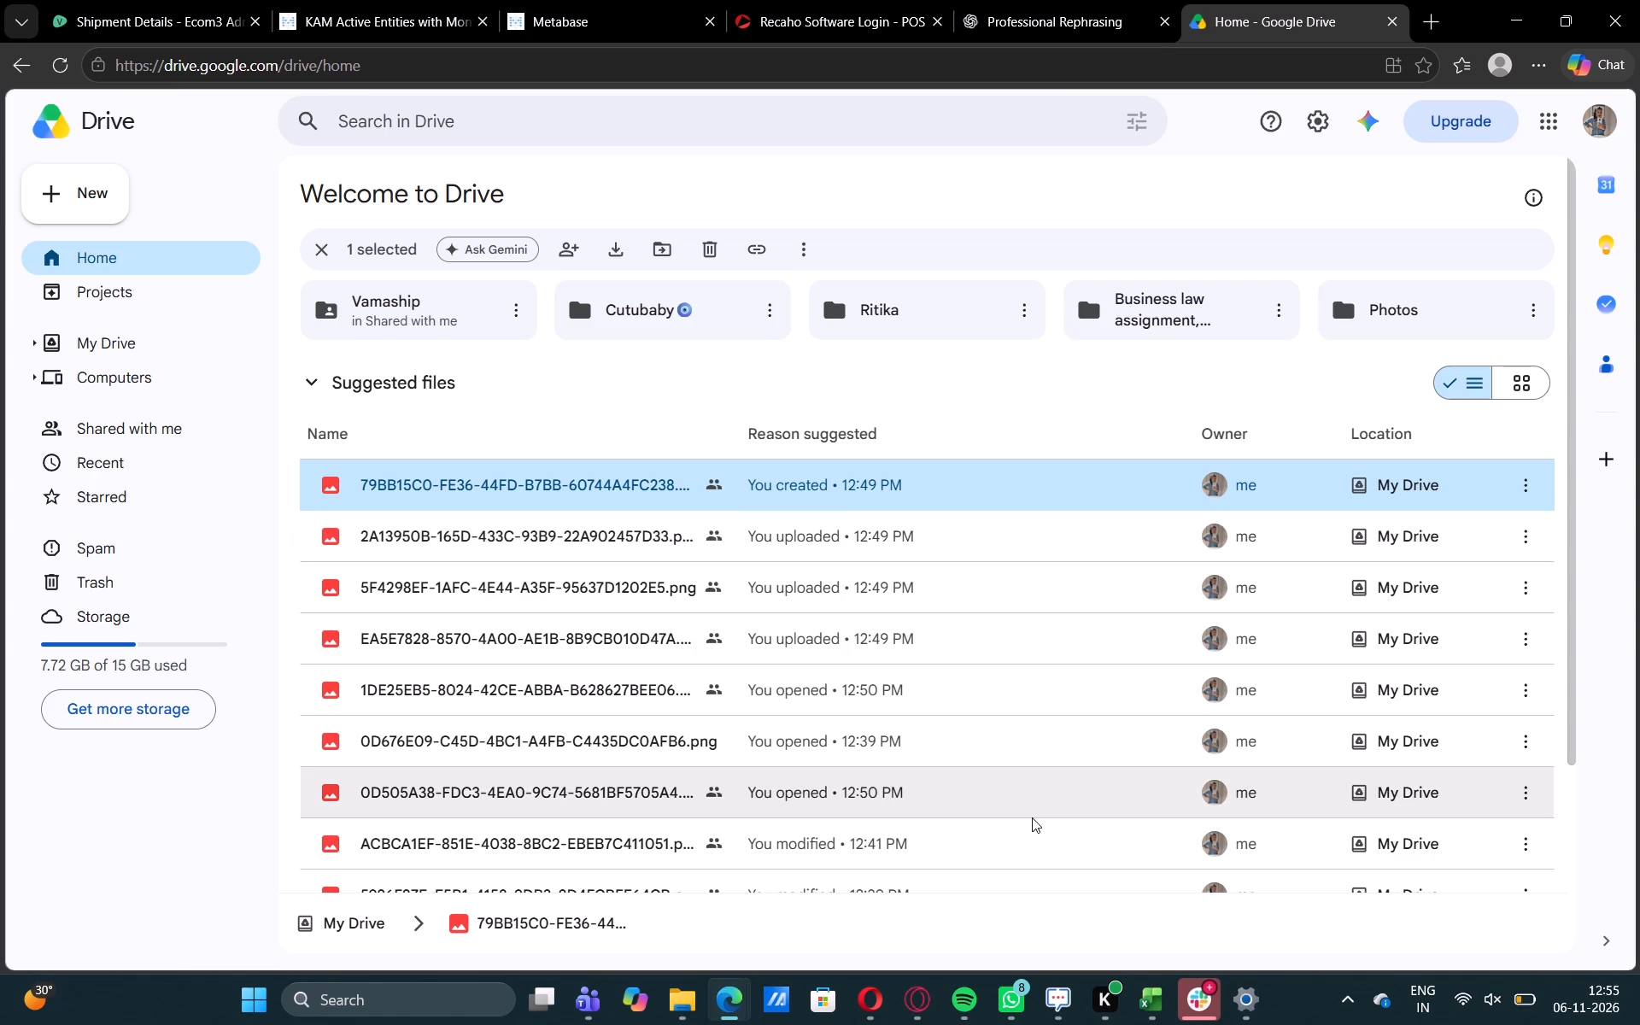
Switch to Book22 in Excel and enter the item names "masala kulcha, matar paneer" in A13 and "matar paneer" in A14.
left_click(1133, 924)
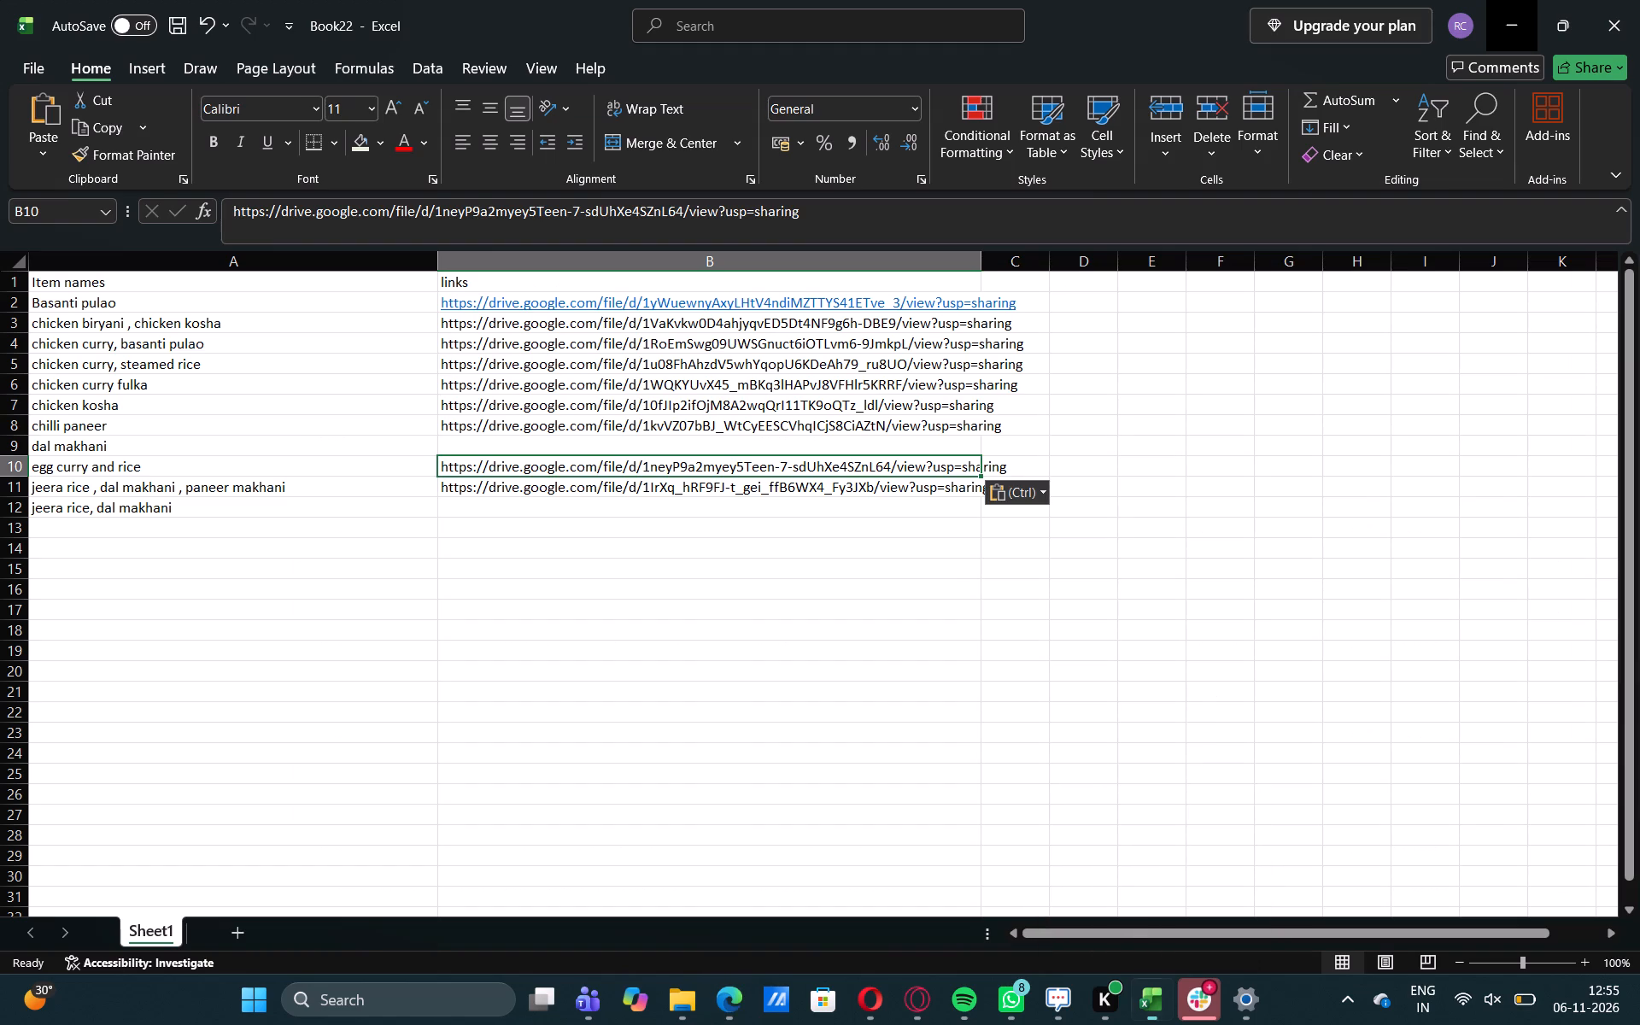
left_click(65, 527)
type("masa")
type("la kulcha")
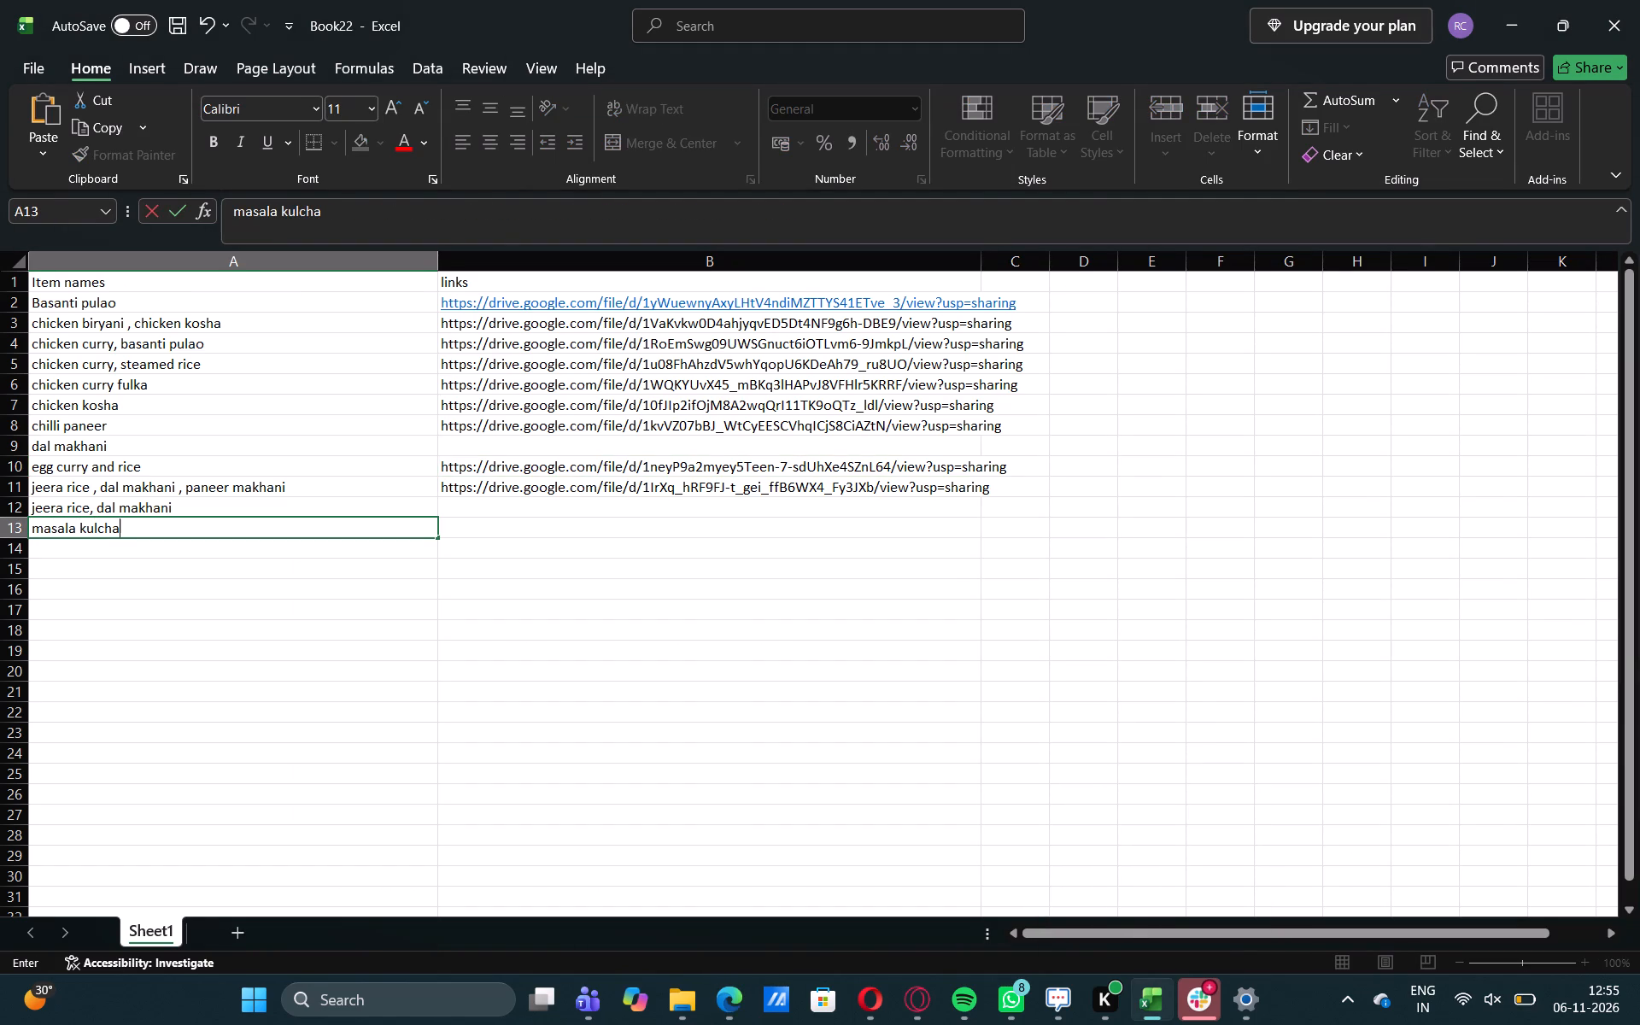
type(", matar paneer")
key("Return")
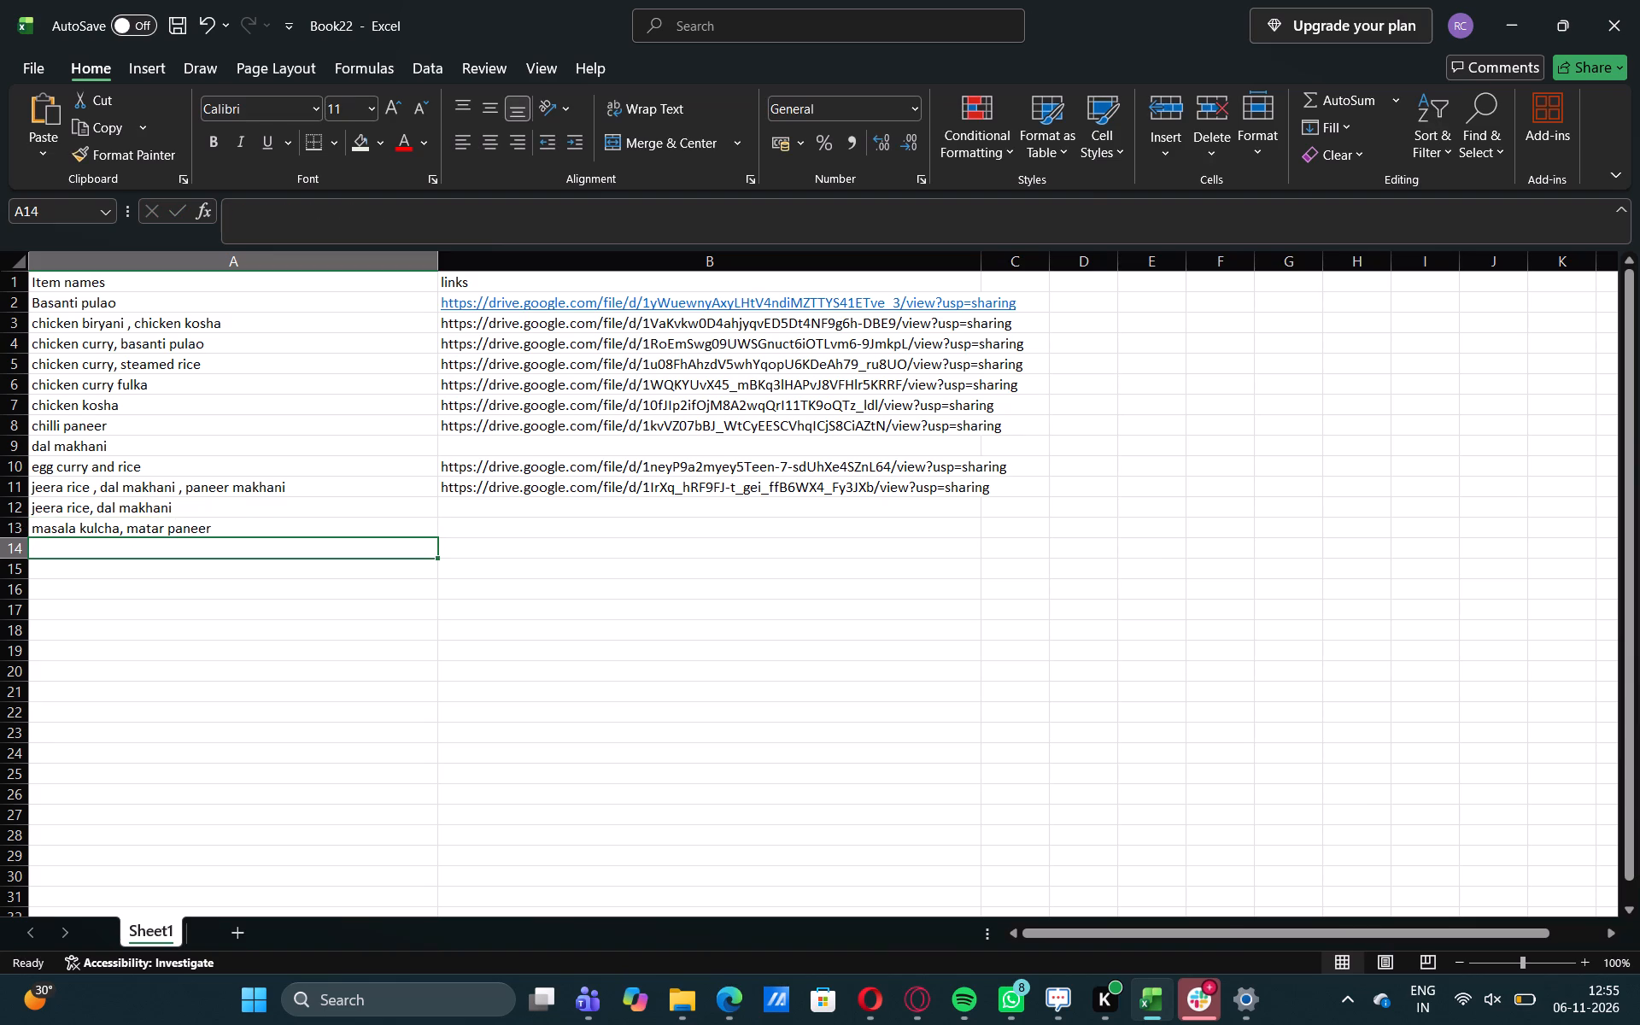
type("matar paneer")
key("Return")
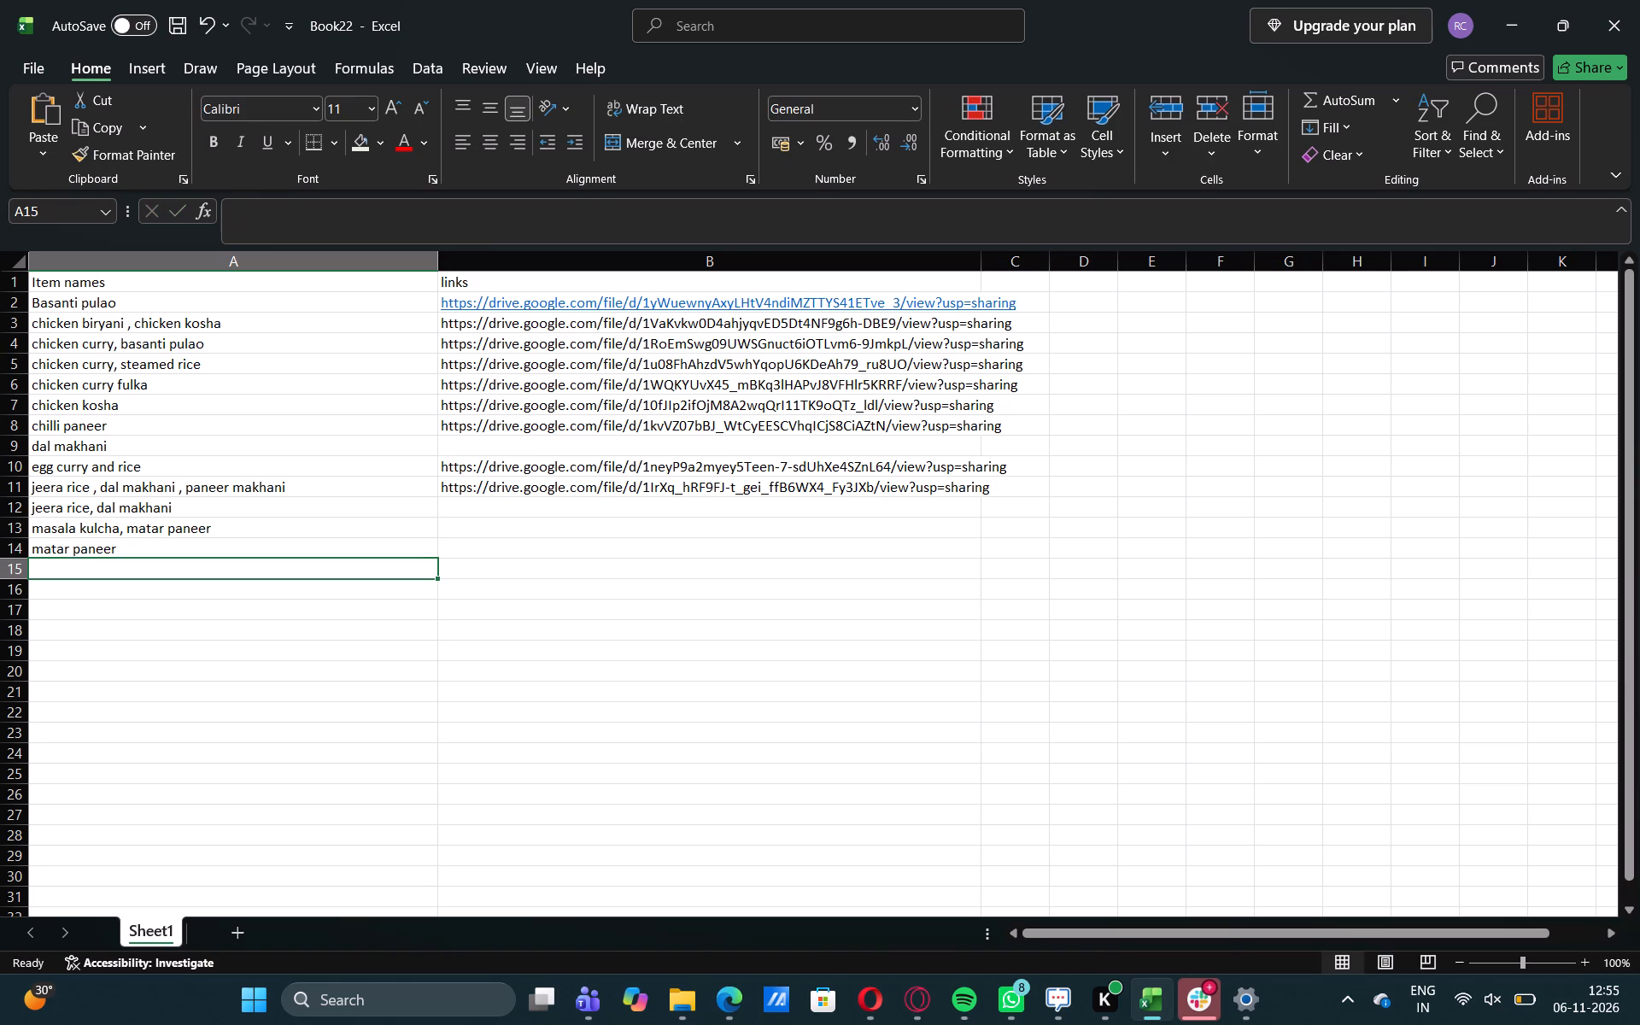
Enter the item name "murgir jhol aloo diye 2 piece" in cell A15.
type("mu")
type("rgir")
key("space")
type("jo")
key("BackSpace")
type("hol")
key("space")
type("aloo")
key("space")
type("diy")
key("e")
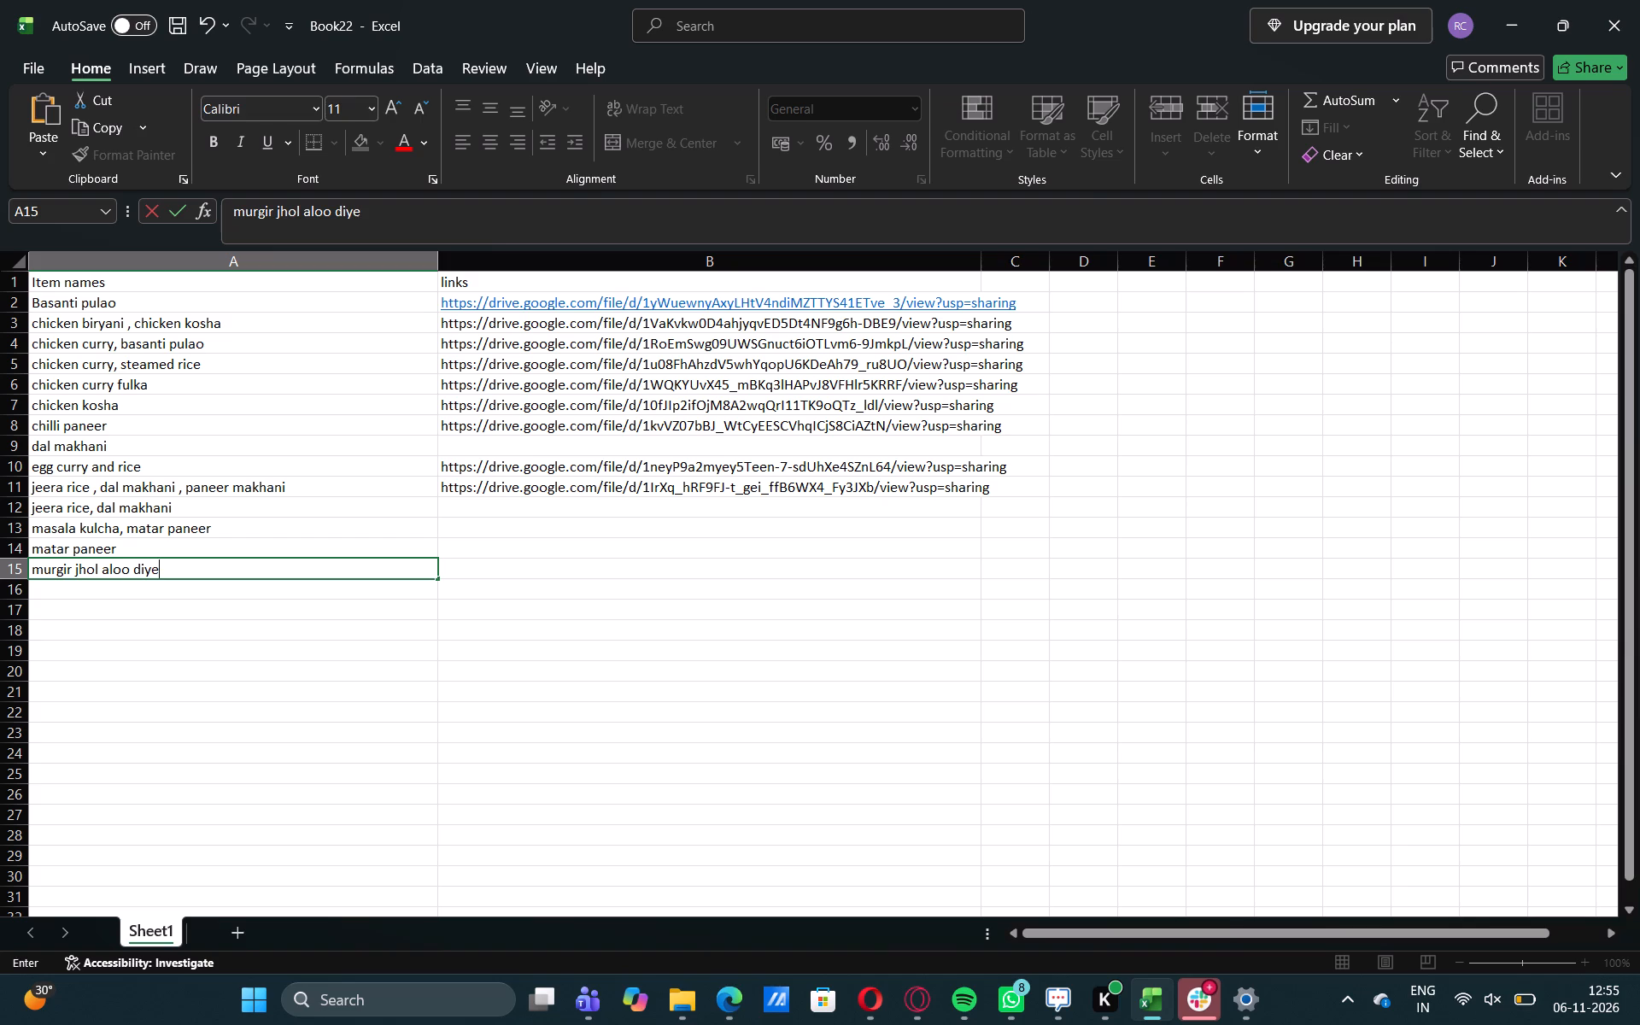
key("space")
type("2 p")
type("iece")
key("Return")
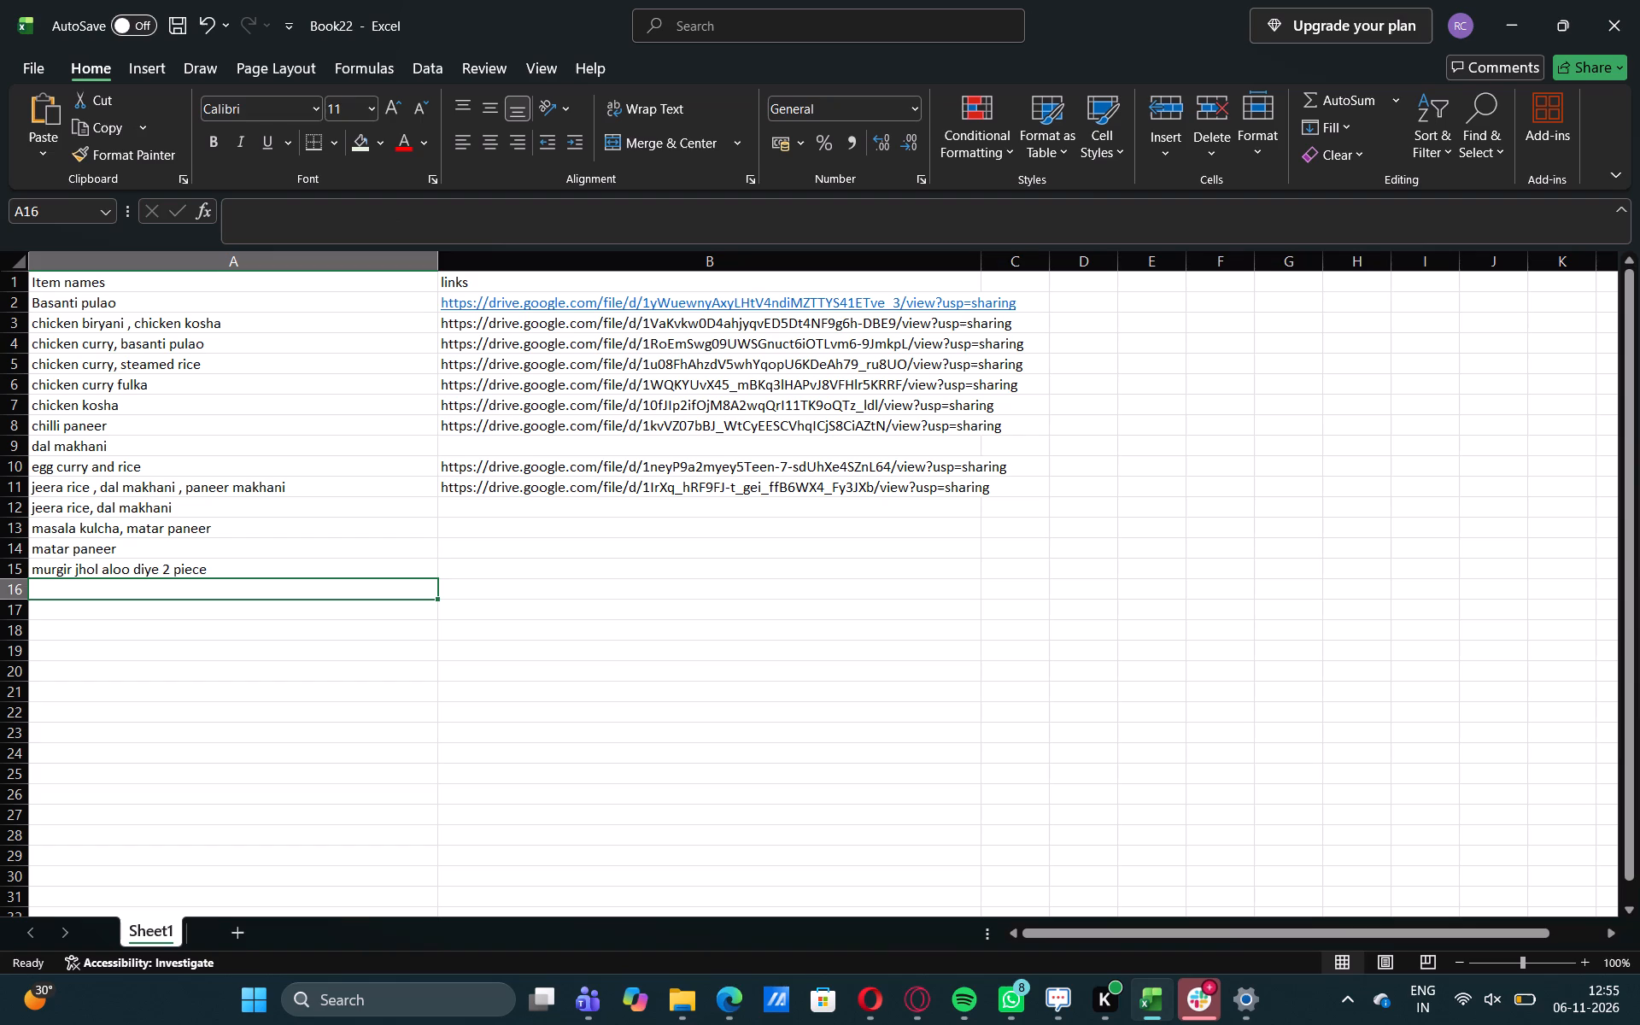
Replace the item name in cell A15 with "murgir jhol aloo diye 2 pcs".
left_click(203, 569)
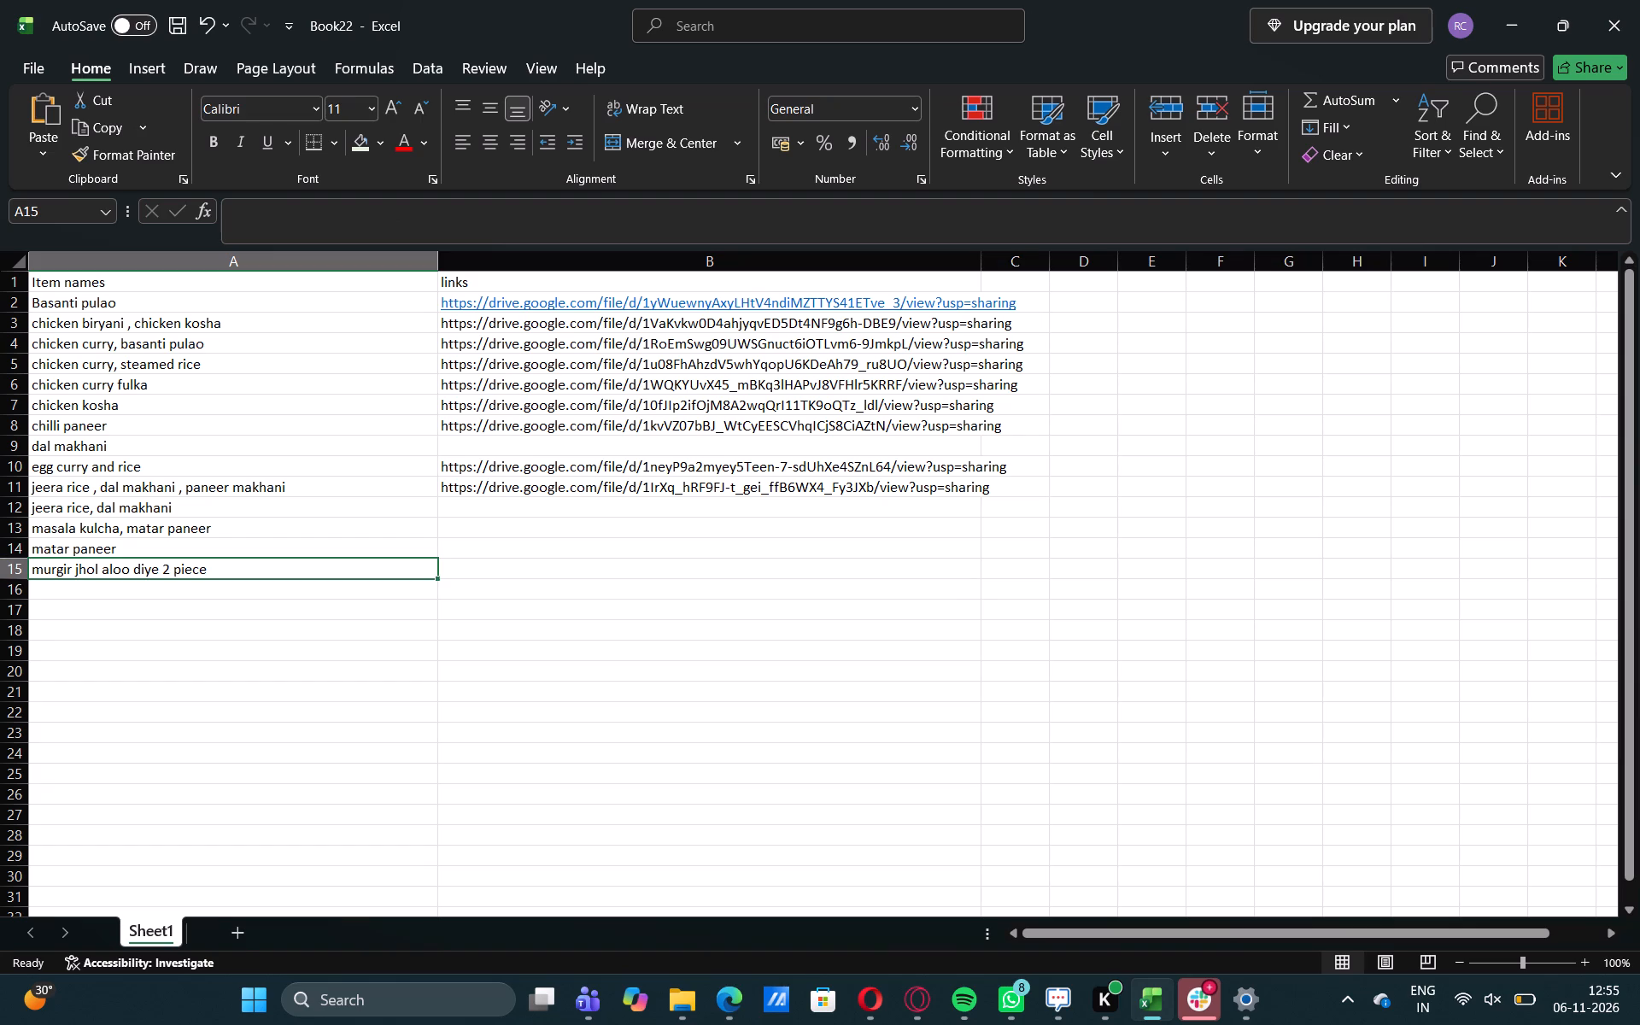
key("BackSpace")
type("murgir")
key("space")
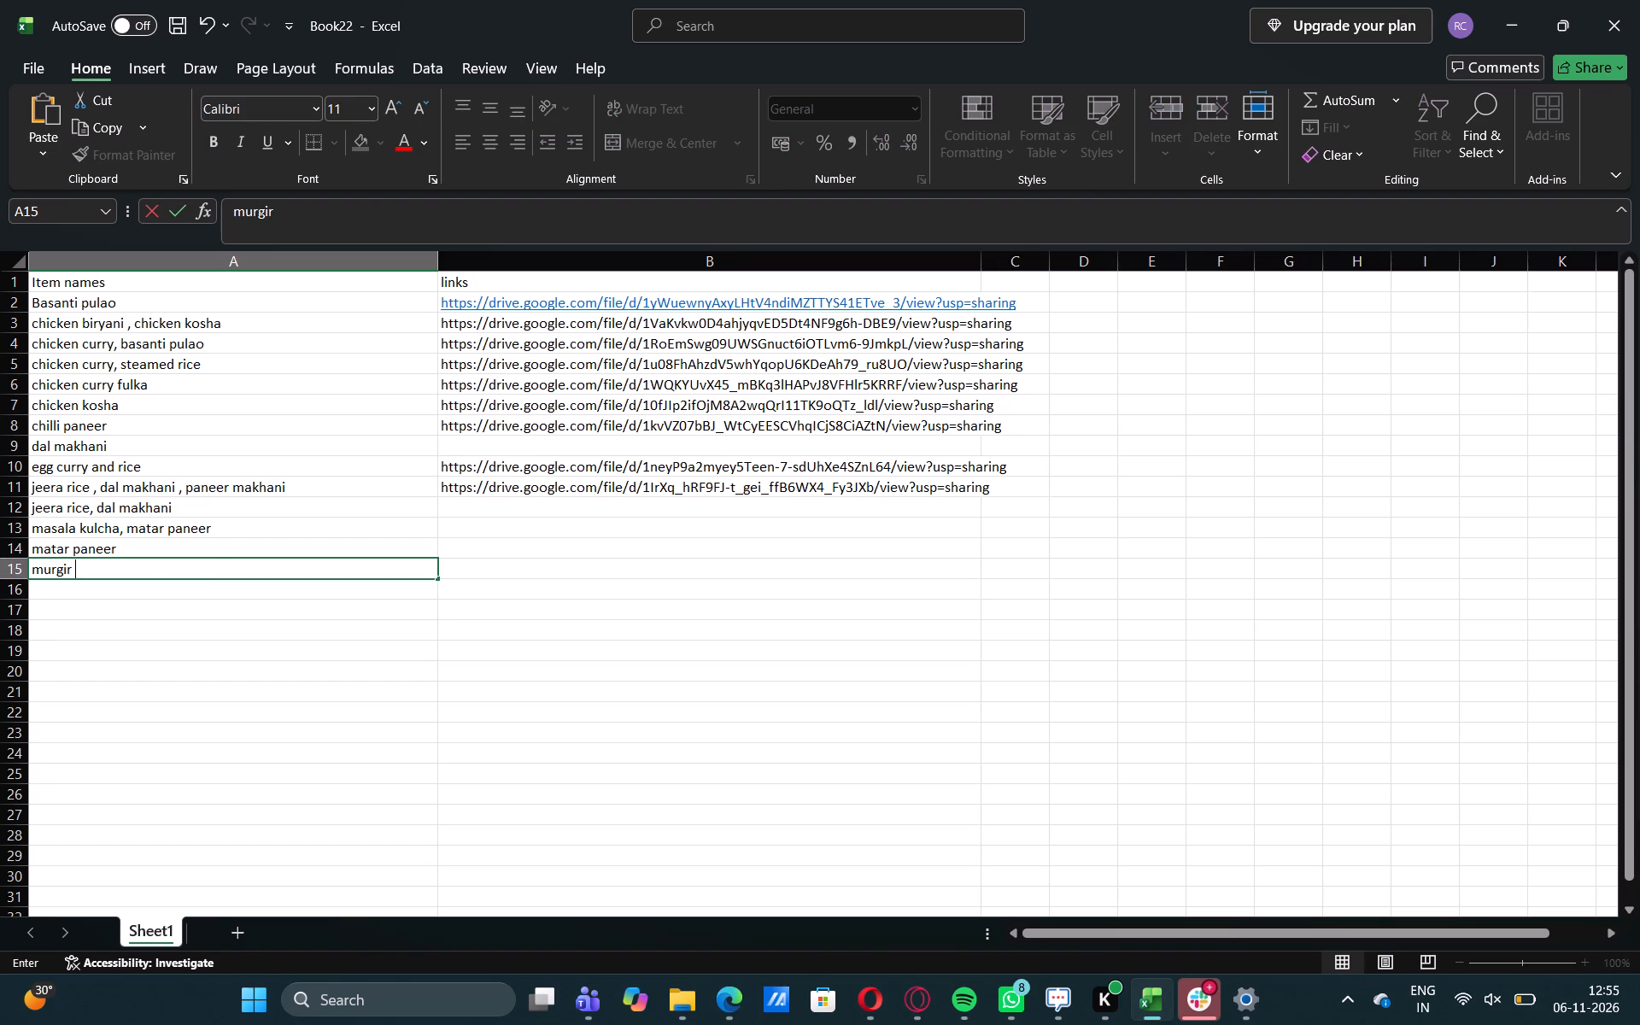
type("jhol aloo diye 2 pcs")
key("Return")
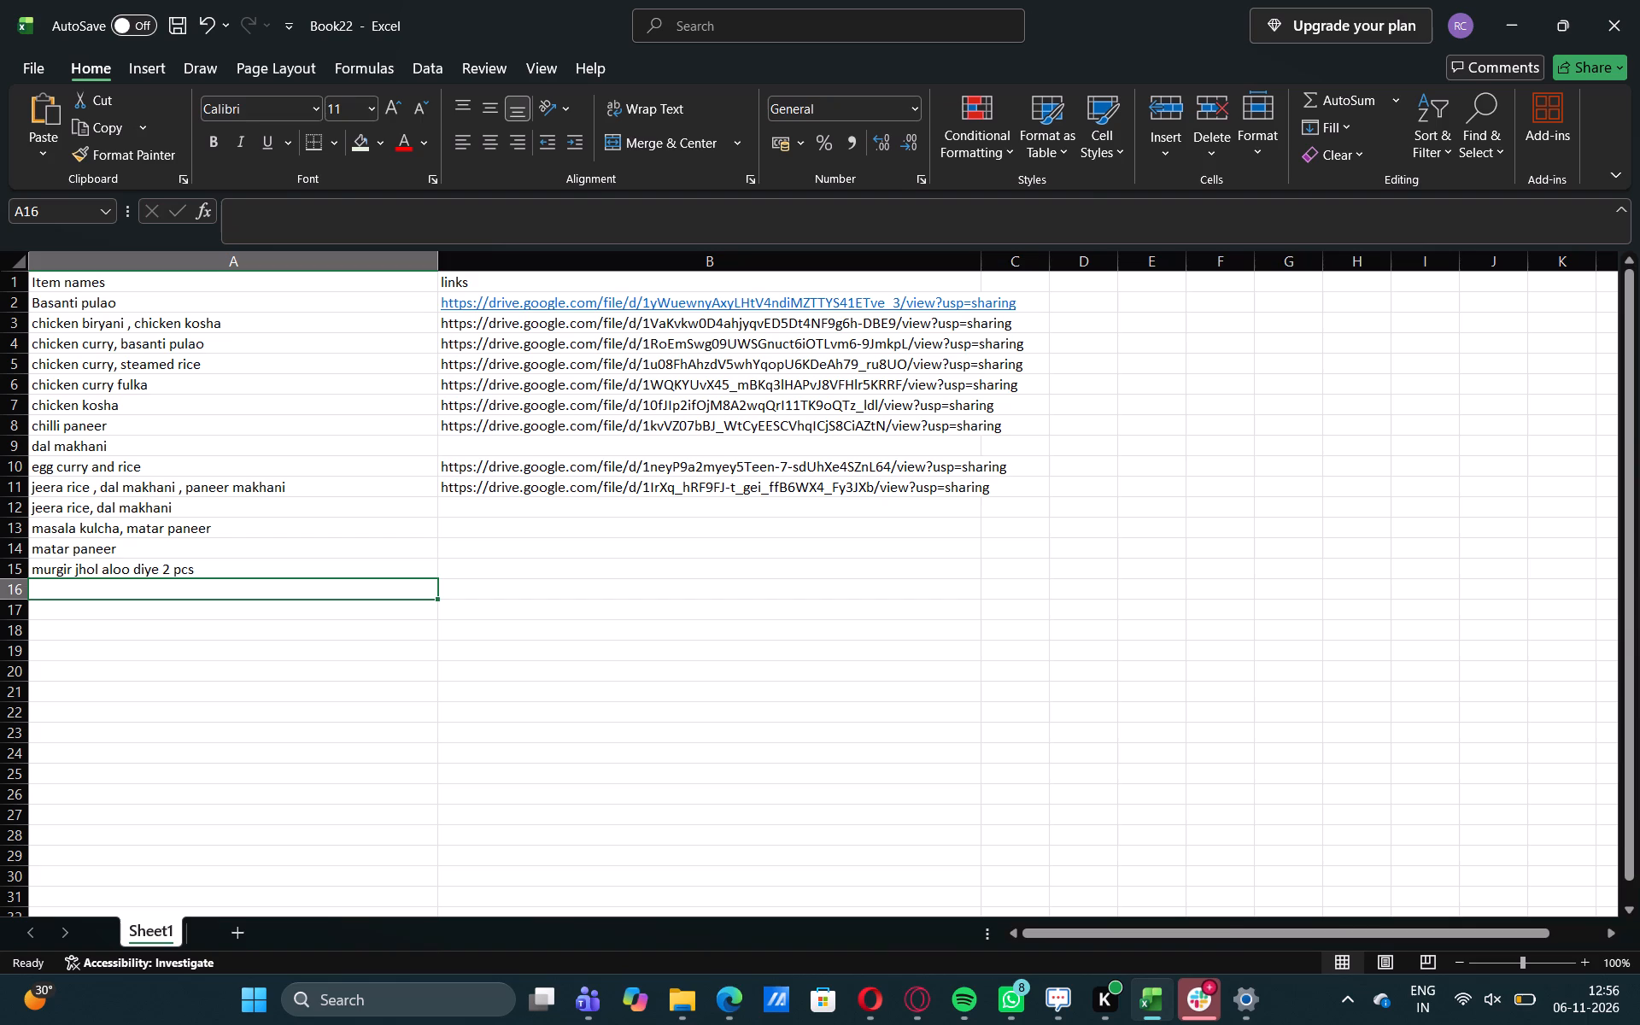
Enter the item name "paneer makhani, butter nan, veg pulao" in cell A16.
type("panrr")
key("BackSpace")
key("BackSpace")
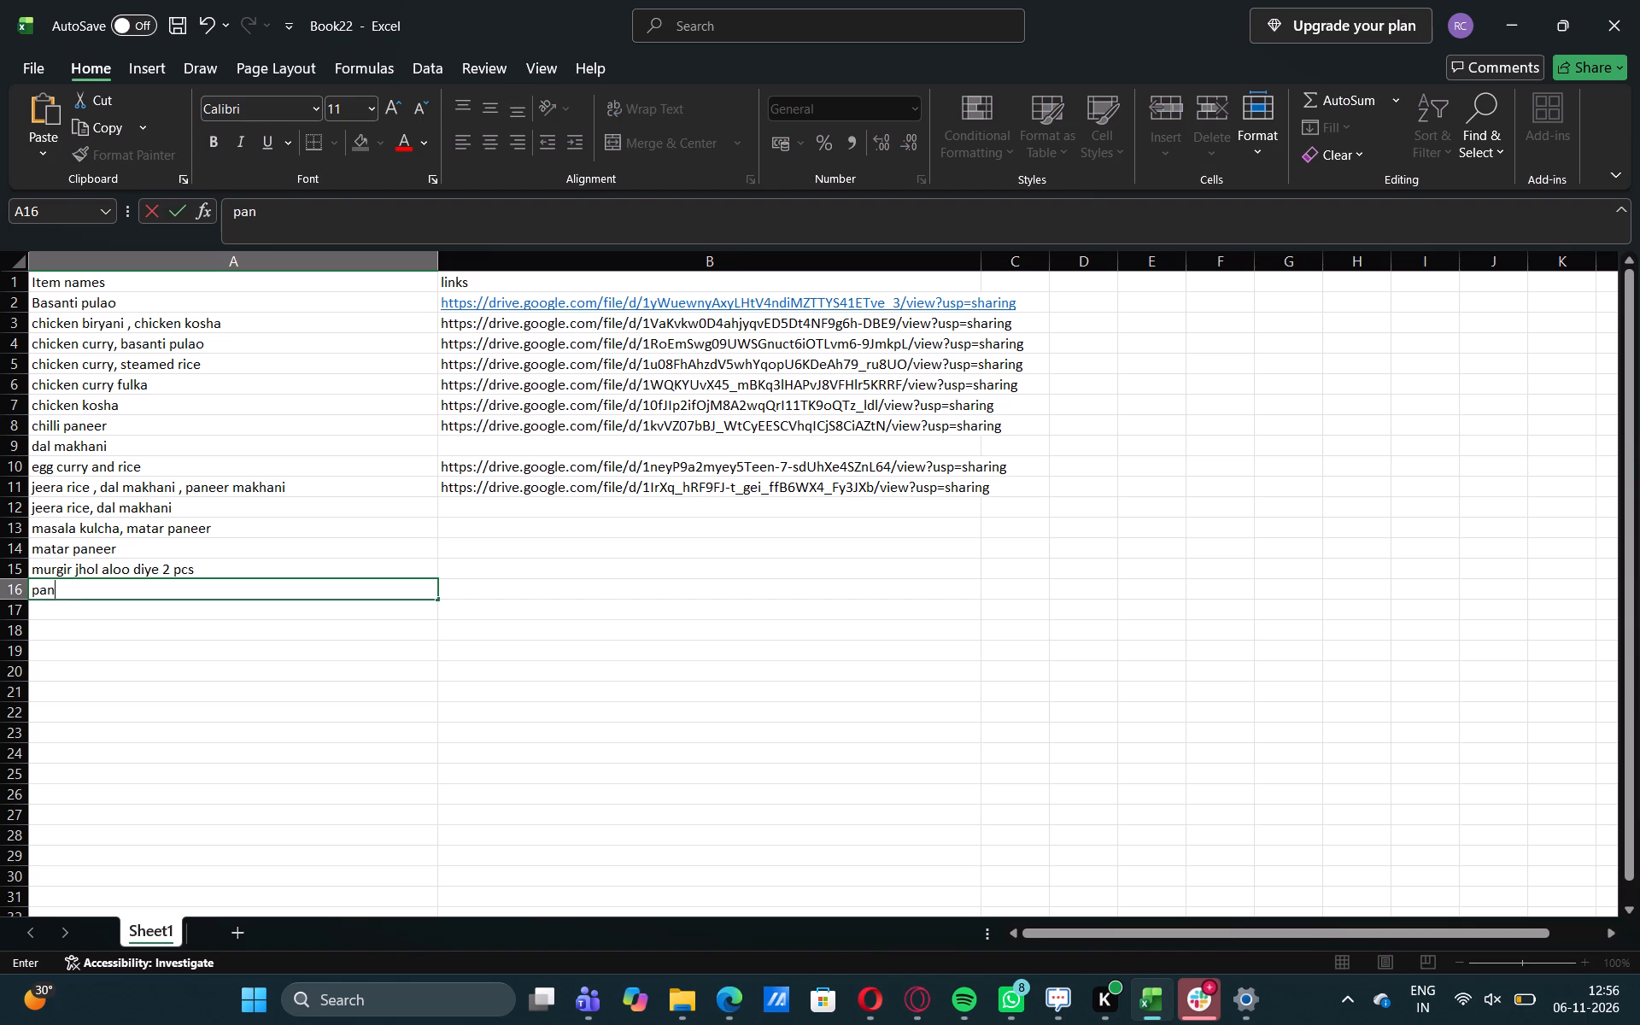
type("er")
key("BackSpace")
type("er makhani")
type(", butter nan")
type(", veg pulao")
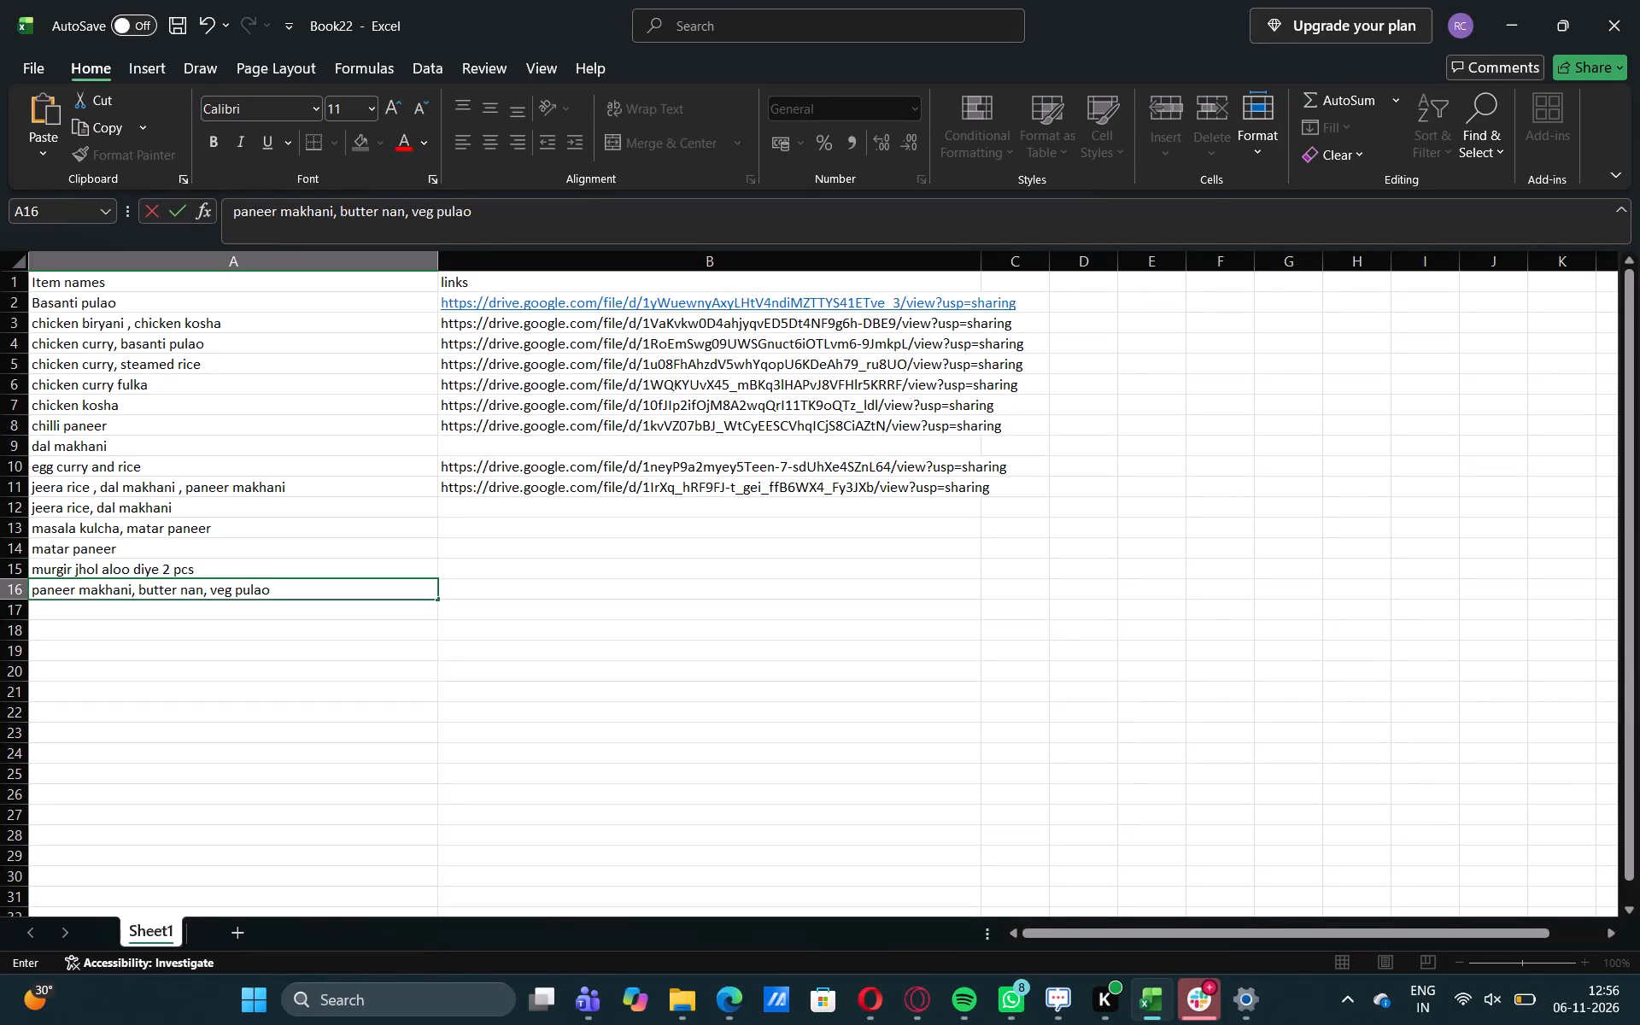
key("Return")
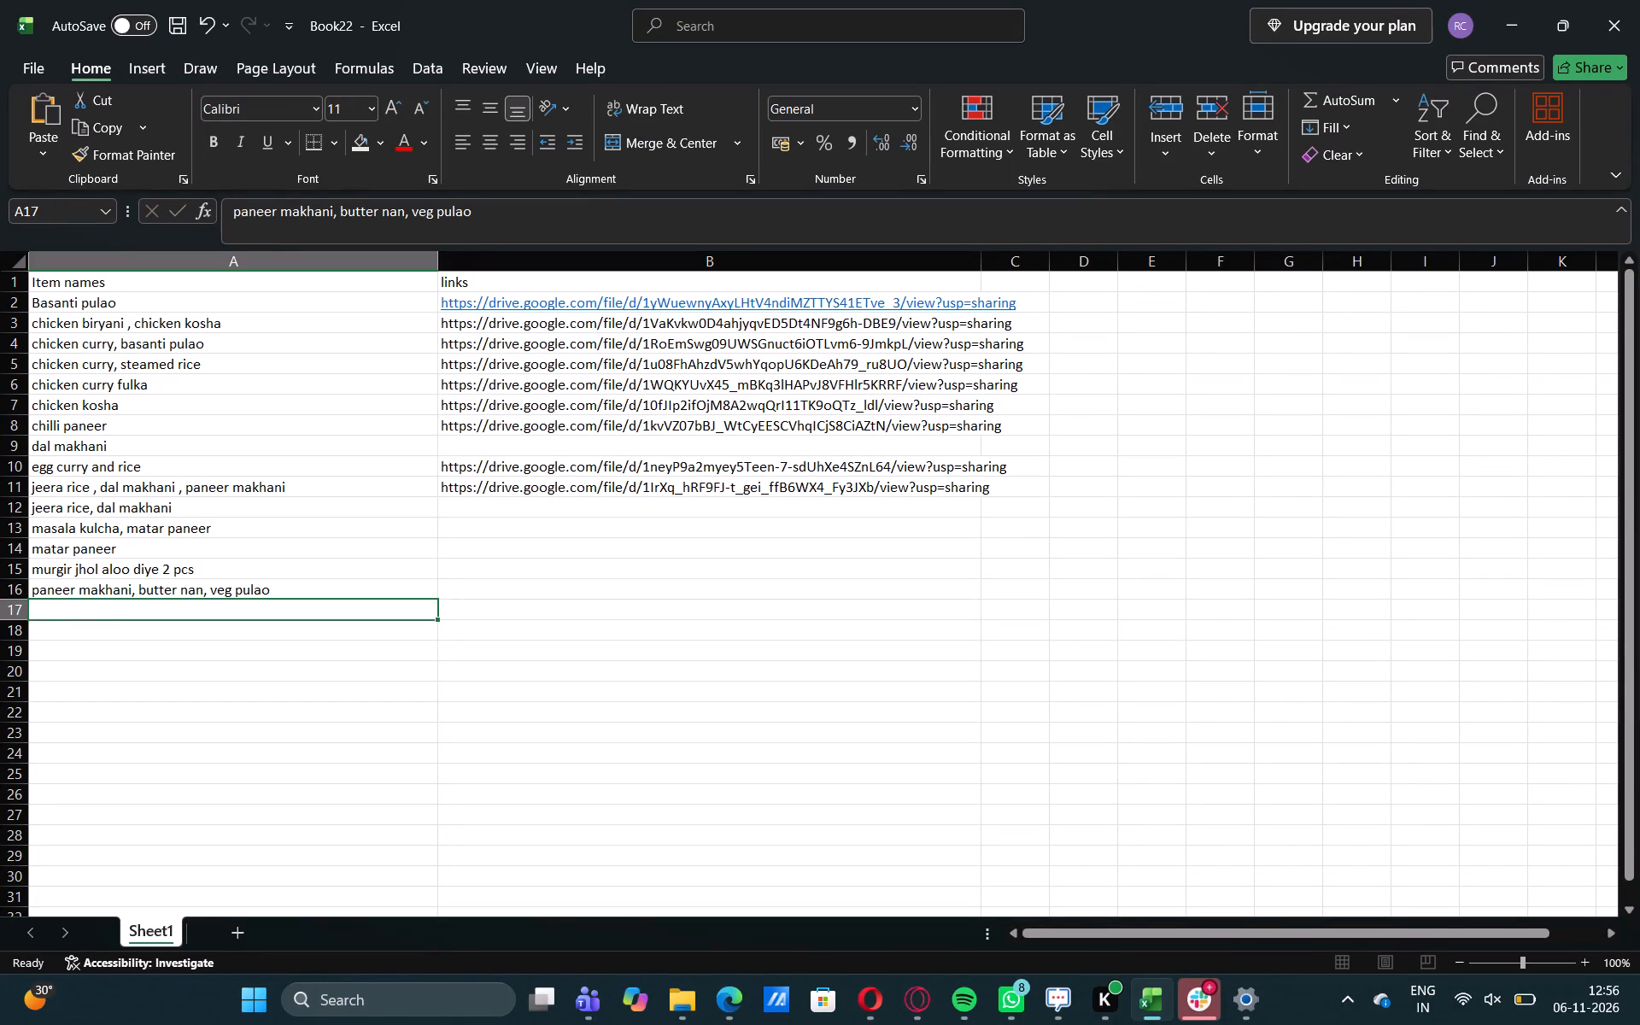
Enter the item name "steam rice, dal makhani, subz jhalfr" in cell A17.
type("steam rice")
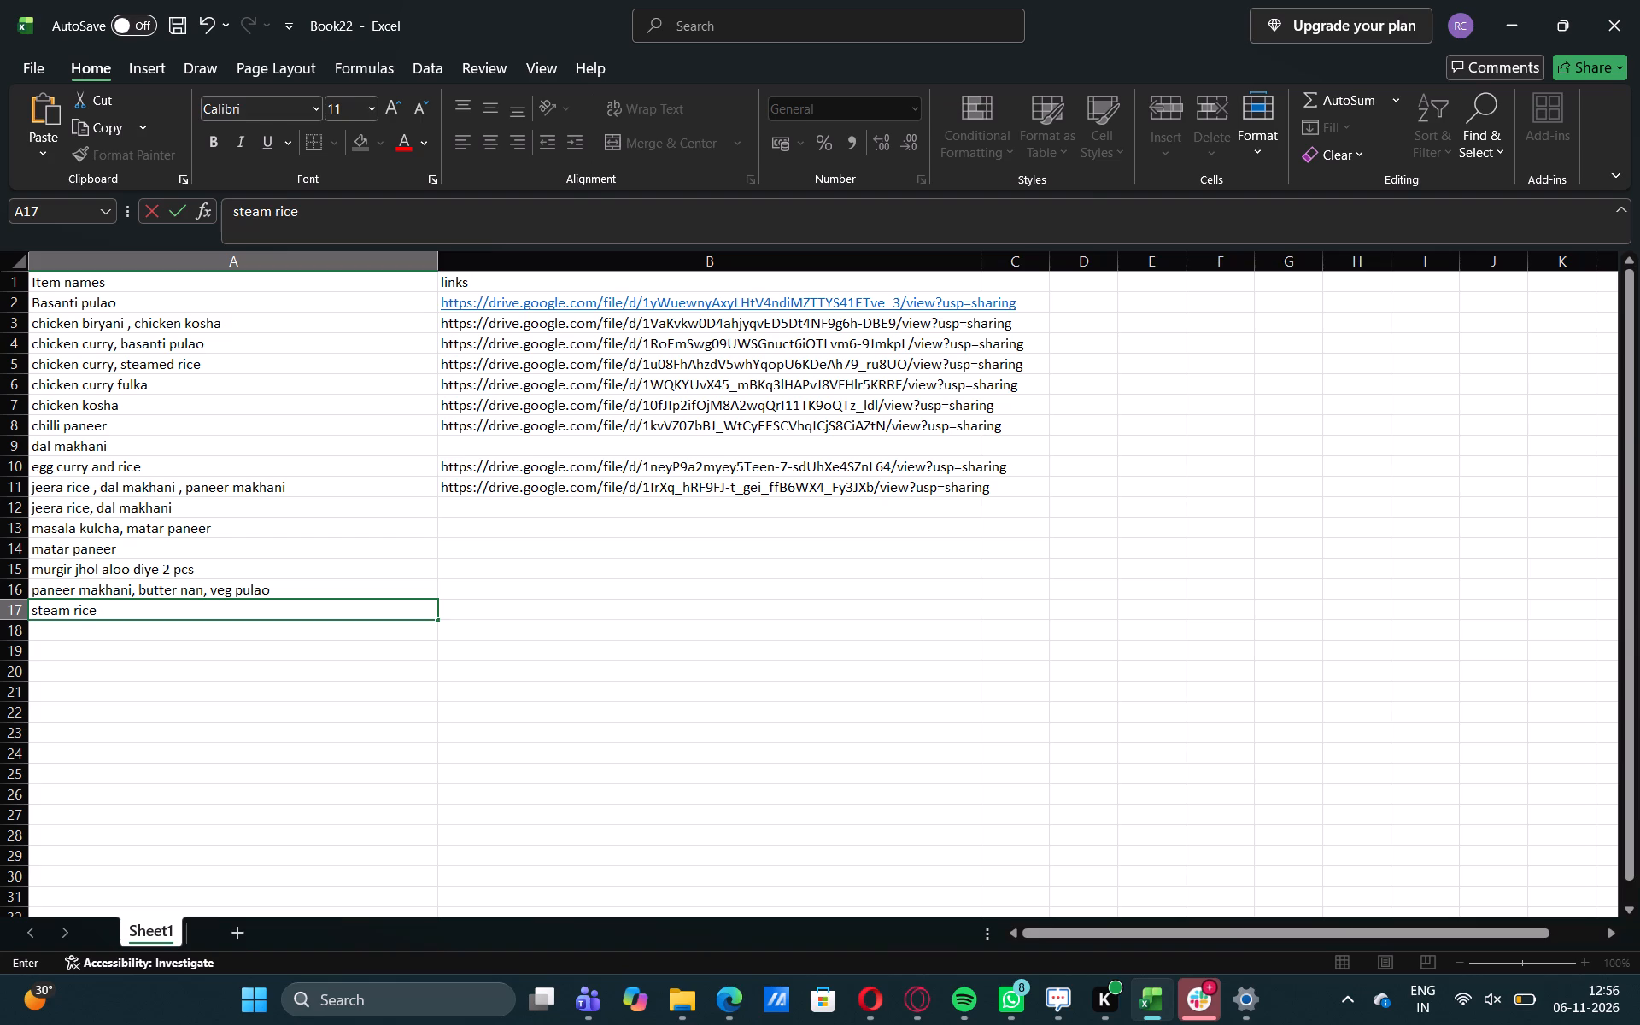
type(", dal")
key("space")
type("makh")
type("ani")
type(", suz")
key("BackSpace")
type("bz jha")
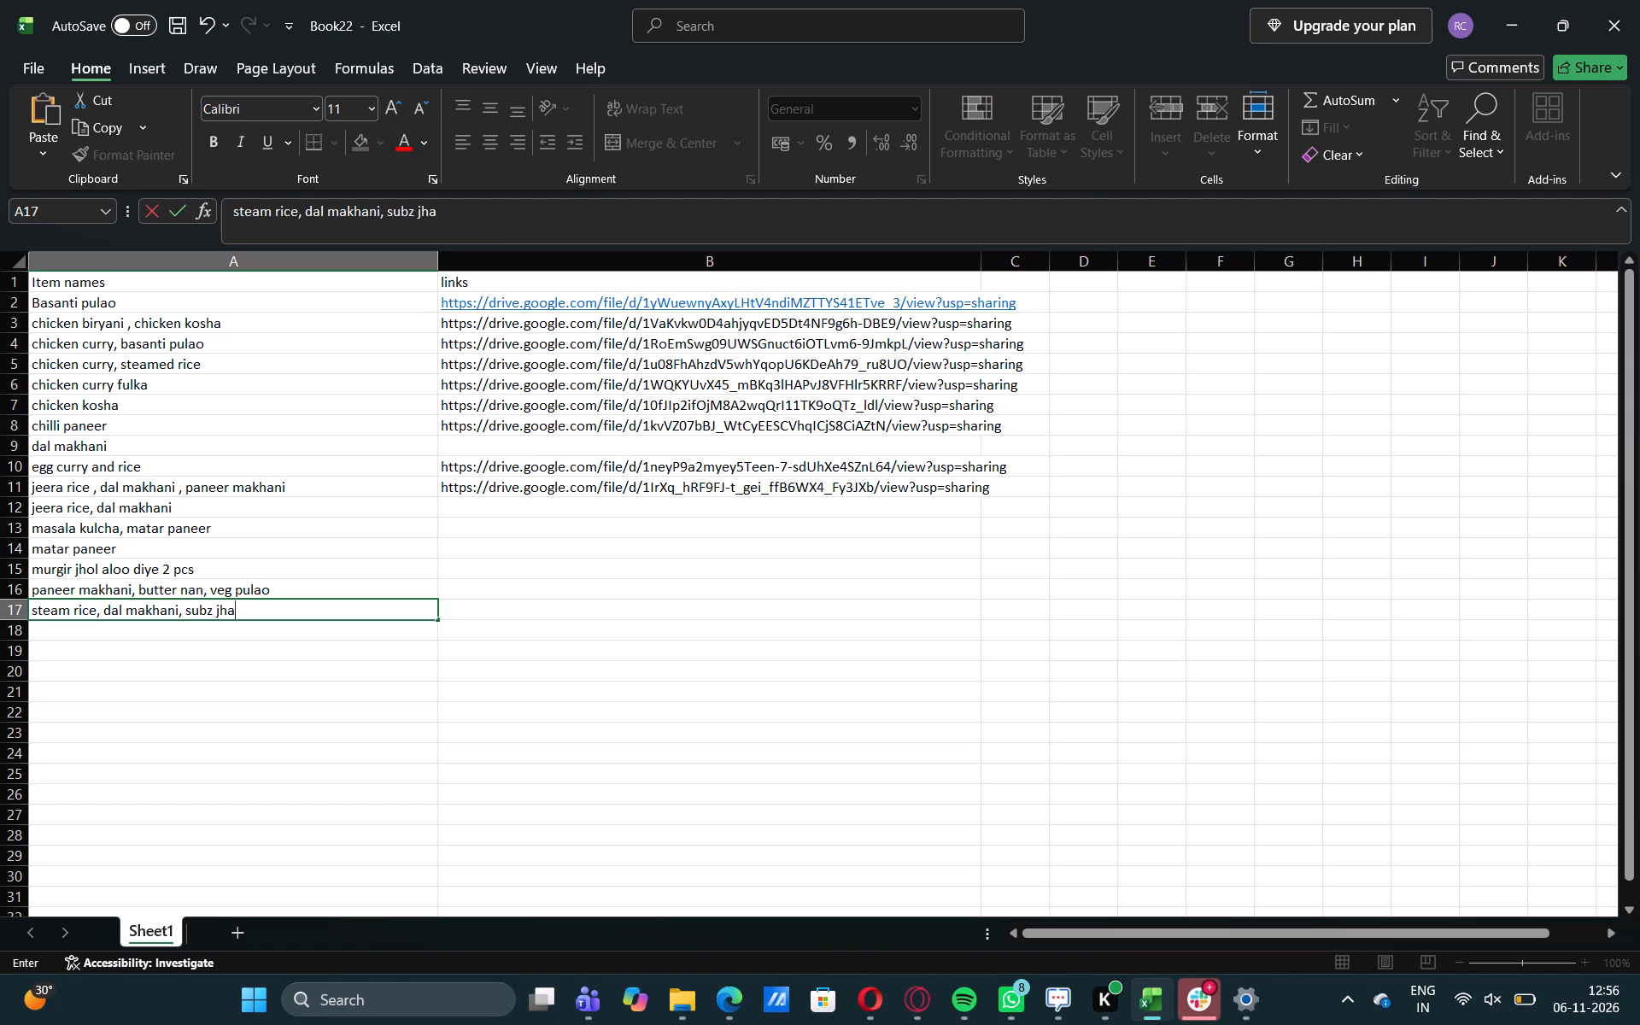
type("lfr")
key("Return")
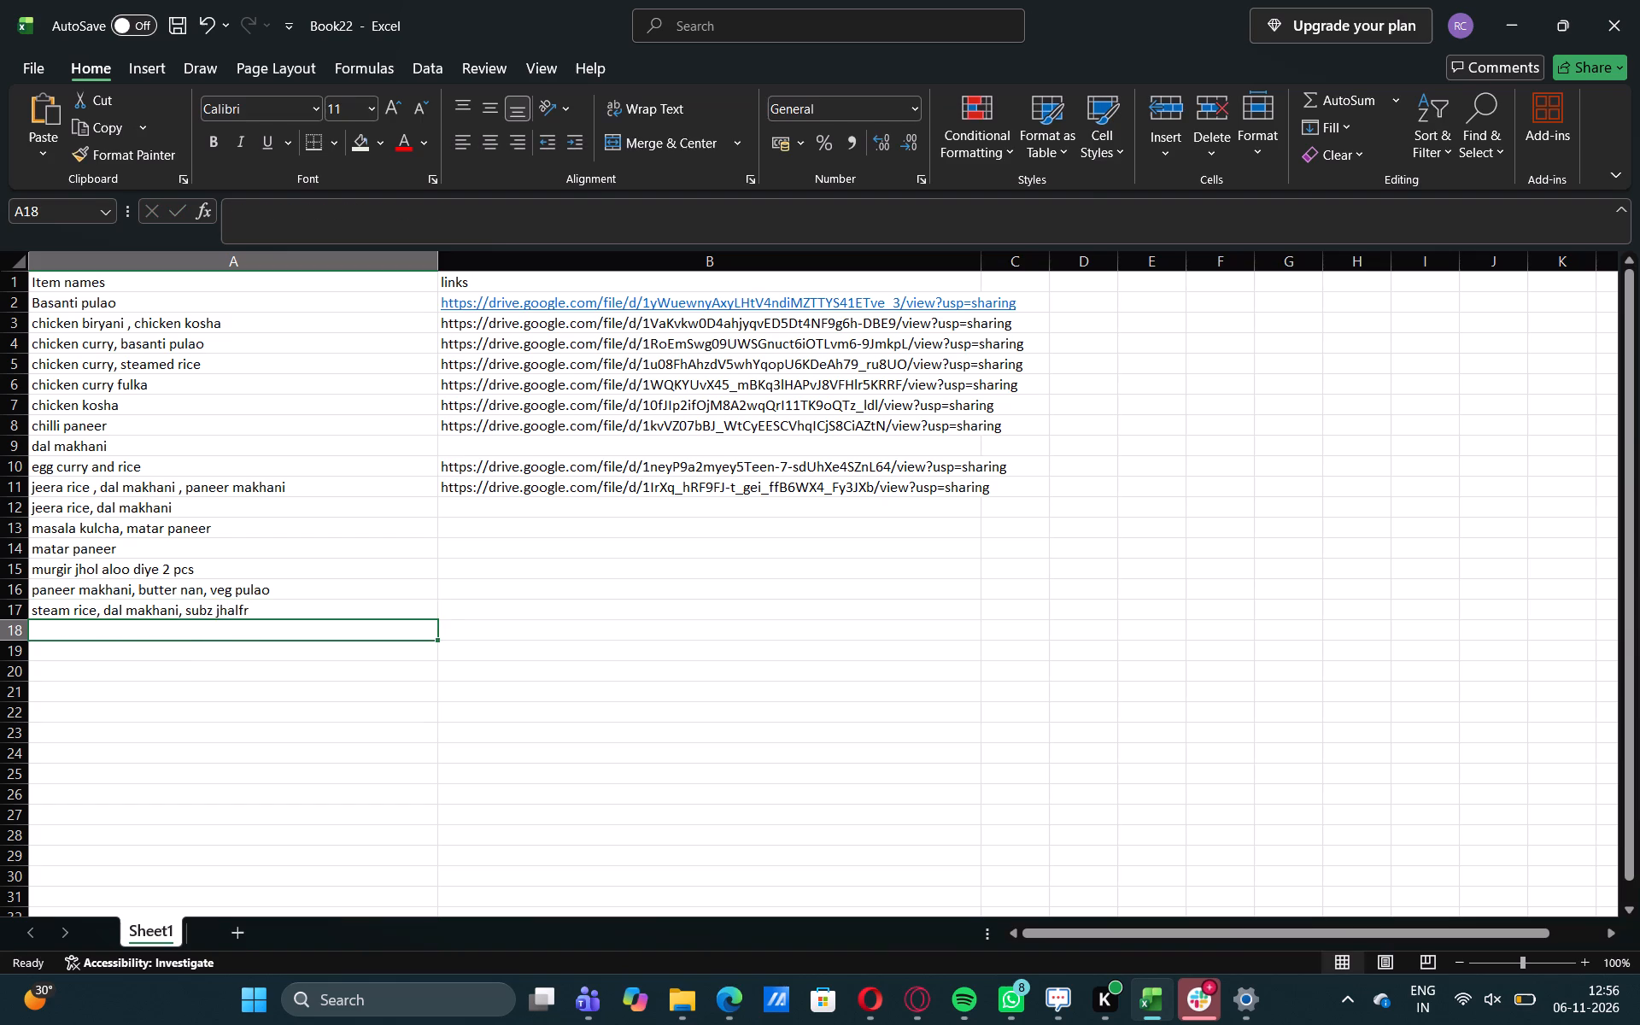
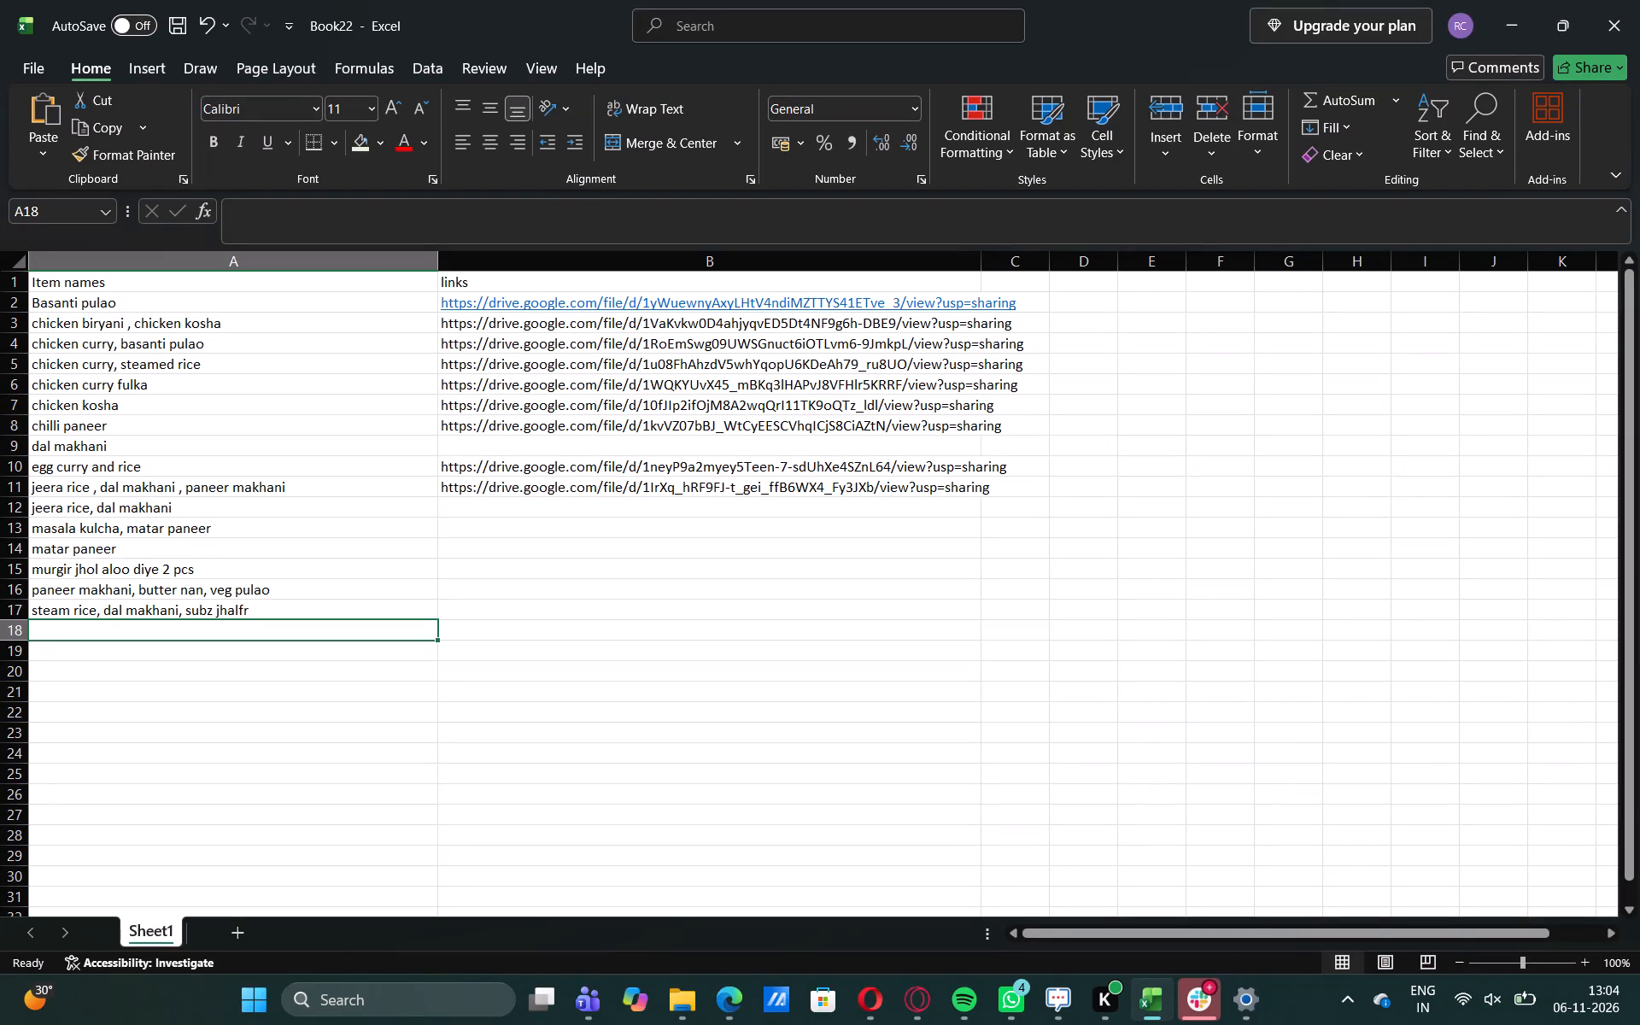
Select the "dal makhani" item name in cell A9.
left_click(108, 447)
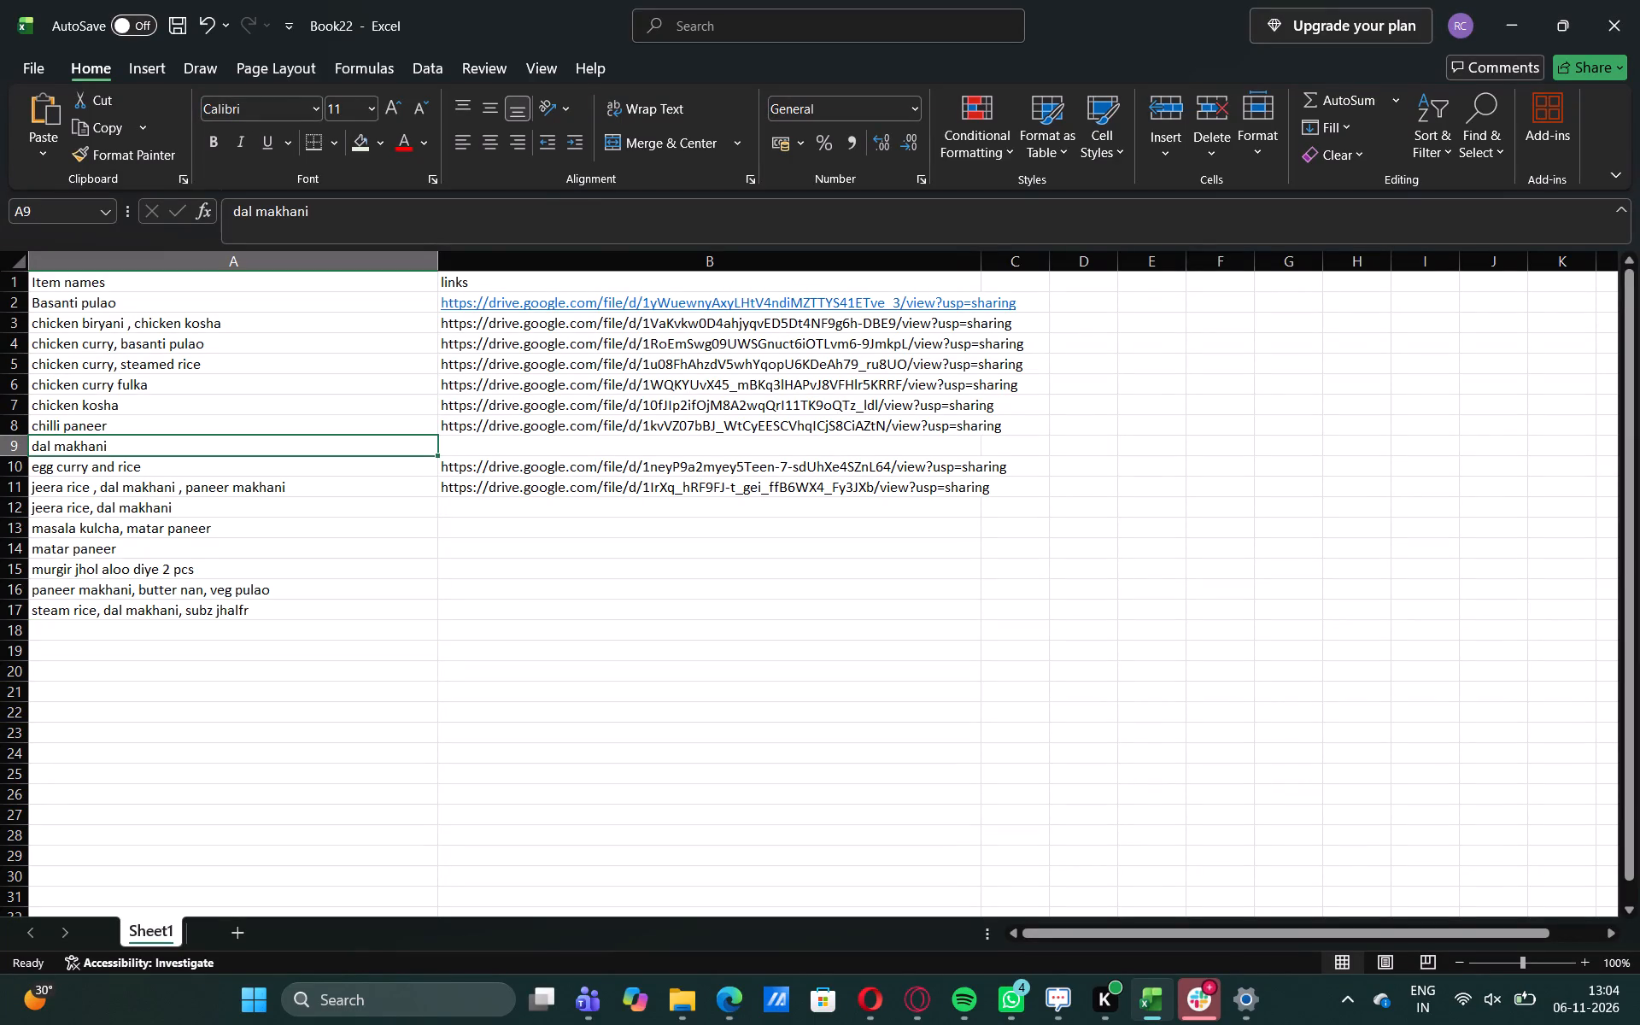
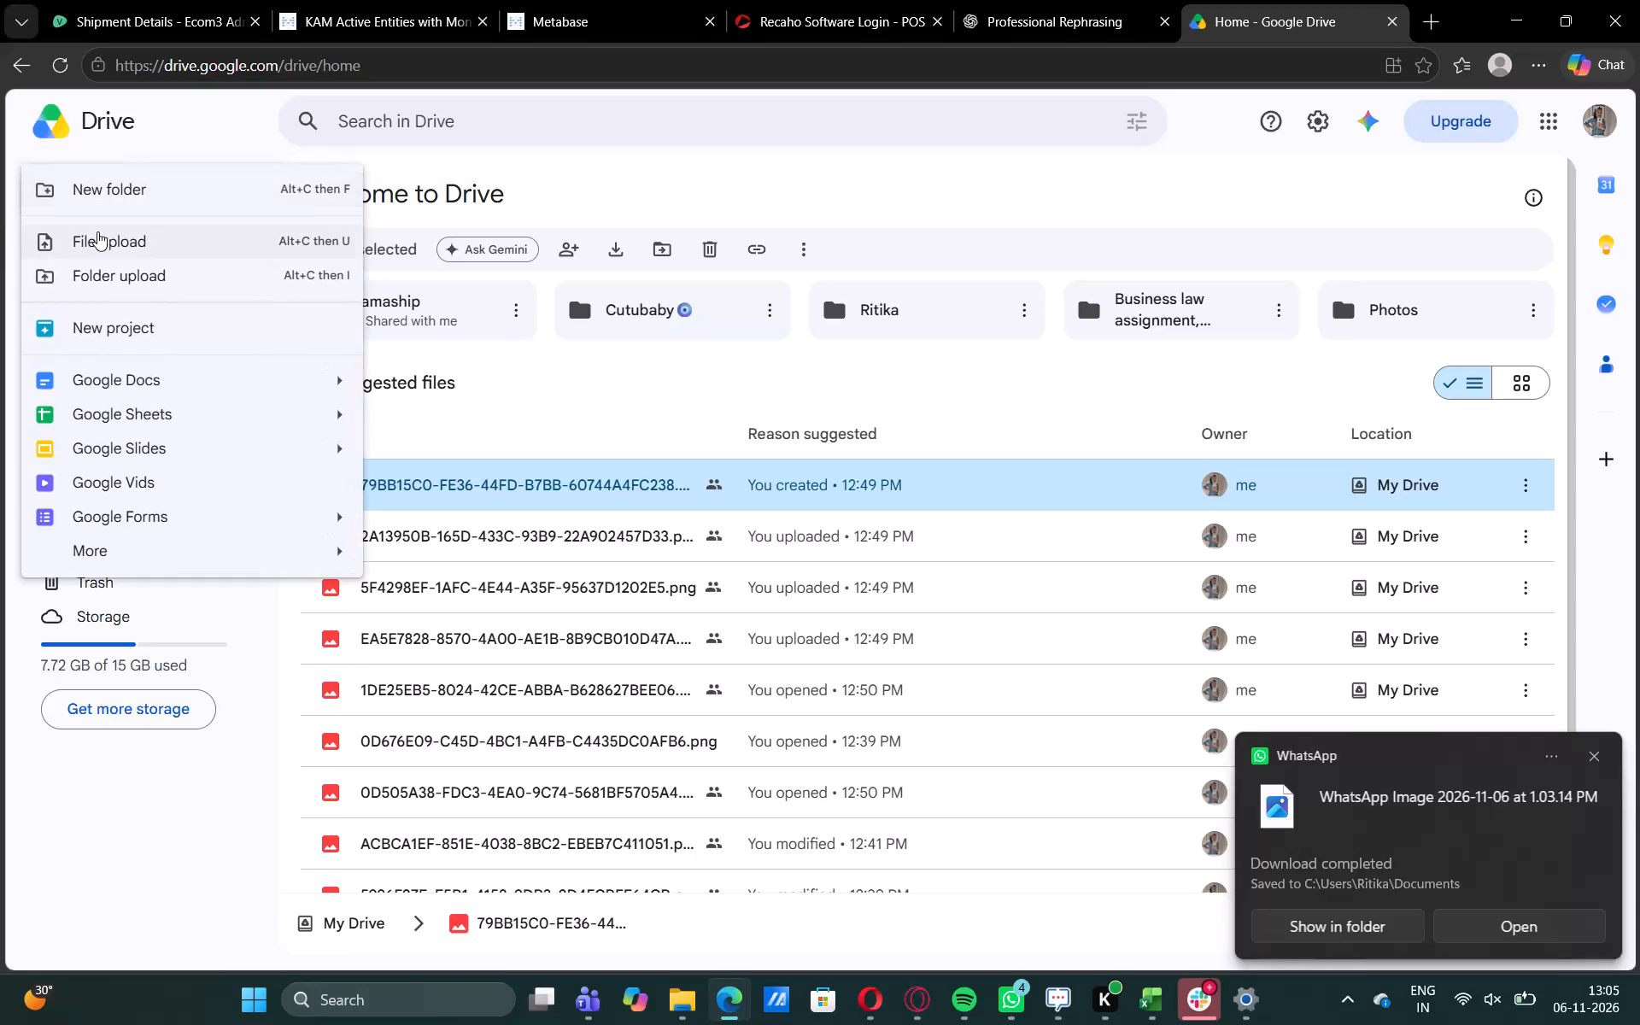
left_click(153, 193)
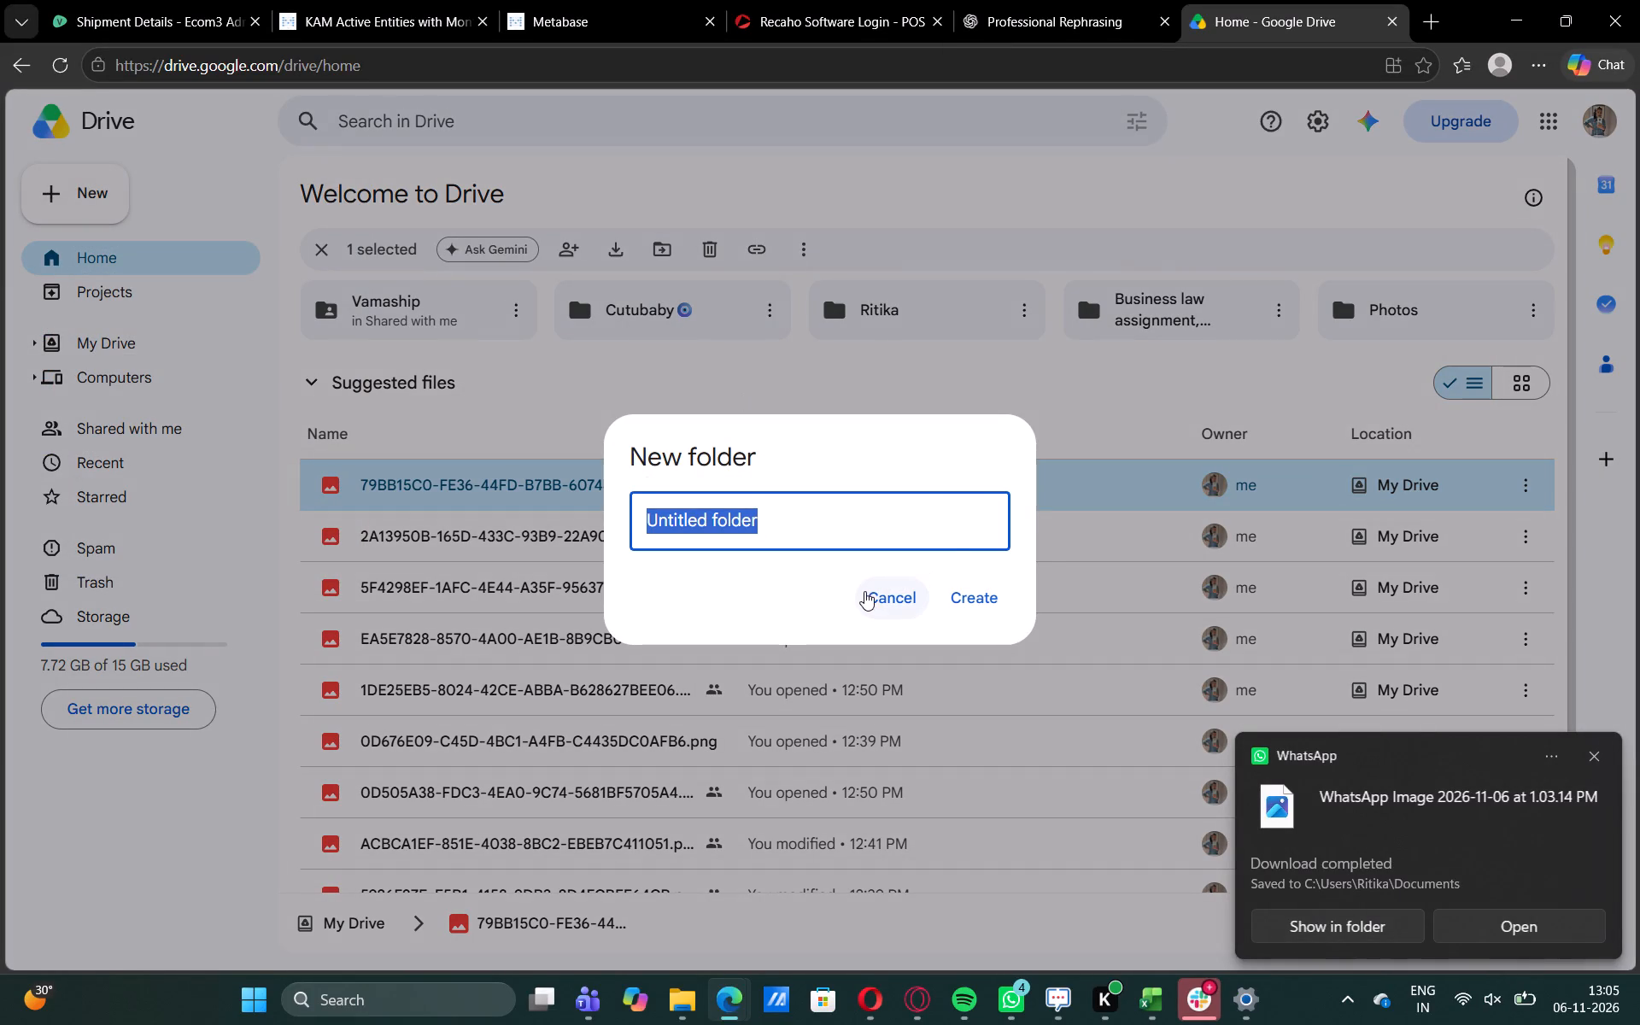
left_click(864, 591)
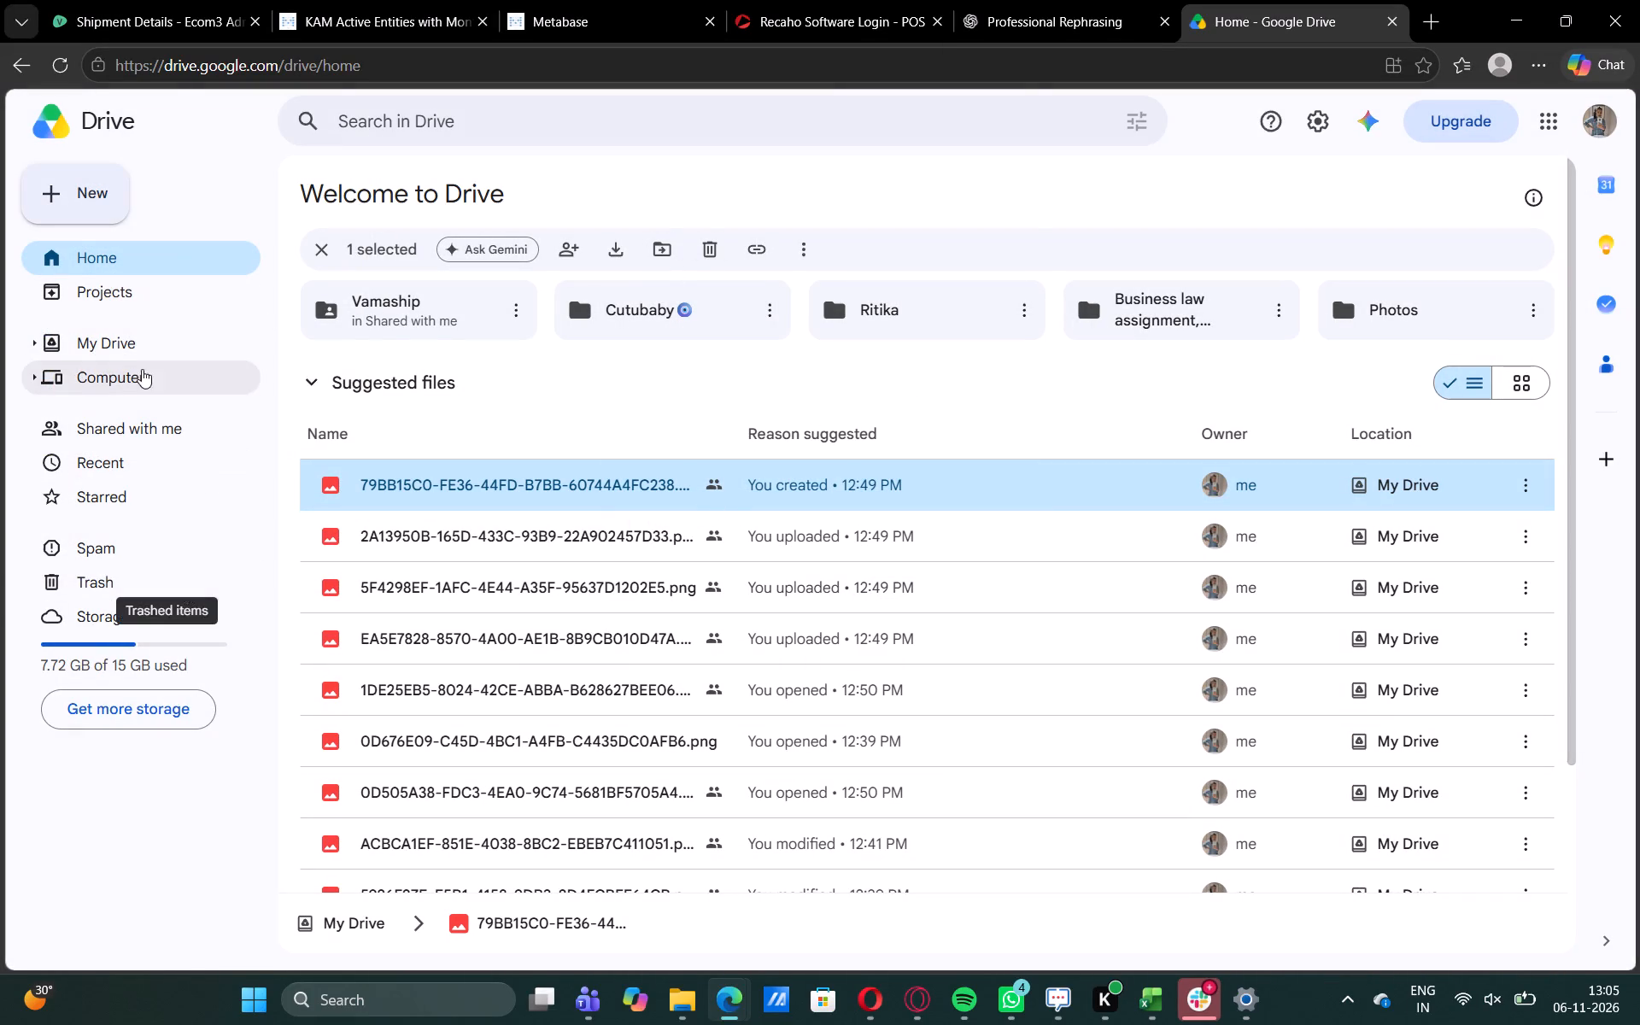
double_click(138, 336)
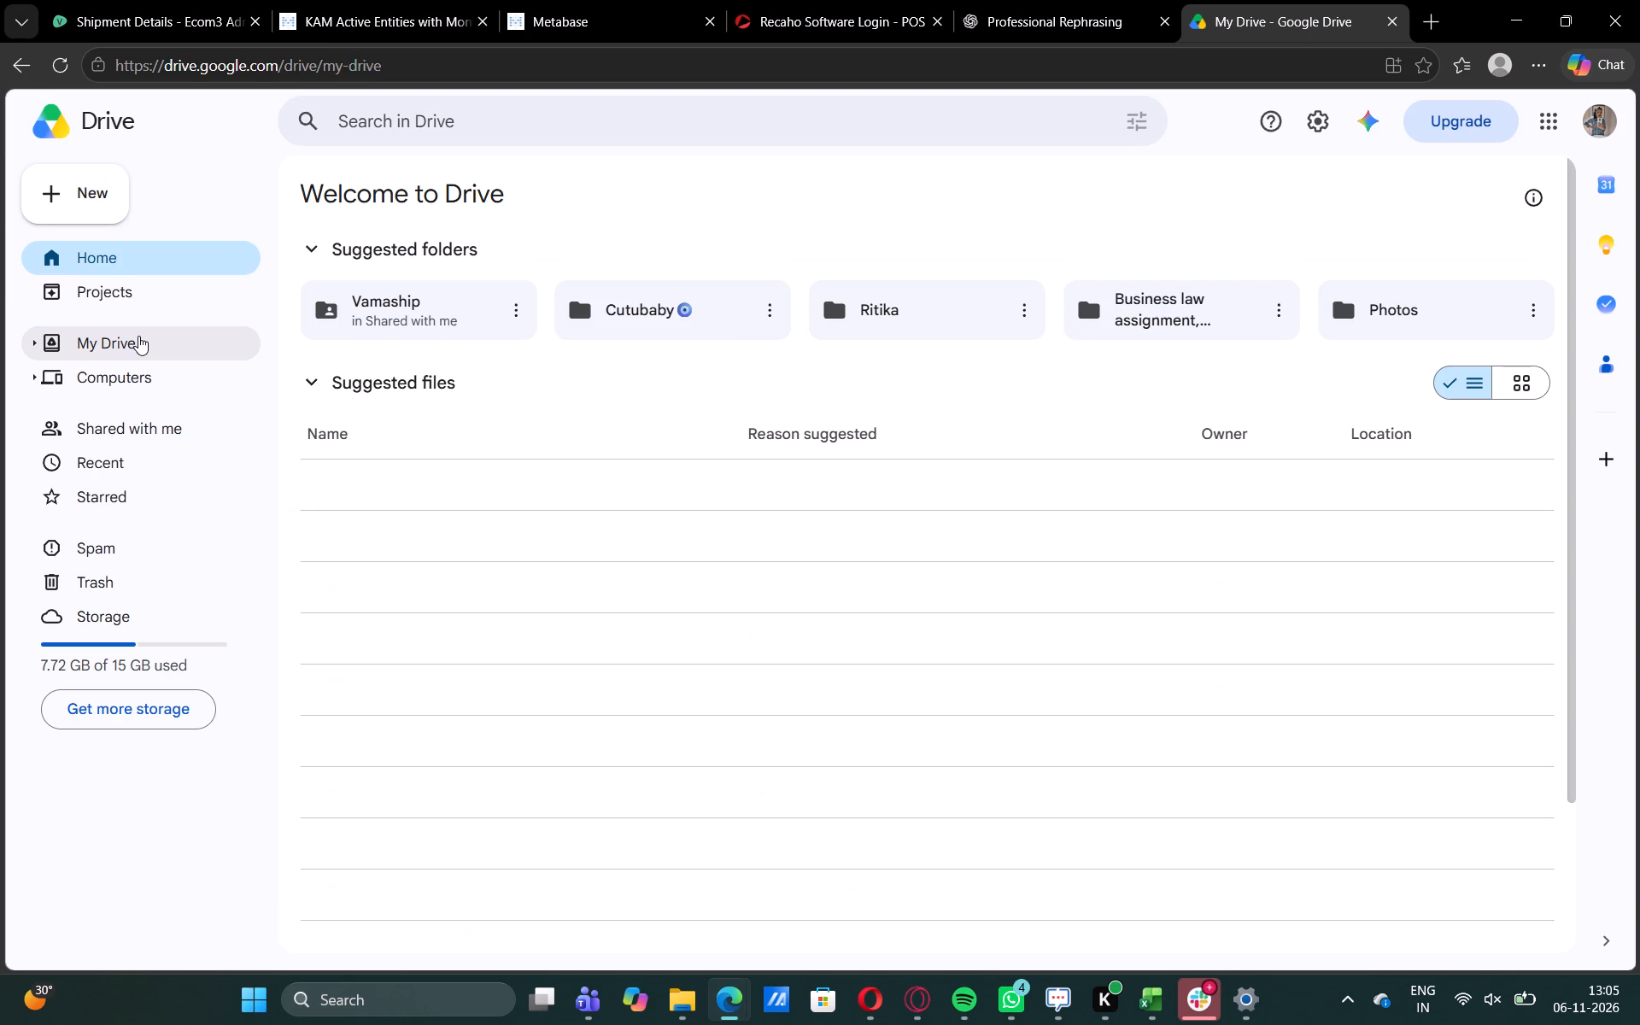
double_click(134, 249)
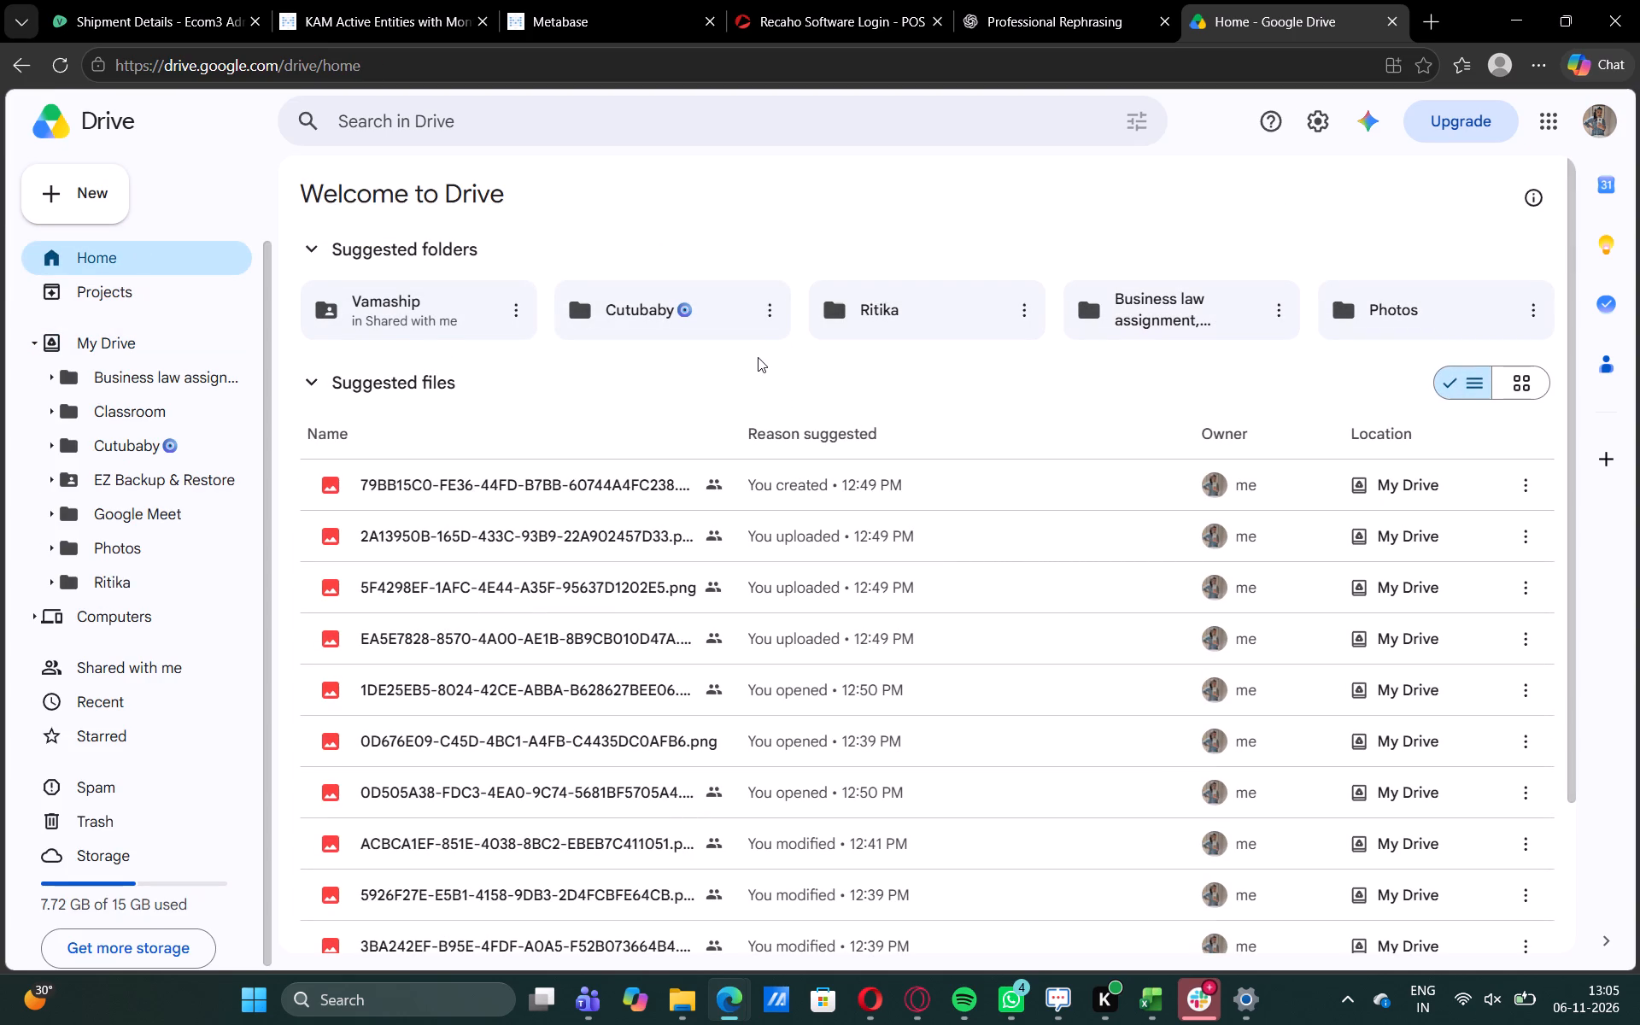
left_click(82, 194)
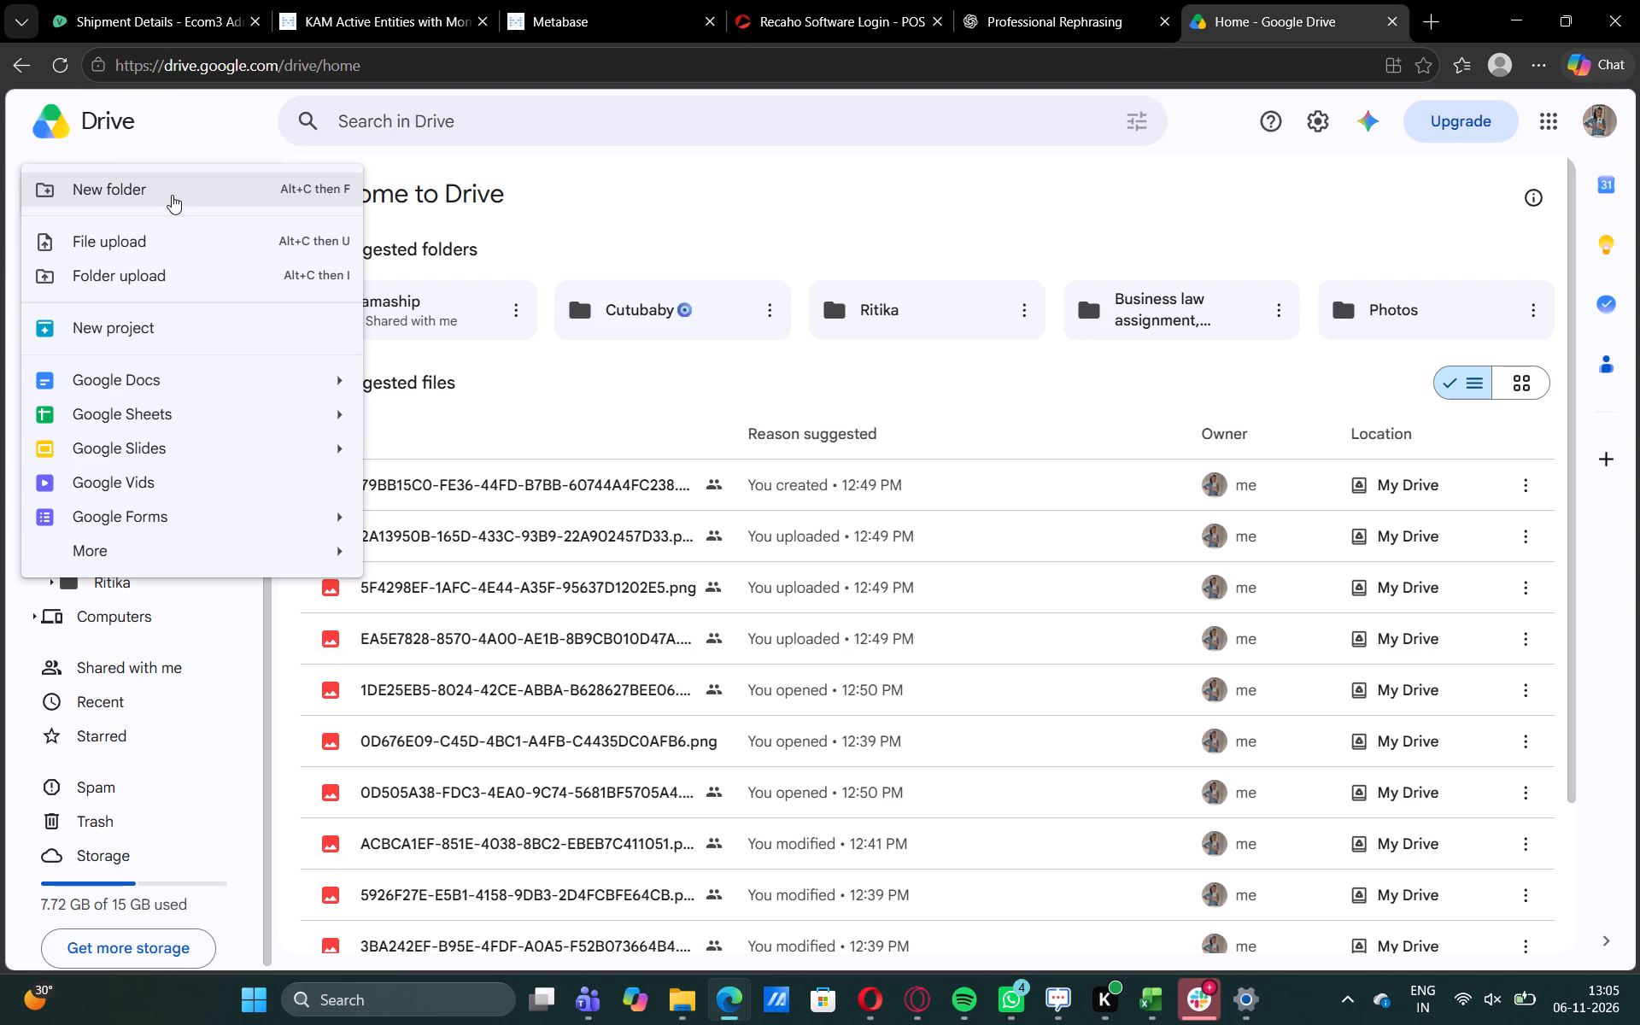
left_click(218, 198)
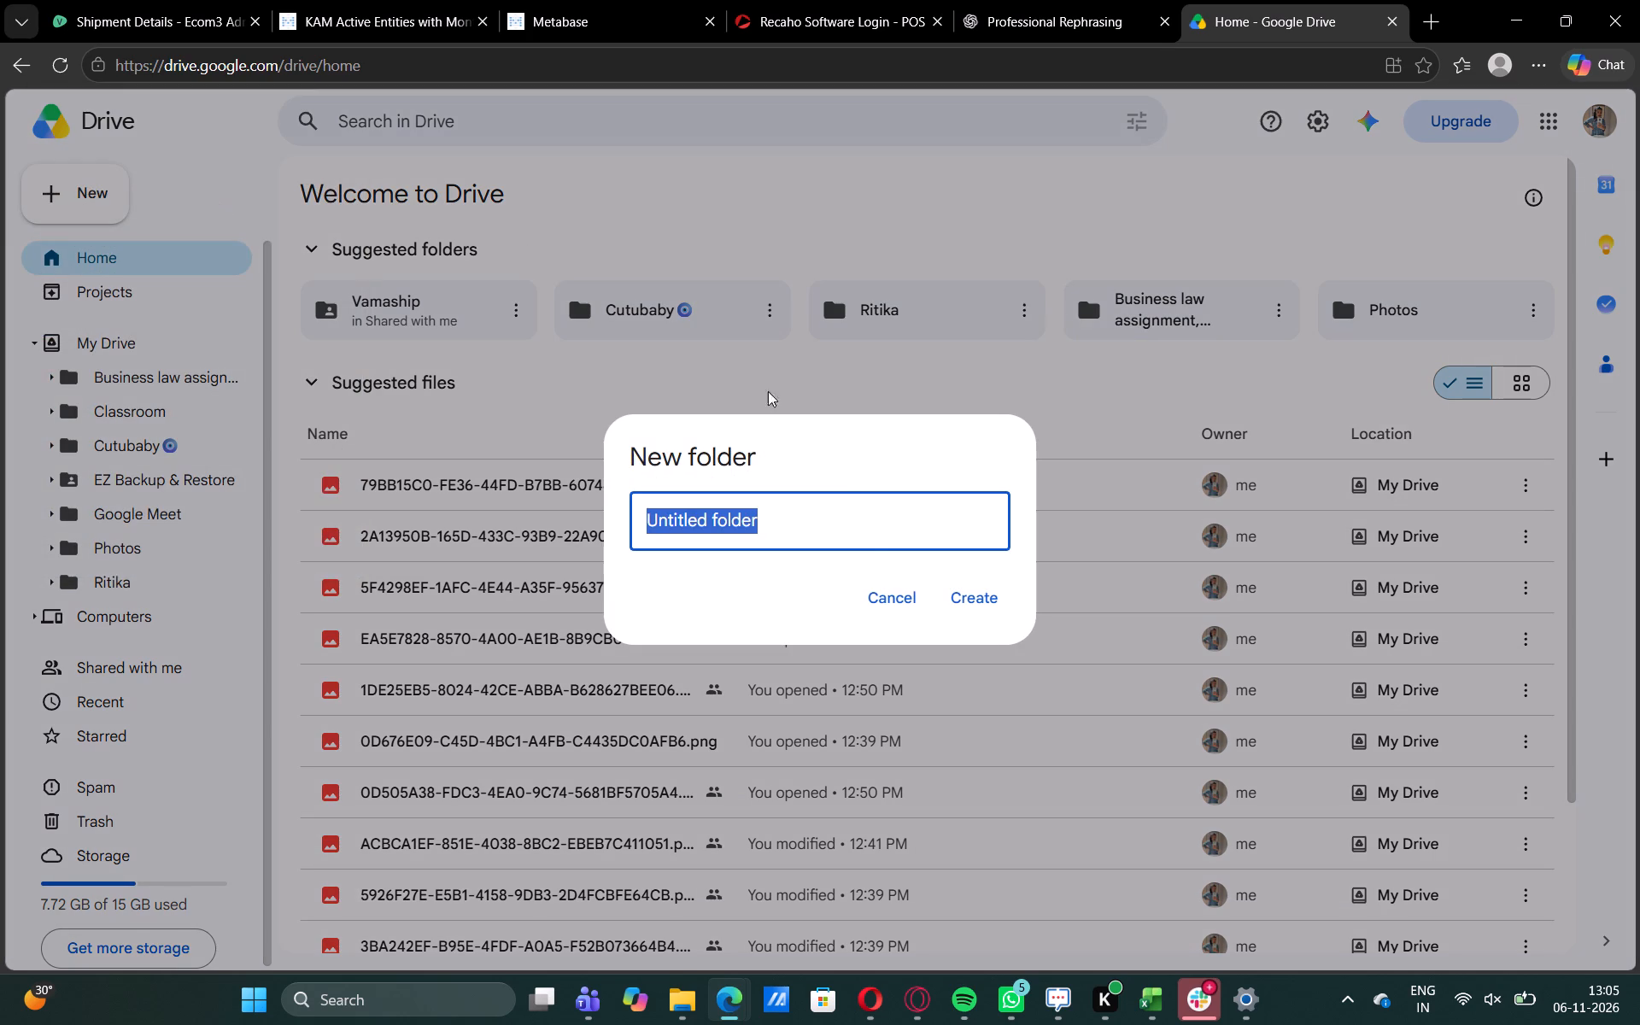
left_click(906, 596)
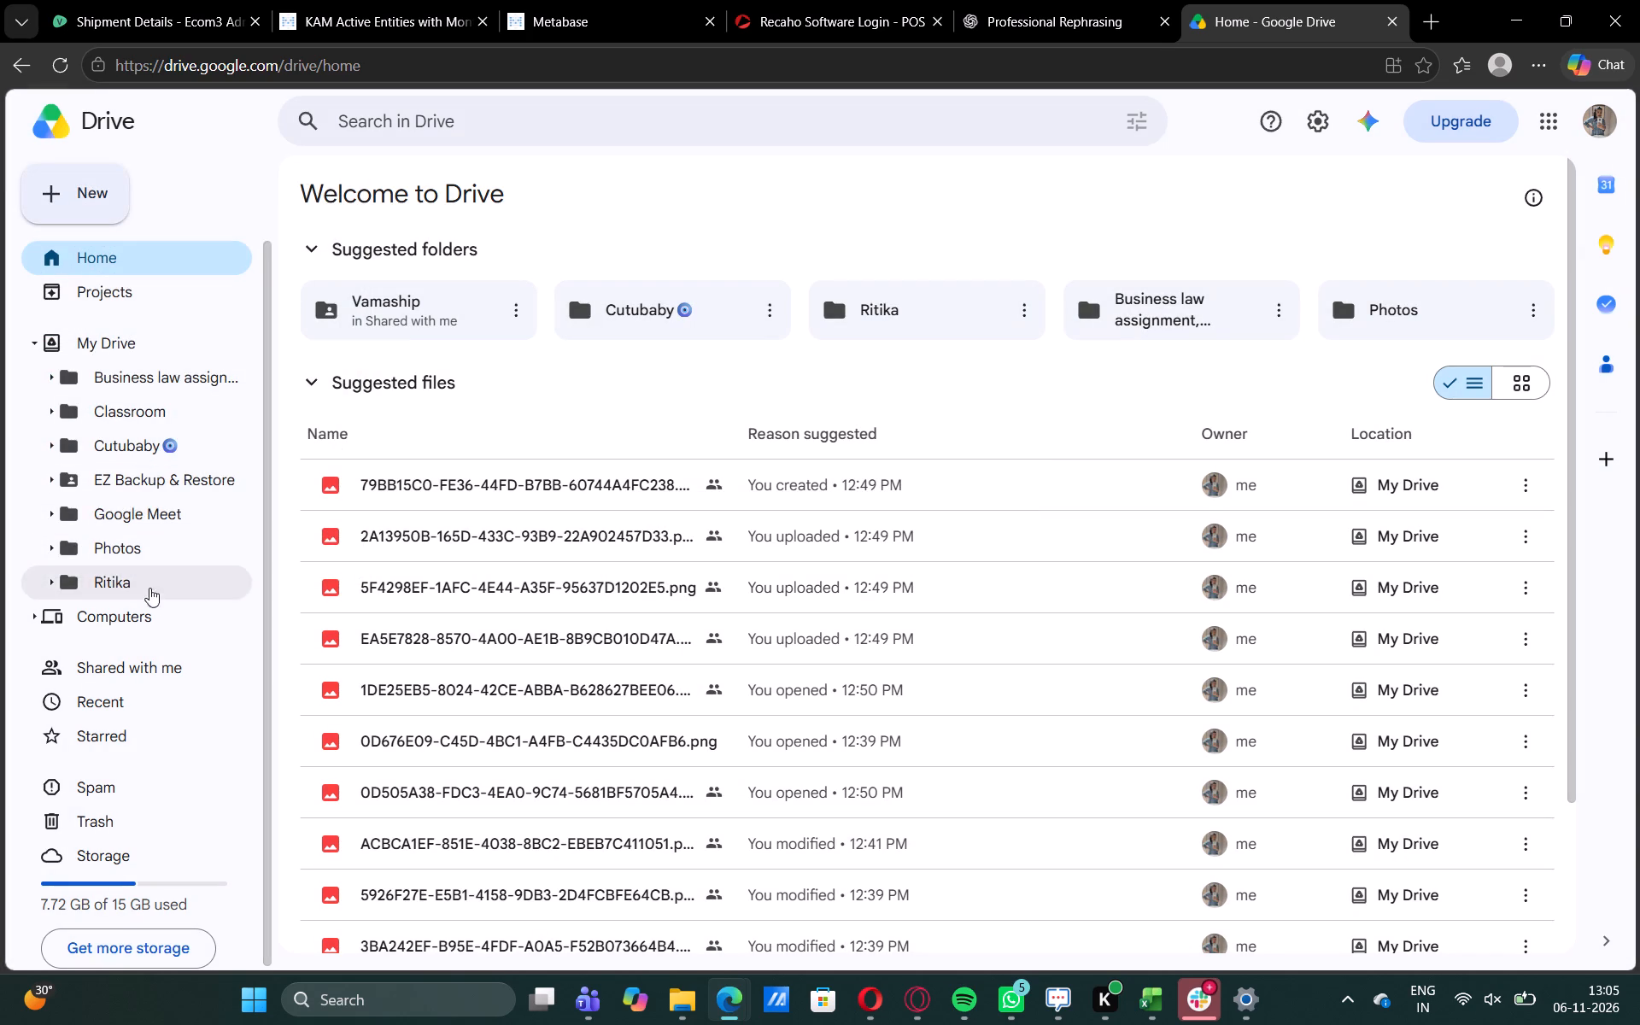
Upload the recent image file "WhatsApp Image 2026-11-06 at 1.03.14 PM" from the computer to Drive.
left_click(56, 185)
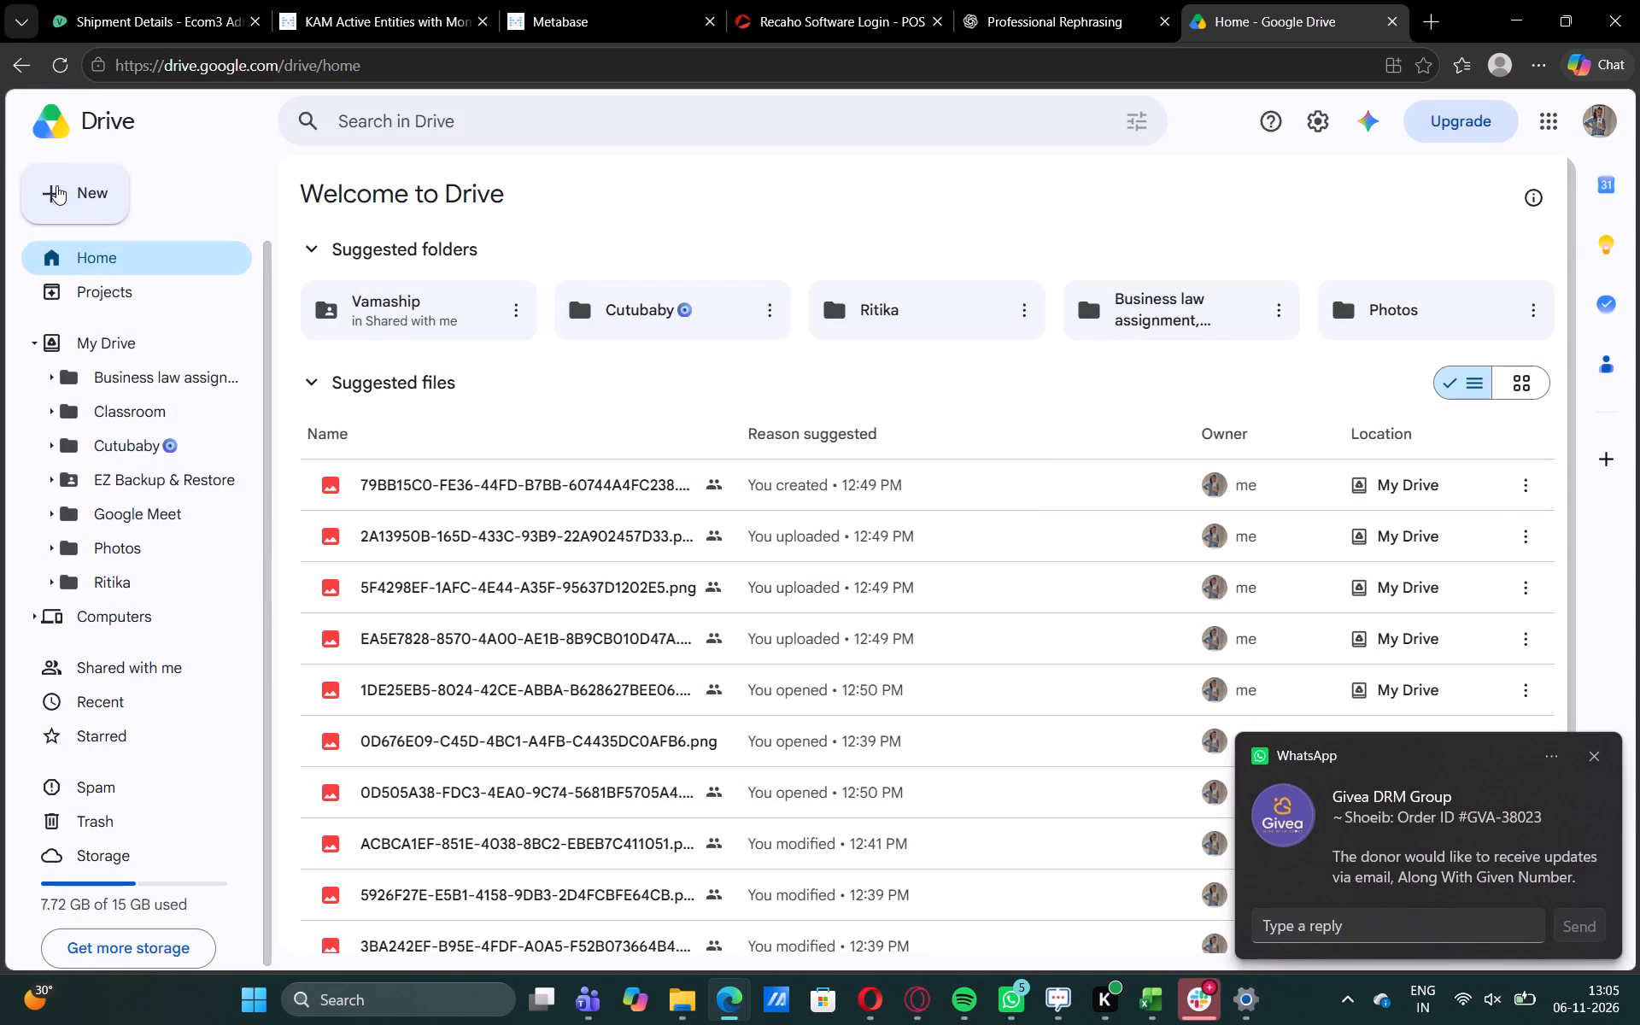
left_click(113, 243)
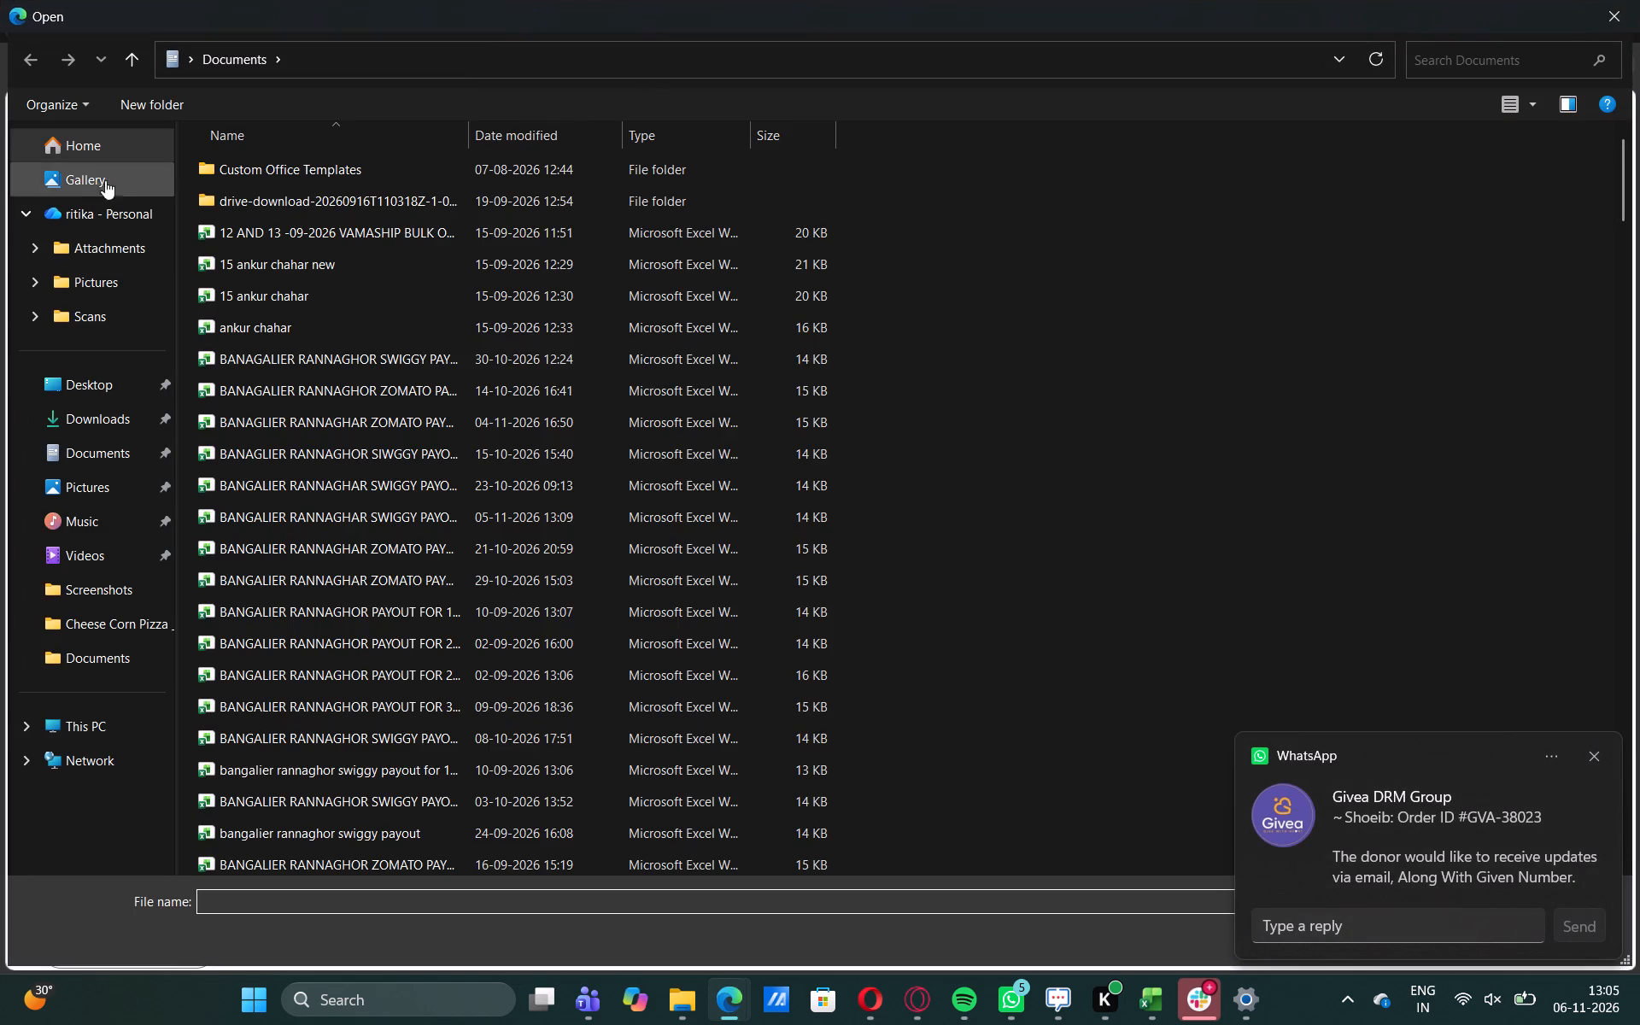
double_click(98, 154)
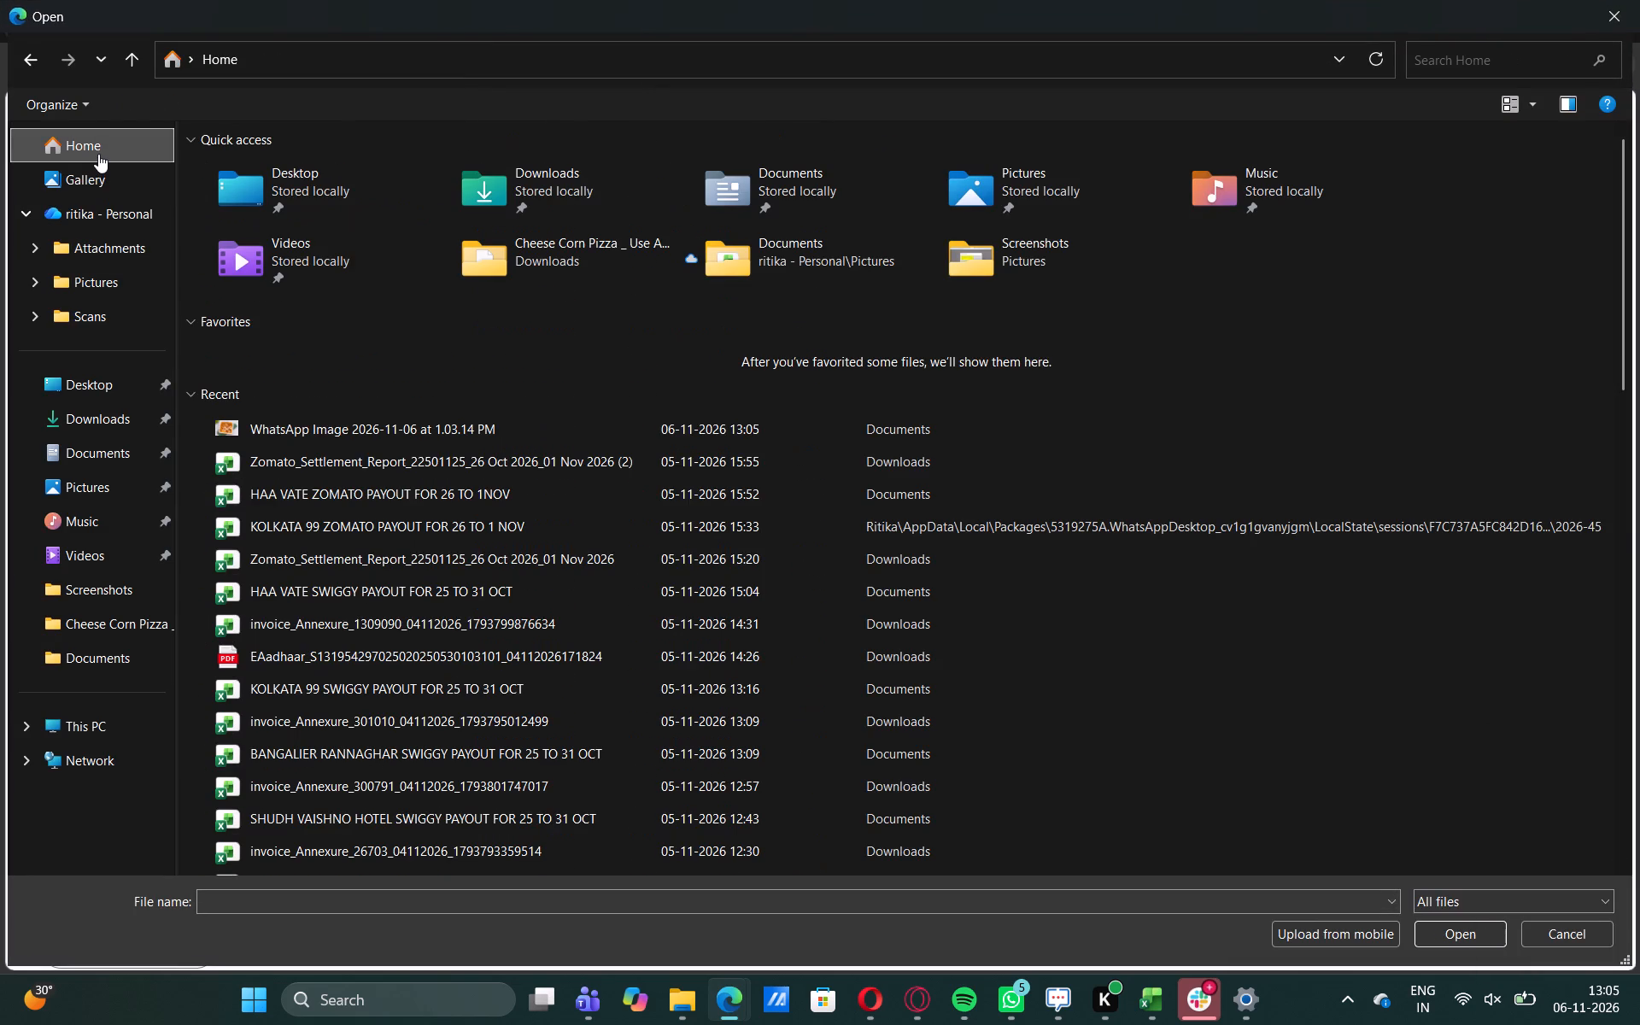
double_click(317, 432)
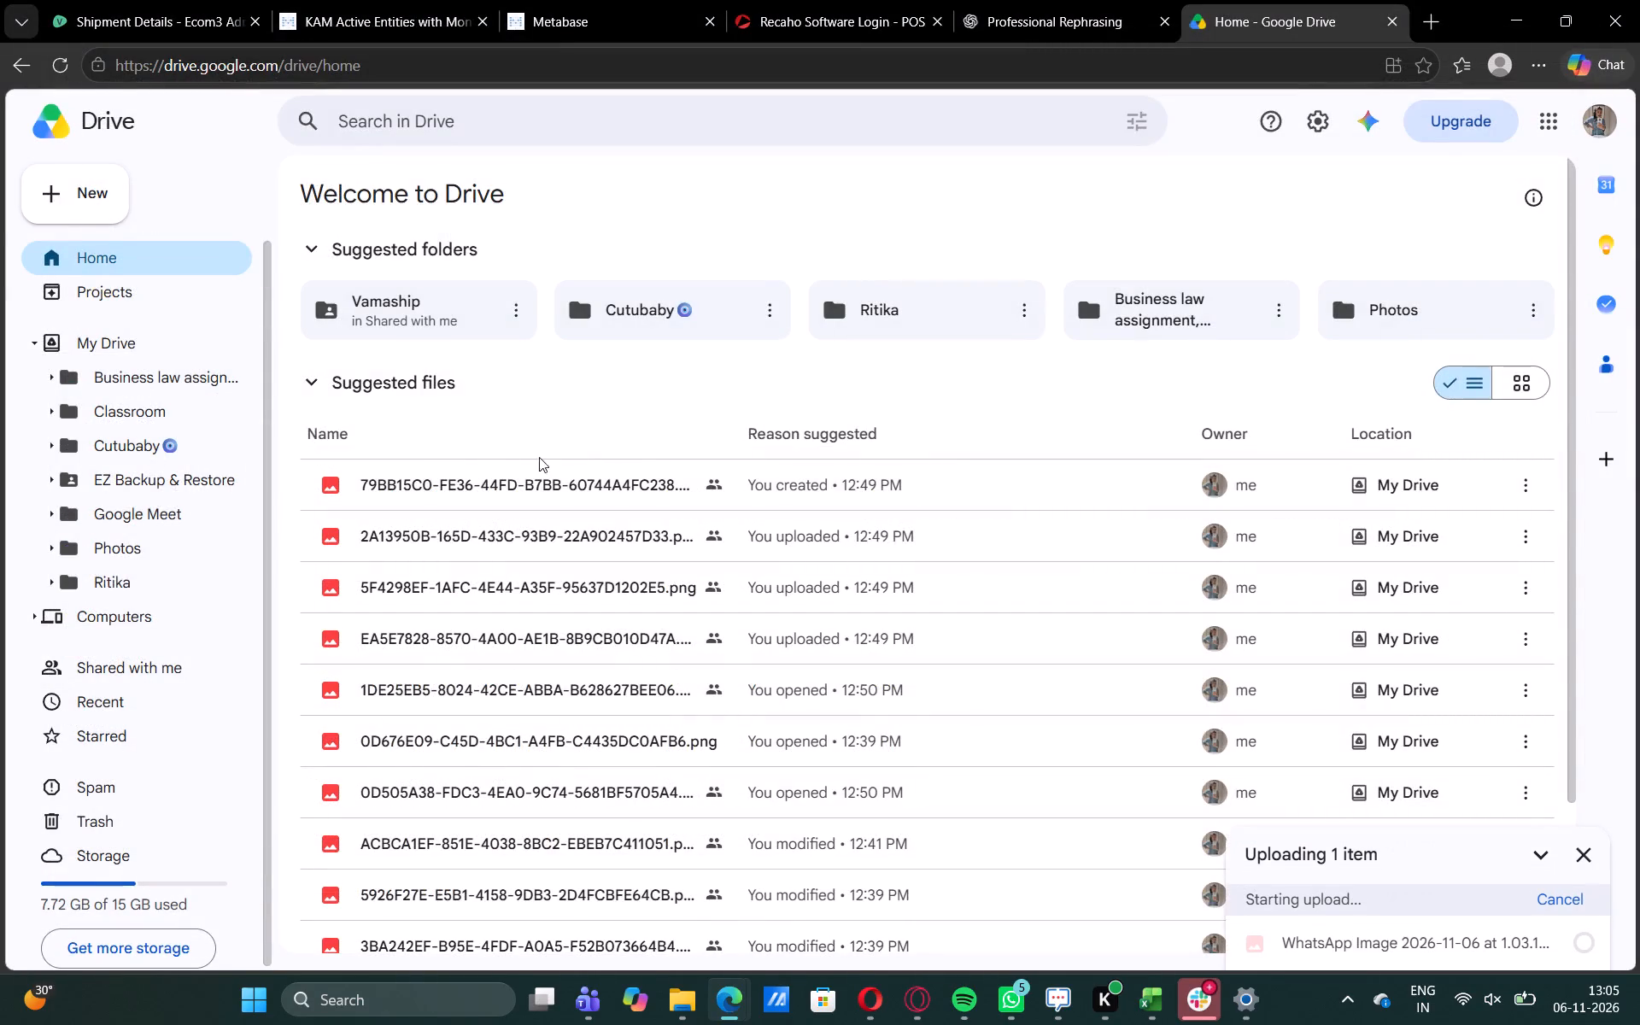